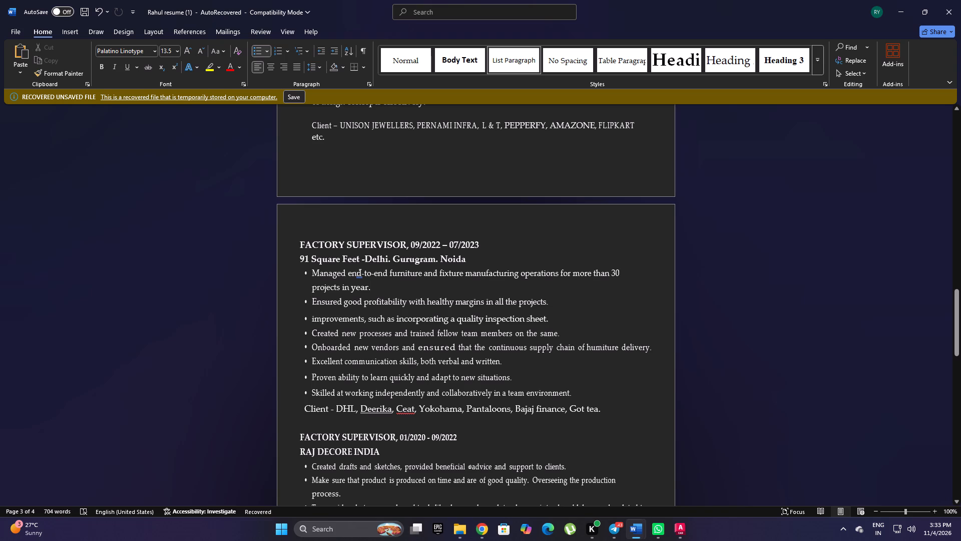
Read through the work experience, education and profile sections of the resume.
{"action": "left_click_drag", "start_coordinate": [953, 322], "coordinate": [954, 325]}
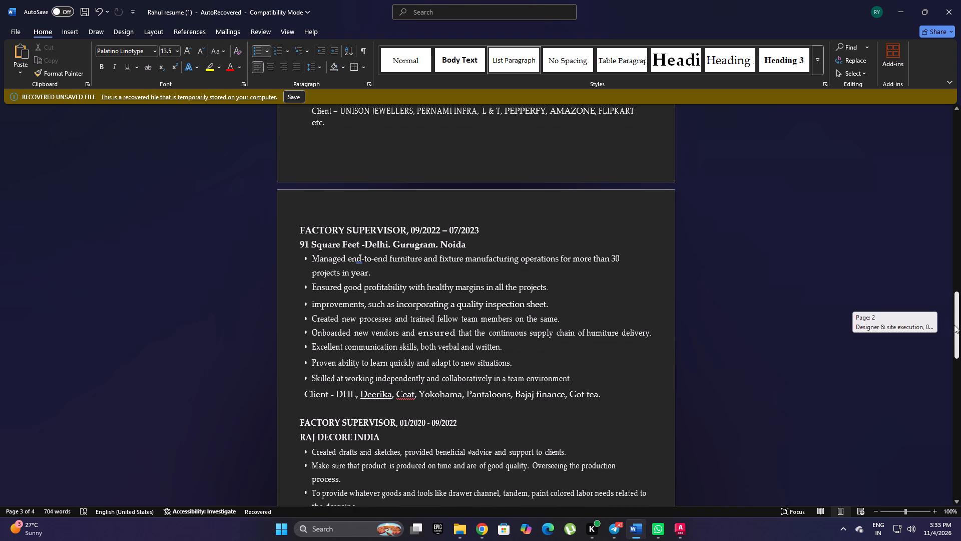
{"action": "left_click_drag", "start_coordinate": [954, 325], "coordinate": [958, 304]}
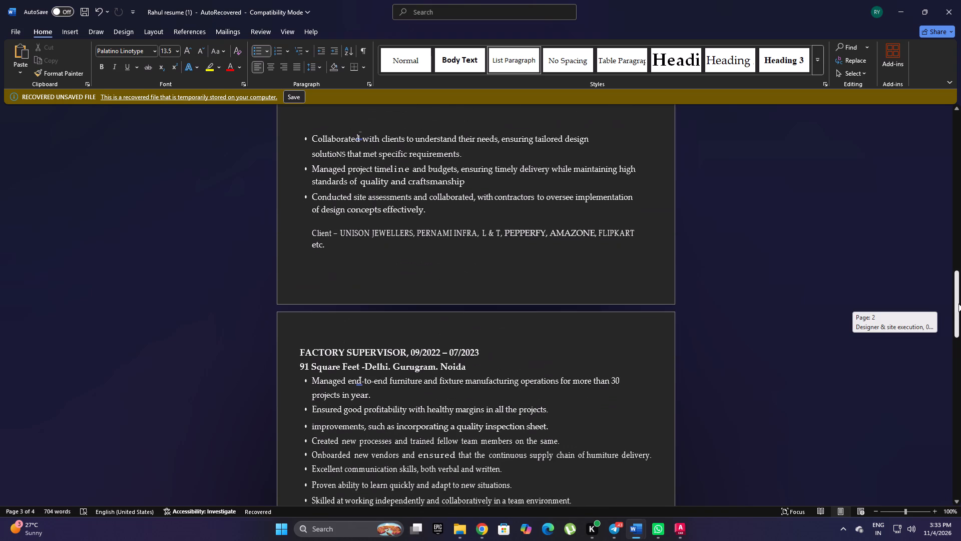
{"action": "left_click_drag", "start_coordinate": [958, 304], "coordinate": [960, 312]}
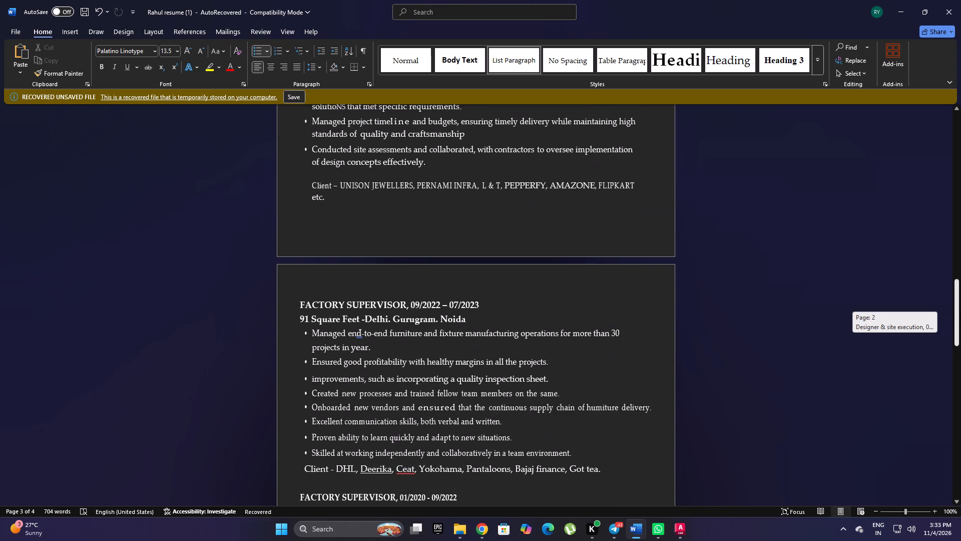
{"action": "left_click_drag", "start_coordinate": [960, 312], "coordinate": [960, 370]}
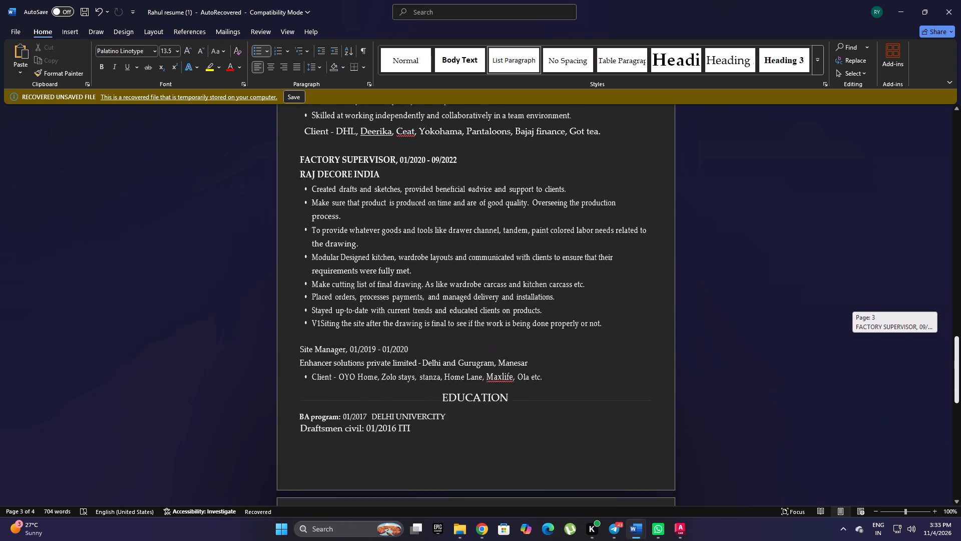
{"action": "left_click_drag", "start_coordinate": [960, 370], "coordinate": [960, 394]}
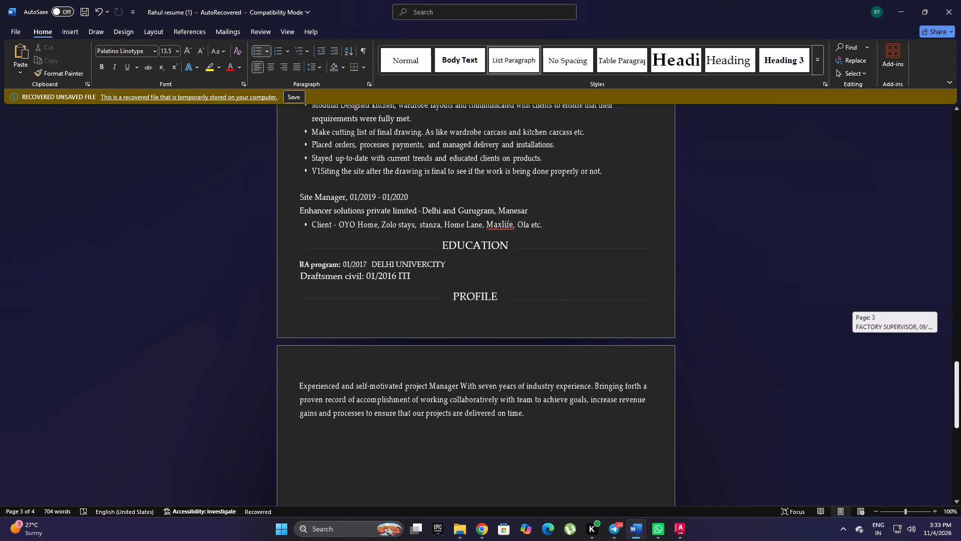
{"action": "left_click_drag", "start_coordinate": [960, 394], "coordinate": [960, 333]}
{"action": "left_click_drag", "start_coordinate": [954, 350], "coordinate": [960, 378]}
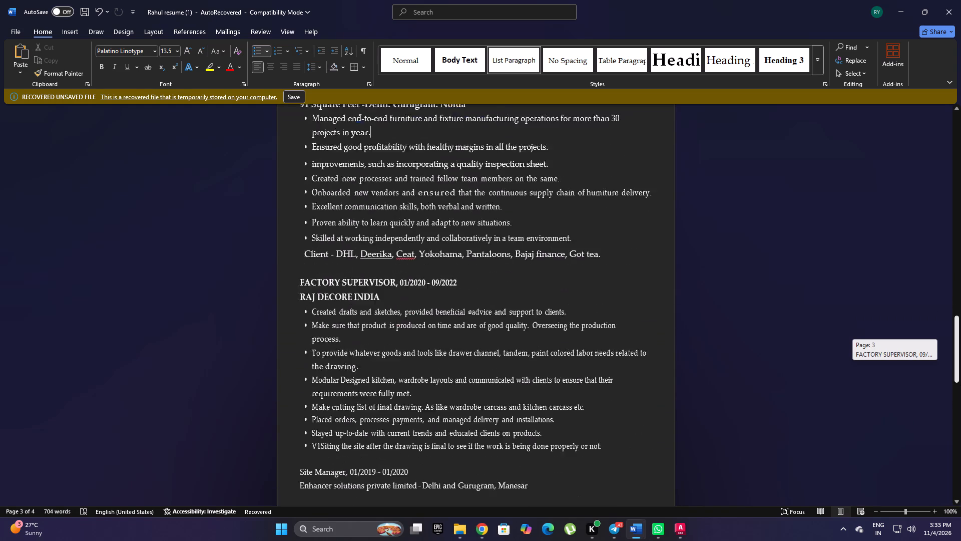
{"action": "left_click_drag", "start_coordinate": [960, 378], "coordinate": [960, 410]}
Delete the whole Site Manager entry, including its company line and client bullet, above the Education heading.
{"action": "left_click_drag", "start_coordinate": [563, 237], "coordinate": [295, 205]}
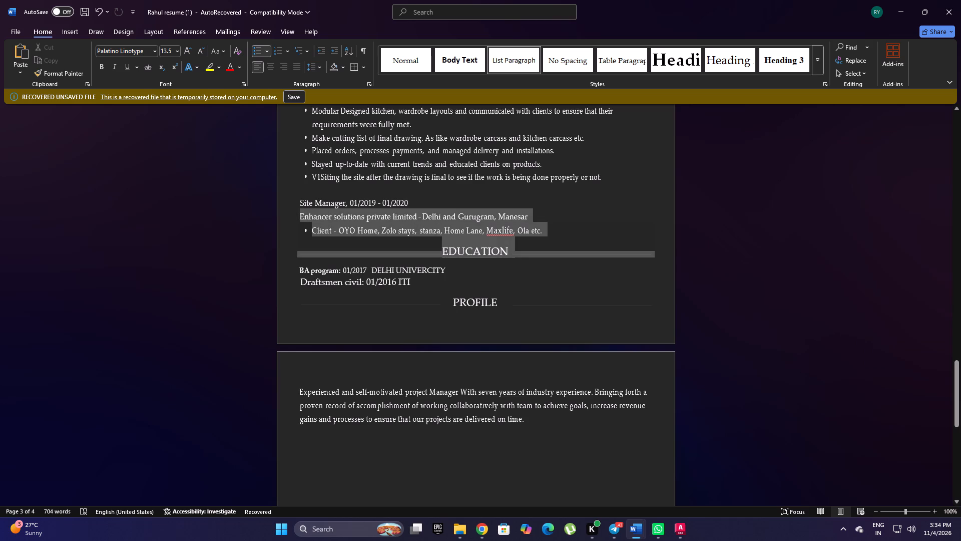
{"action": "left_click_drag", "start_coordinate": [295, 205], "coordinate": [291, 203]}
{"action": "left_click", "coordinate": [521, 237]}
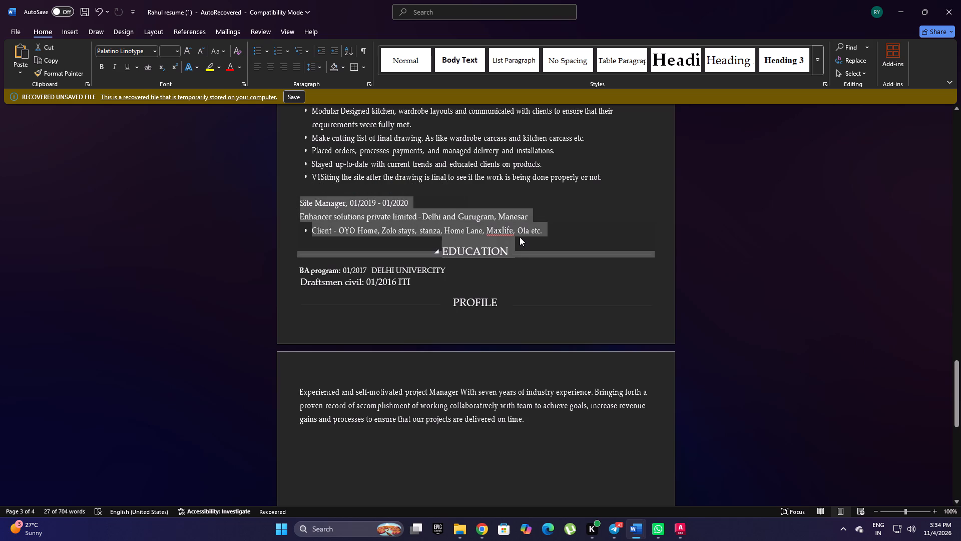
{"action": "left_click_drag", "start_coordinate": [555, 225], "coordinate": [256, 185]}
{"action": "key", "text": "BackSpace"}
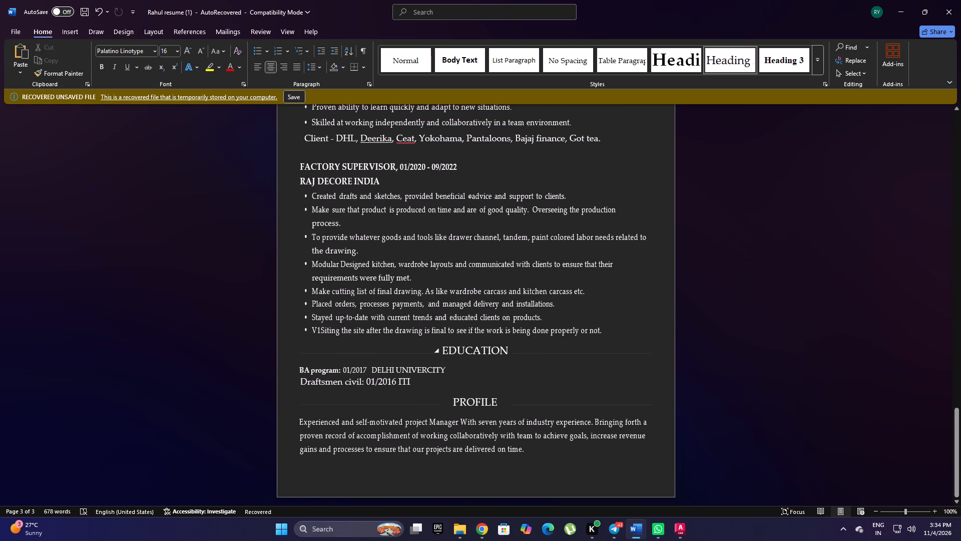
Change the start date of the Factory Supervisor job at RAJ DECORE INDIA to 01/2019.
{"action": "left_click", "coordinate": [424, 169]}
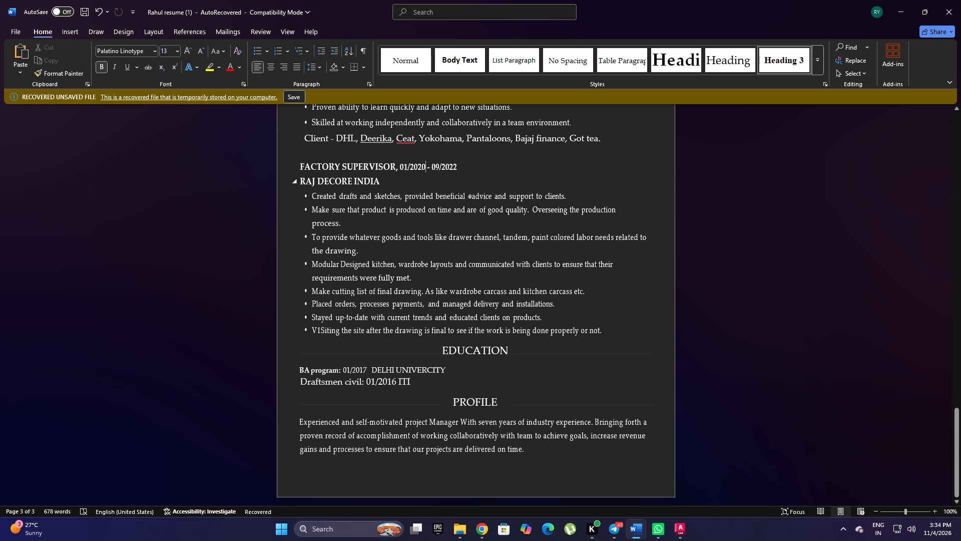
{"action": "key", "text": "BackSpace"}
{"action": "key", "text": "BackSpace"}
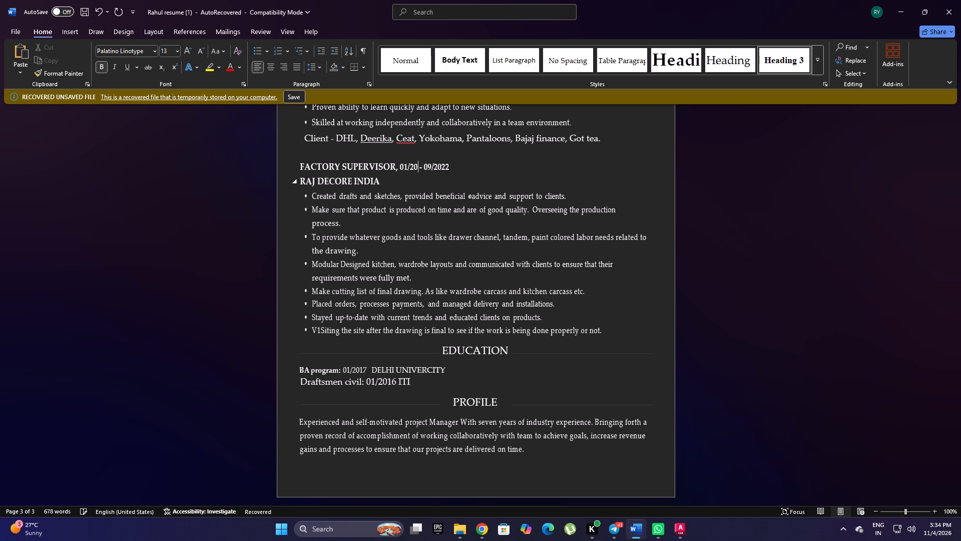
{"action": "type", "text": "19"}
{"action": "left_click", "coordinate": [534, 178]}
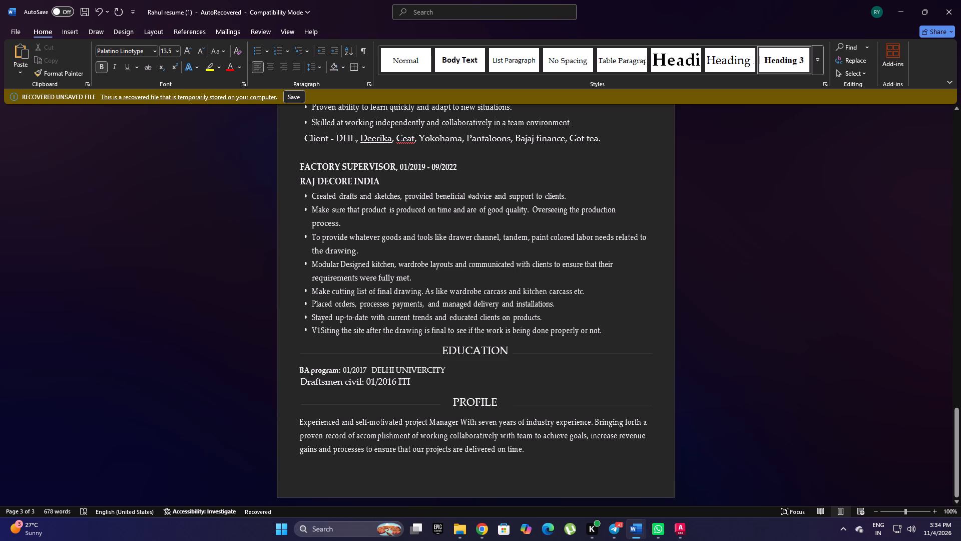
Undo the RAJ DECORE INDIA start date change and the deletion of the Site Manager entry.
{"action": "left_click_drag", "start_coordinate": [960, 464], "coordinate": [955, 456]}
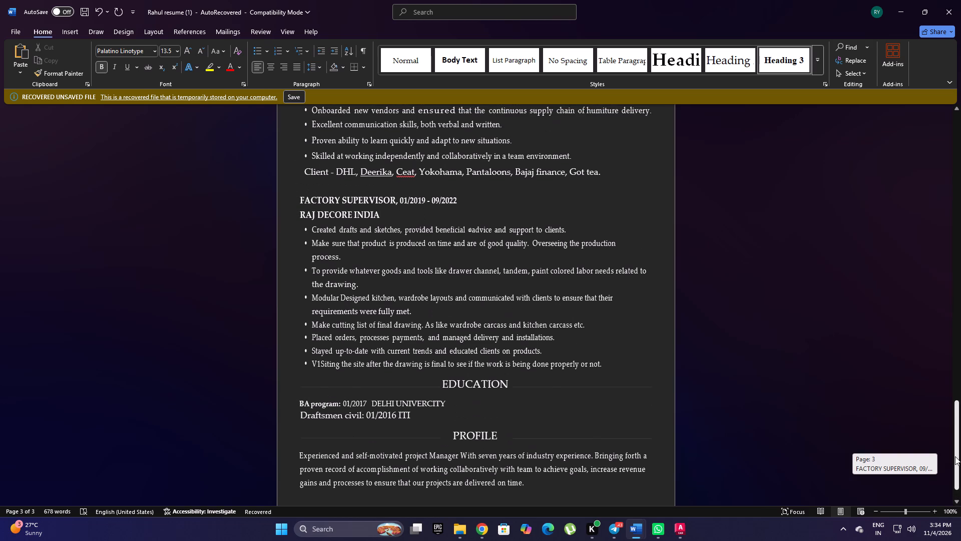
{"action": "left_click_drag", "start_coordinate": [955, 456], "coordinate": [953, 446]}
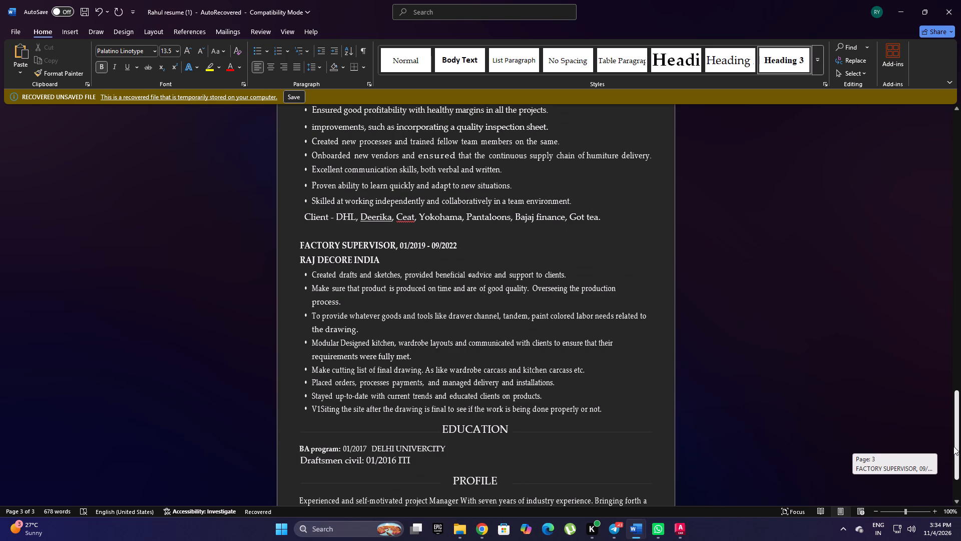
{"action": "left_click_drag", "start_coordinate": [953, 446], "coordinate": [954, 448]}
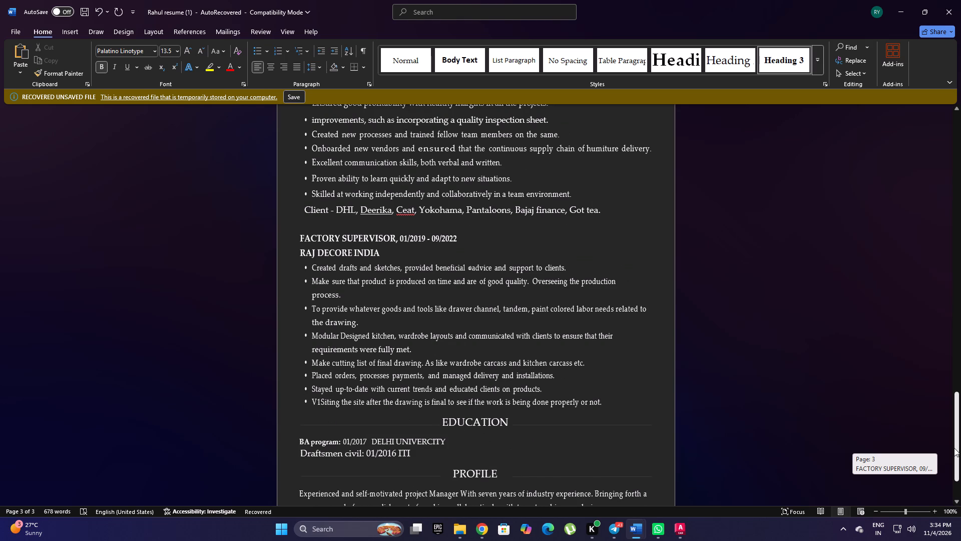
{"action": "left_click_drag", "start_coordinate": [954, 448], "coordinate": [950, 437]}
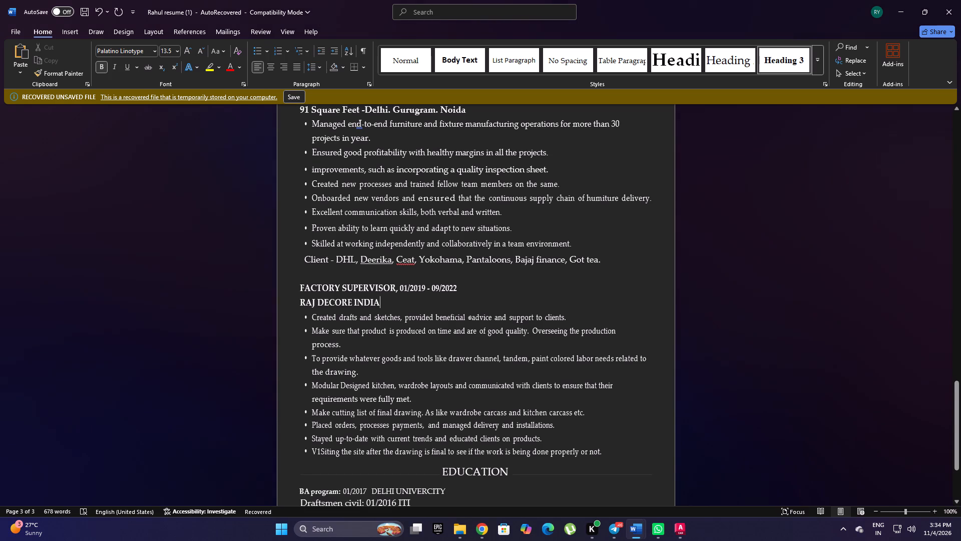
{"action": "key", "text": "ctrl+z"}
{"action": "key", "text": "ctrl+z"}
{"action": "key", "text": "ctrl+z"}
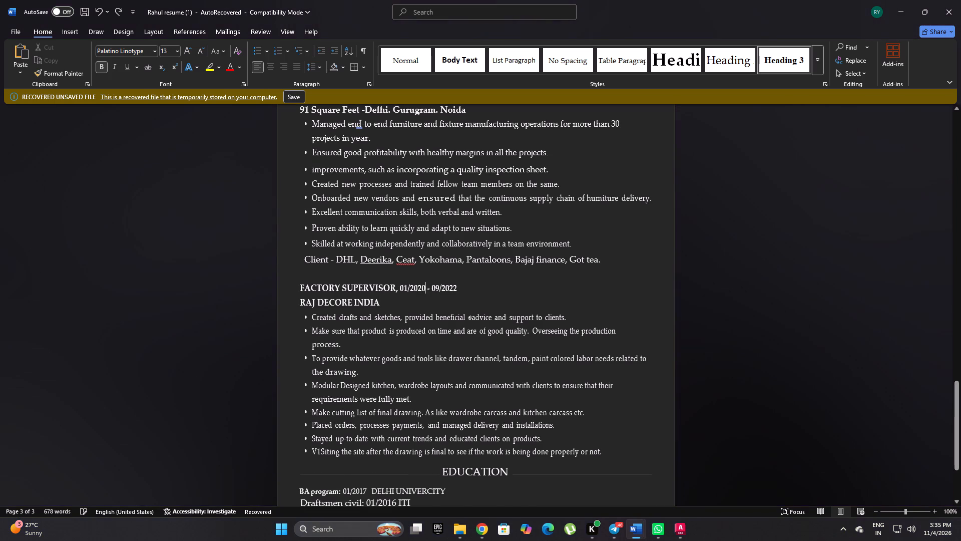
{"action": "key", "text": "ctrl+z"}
Delete the Site Manager title and company lines plus the blank line, attaching the client bullet to the RAJ DECORE INDIA list.
{"action": "left_click_drag", "start_coordinate": [960, 366], "coordinate": [960, 374]}
{"action": "left_click", "coordinate": [542, 437]}
{"action": "left_click_drag", "start_coordinate": [533, 446], "coordinate": [500, 448]}
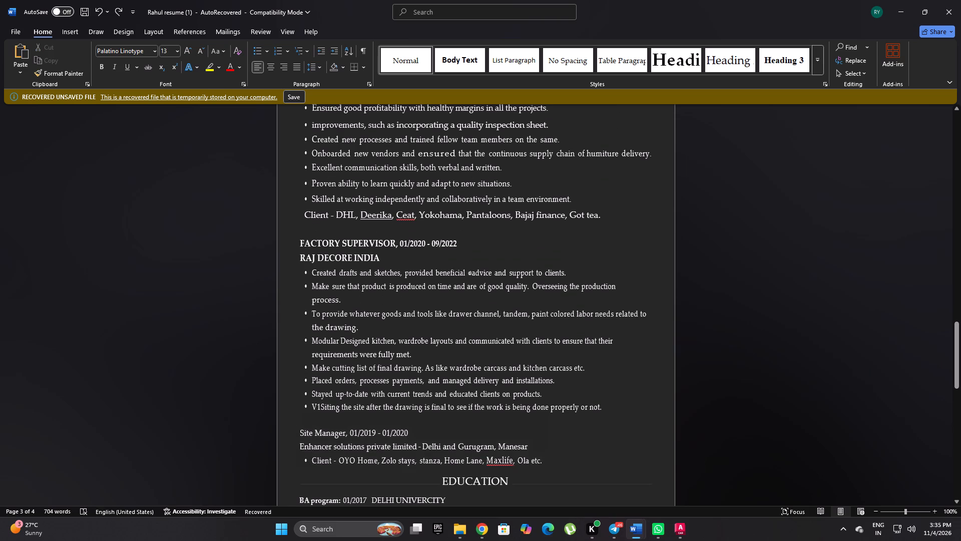
{"action": "left_click_drag", "start_coordinate": [500, 448], "coordinate": [274, 432]}
{"action": "key", "text": "BackSpace"}
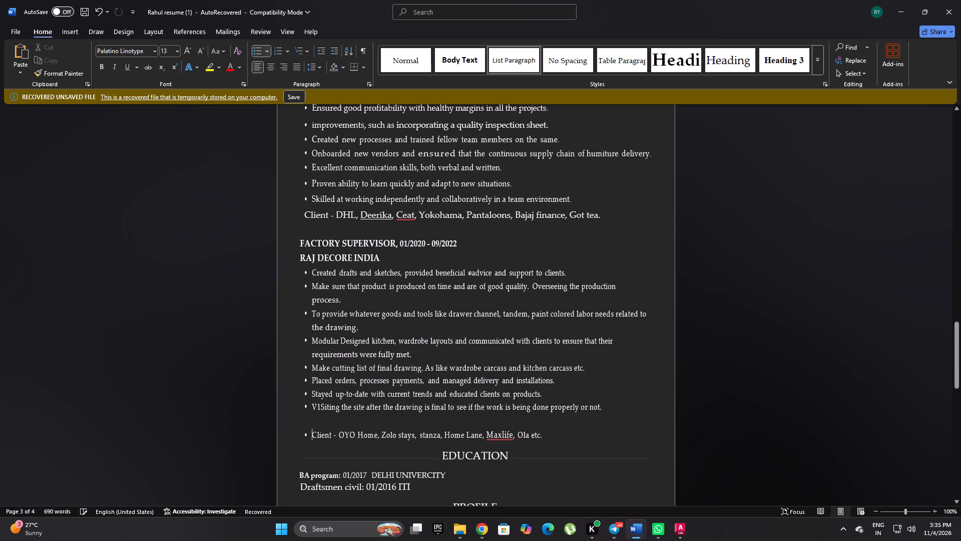
{"action": "left_click", "coordinate": [306, 424]}
{"action": "key", "text": "BackSpace"}
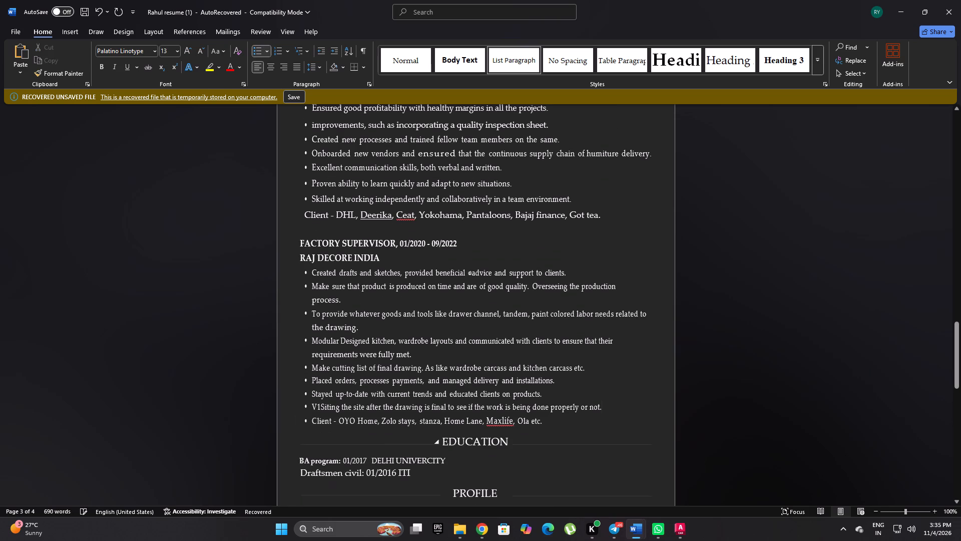
{"action": "left_click", "coordinate": [556, 425]}
Examine the layout of the experience, education and profile sections across the pages.
{"action": "left_click_drag", "start_coordinate": [959, 363], "coordinate": [960, 392]}
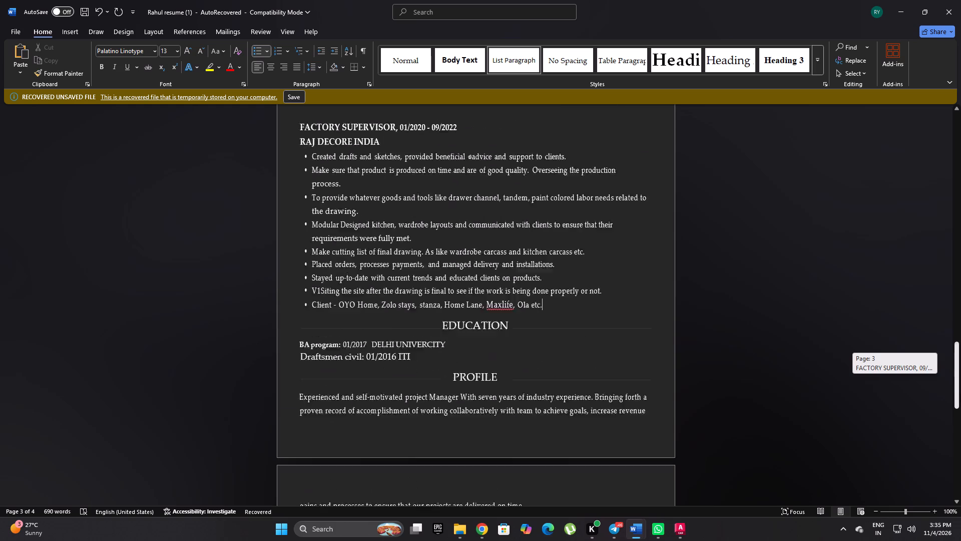
{"action": "left_click_drag", "start_coordinate": [960, 392], "coordinate": [960, 371]}
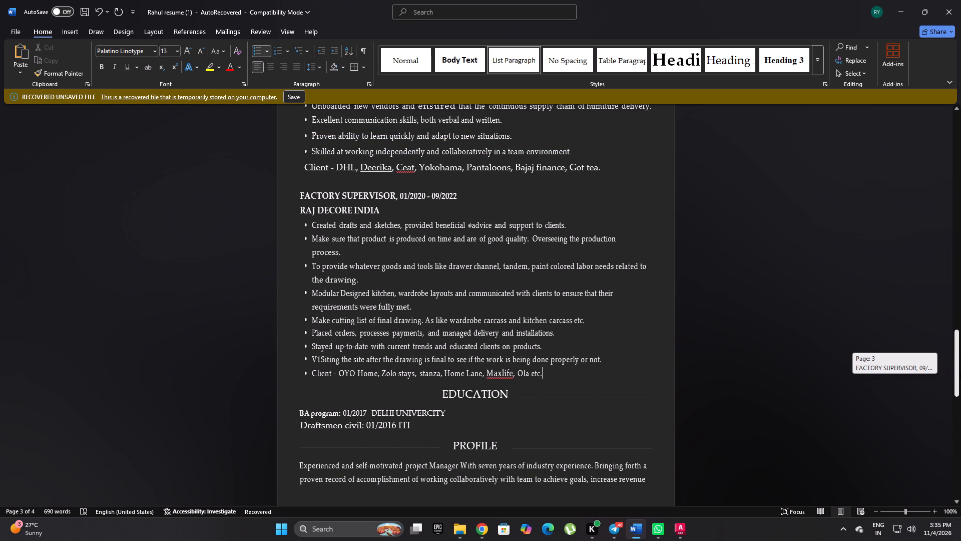
{"action": "left_click_drag", "start_coordinate": [960, 371], "coordinate": [960, 389]}
{"action": "left_click", "coordinate": [606, 396]}
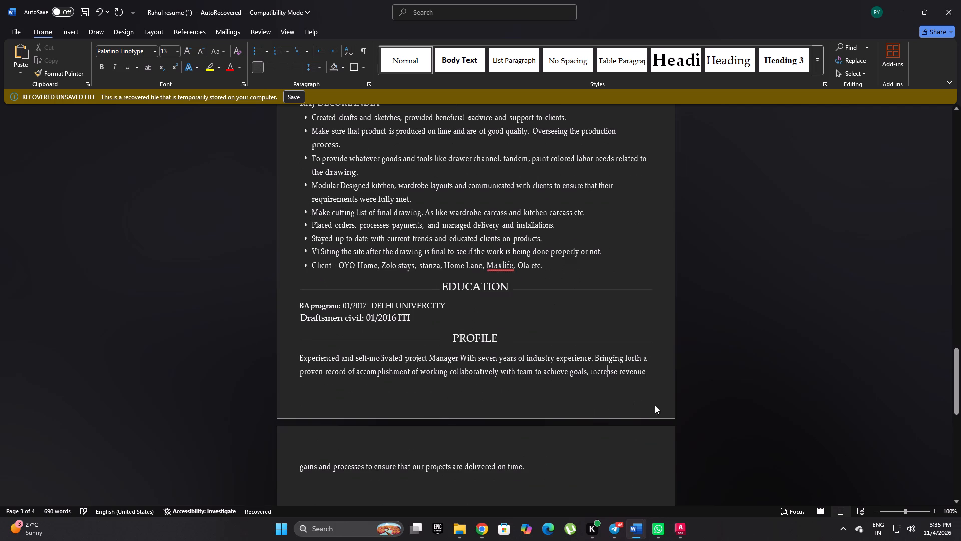
{"action": "left_click_drag", "start_coordinate": [655, 405], "coordinate": [360, 344]}
{"action": "left_click_drag", "start_coordinate": [956, 392], "coordinate": [957, 399]}
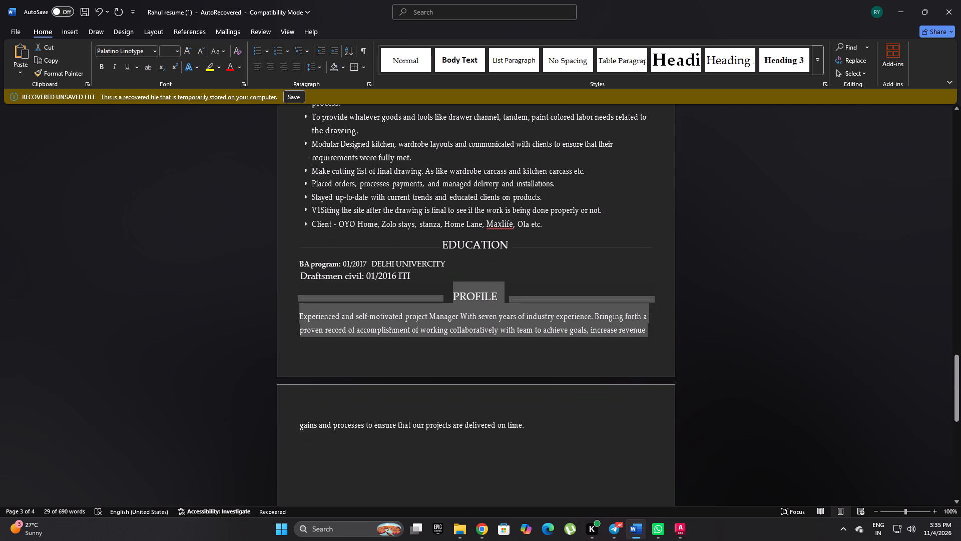
{"action": "left_click", "coordinate": [662, 342]}
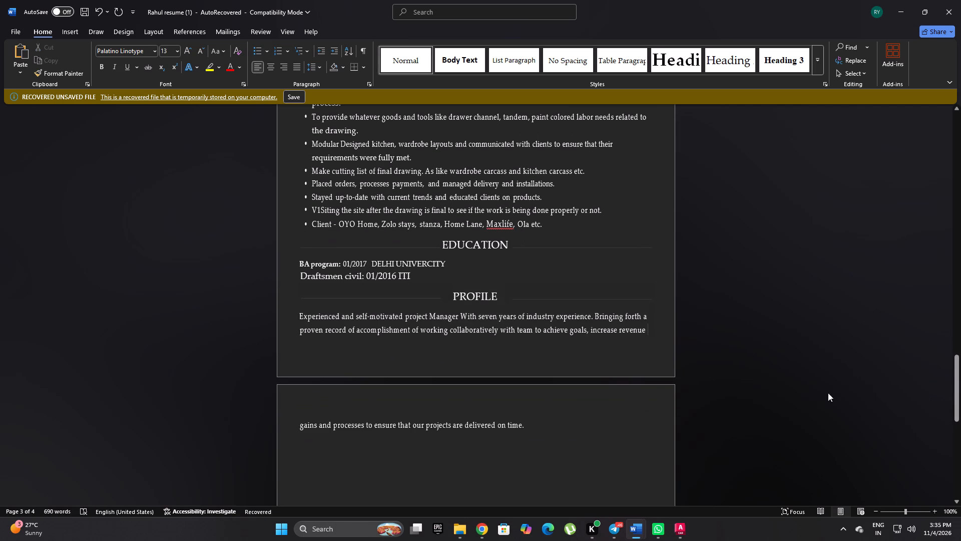
{"action": "left_click_drag", "start_coordinate": [959, 400], "coordinate": [946, 352]}
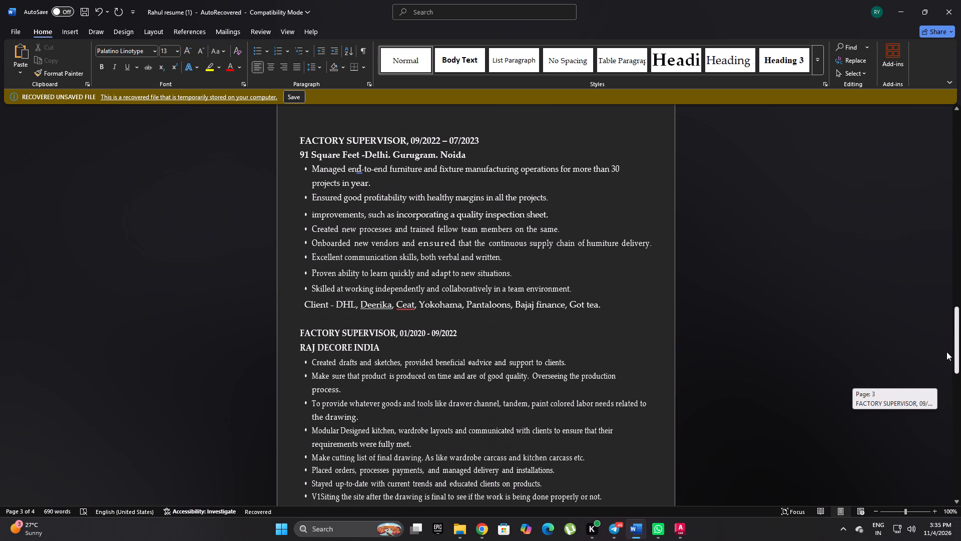
{"action": "left_click_drag", "start_coordinate": [946, 352], "coordinate": [952, 352]}
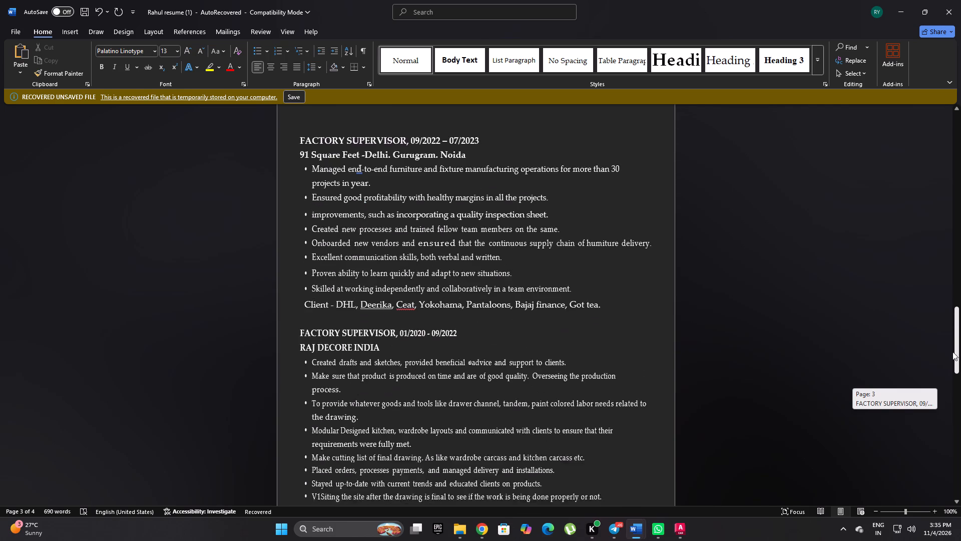
{"action": "left_click_drag", "start_coordinate": [952, 352], "coordinate": [951, 326]}
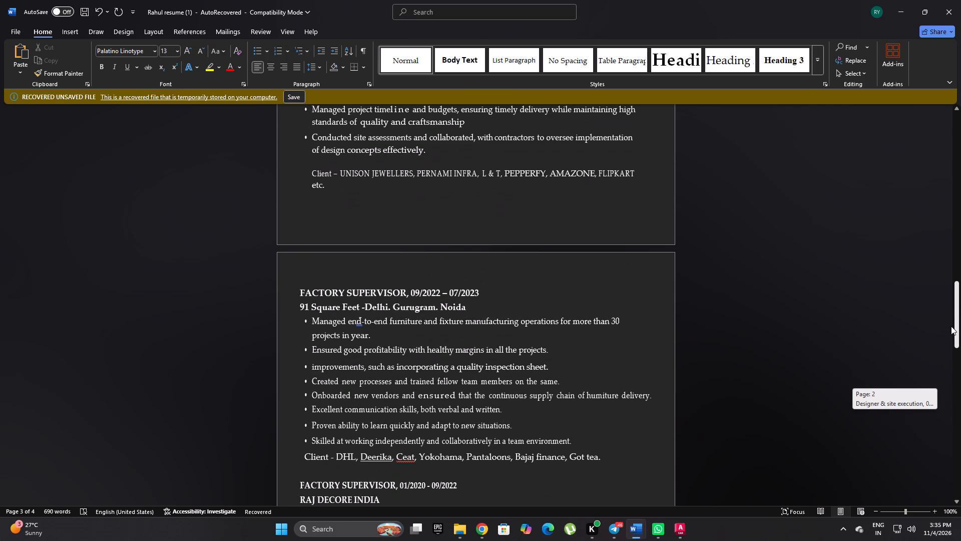
{"action": "left_click_drag", "start_coordinate": [951, 326], "coordinate": [960, 369]}
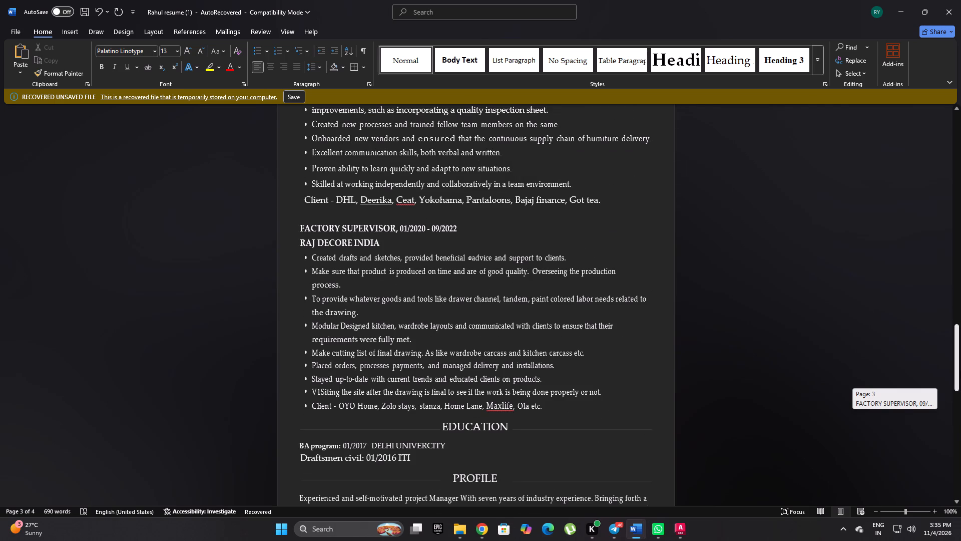
{"action": "left_click_drag", "start_coordinate": [960, 369], "coordinate": [960, 388]}
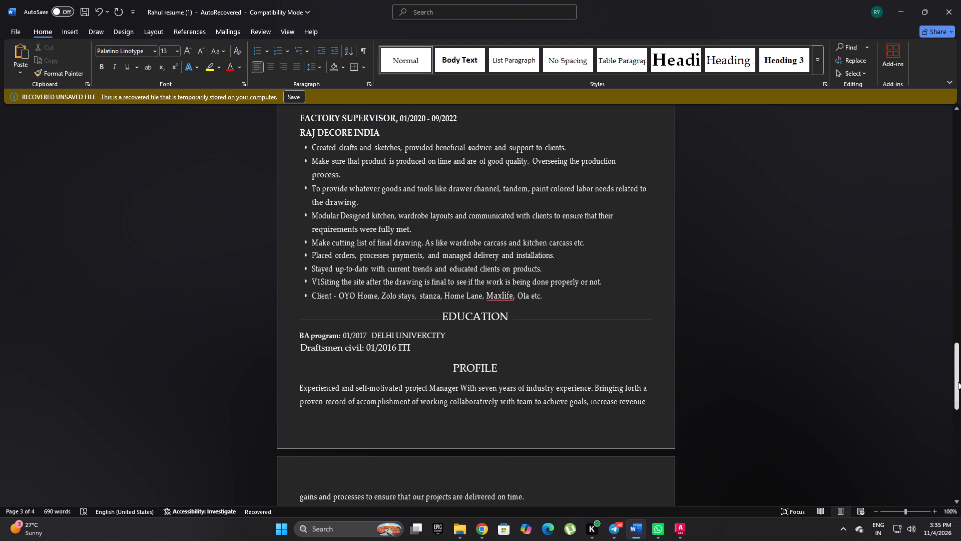
Insert "DESIGNER" after "FACTORY SUPERVISOR," in the job title of the RAJ DECORE INDIA entry.
{"action": "left_click_drag", "start_coordinate": [958, 382], "coordinate": [957, 346]}
{"action": "left_click", "coordinate": [398, 335]}
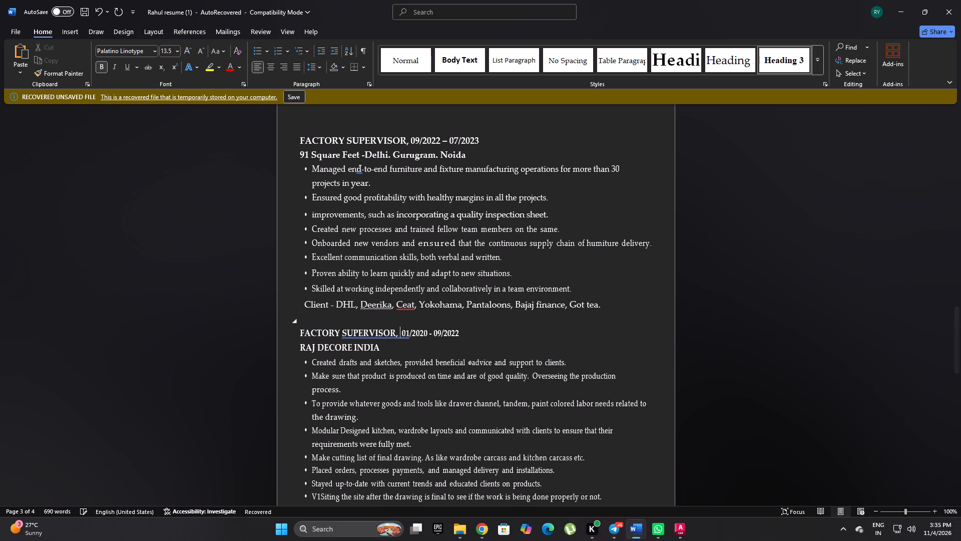
{"action": "type", "text": "DESIGNER"}
{"action": "key", "text": "space"}
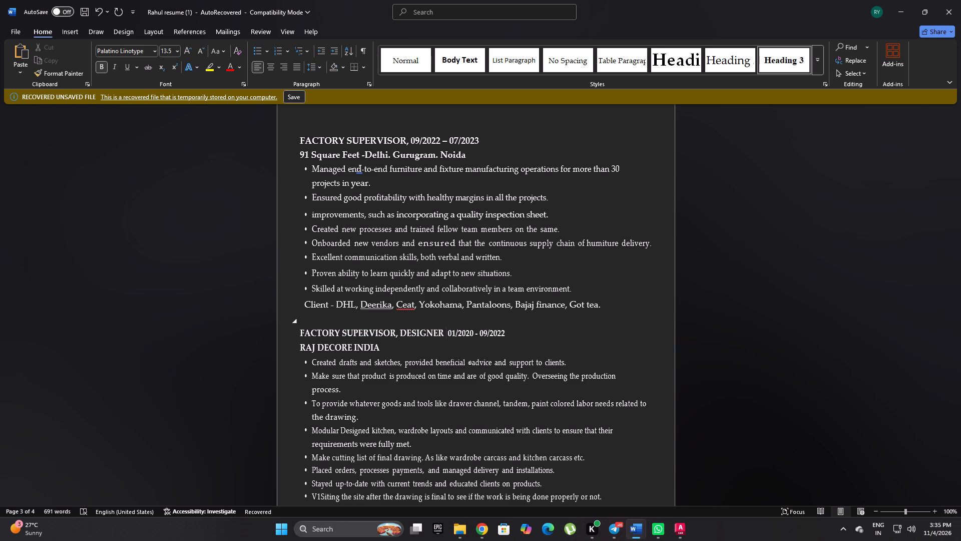
{"action": "left_click", "coordinate": [591, 348]}
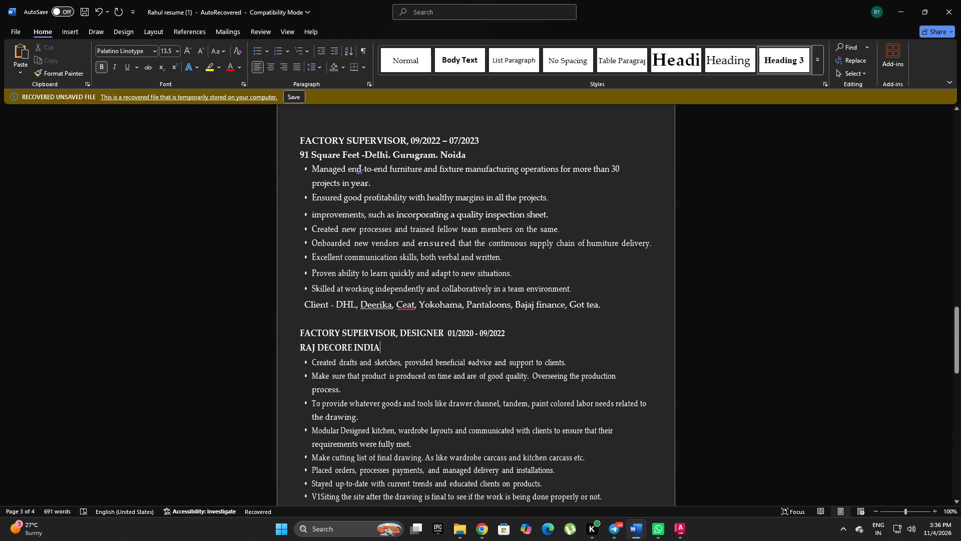
Set the font size of the employment date range in the RAJ DECORE INDIA entry to 14.
{"action": "left_click_drag", "start_coordinate": [483, 139], "coordinate": [408, 140]}
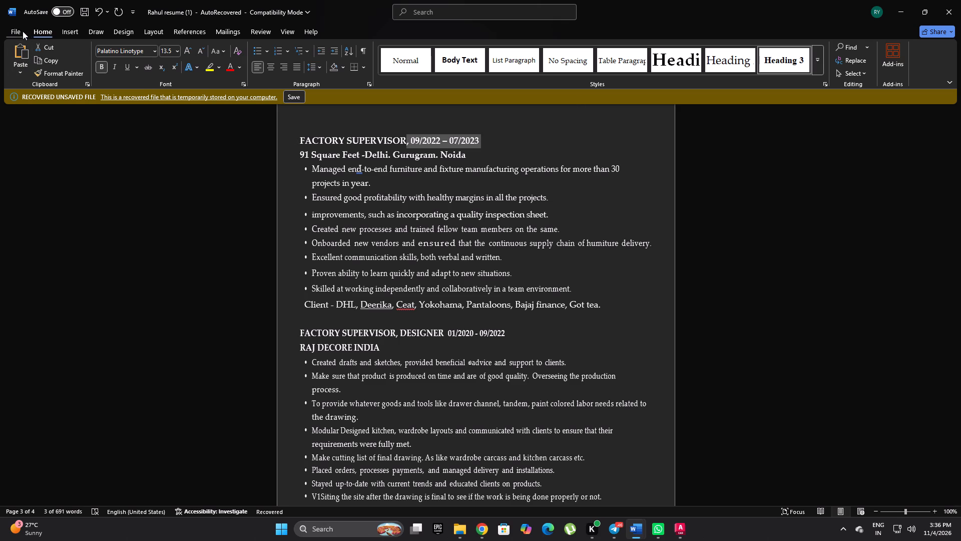
{"action": "left_click", "coordinate": [515, 334]}
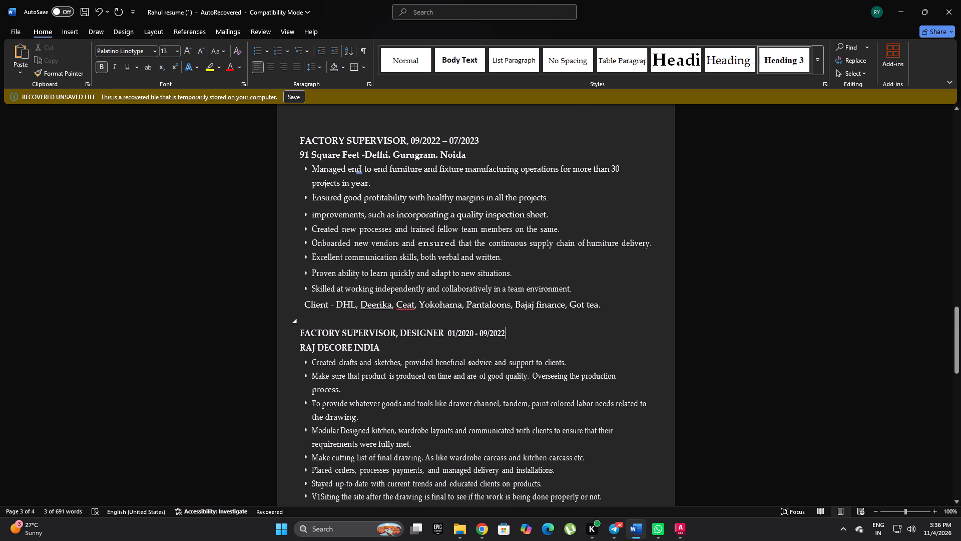
{"action": "left_click_drag", "start_coordinate": [507, 334], "coordinate": [454, 332]}
{"action": "left_click", "coordinate": [175, 56]}
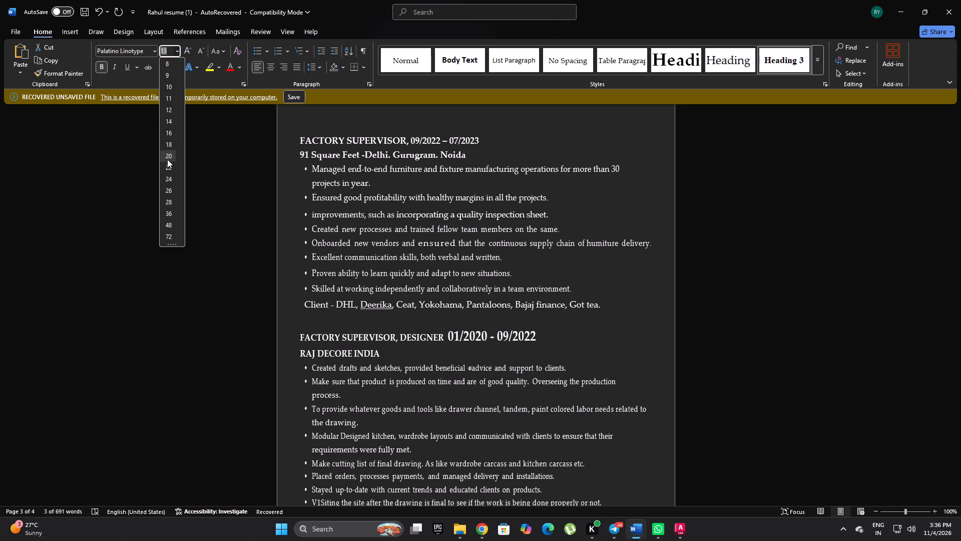
{"action": "left_click", "coordinate": [171, 120]}
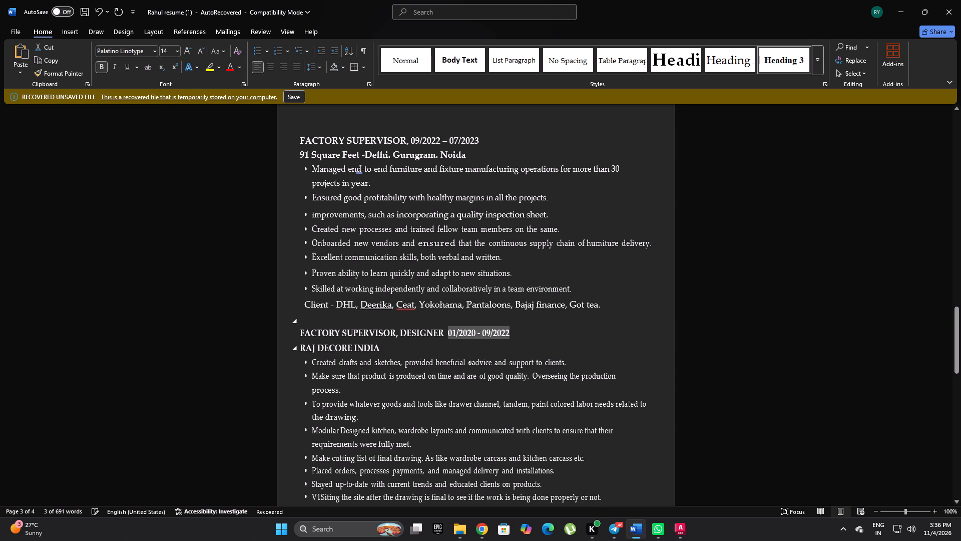
Append the location "– Delhi." after the company name RAJ DECORE INDIA.
{"action": "left_click", "coordinate": [528, 346]}
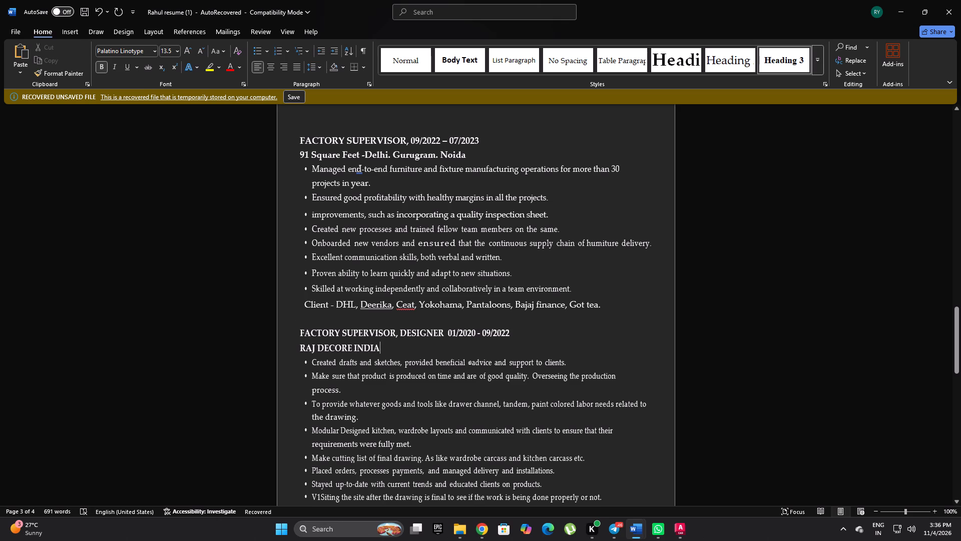
{"action": "left_click", "coordinate": [956, 362]}
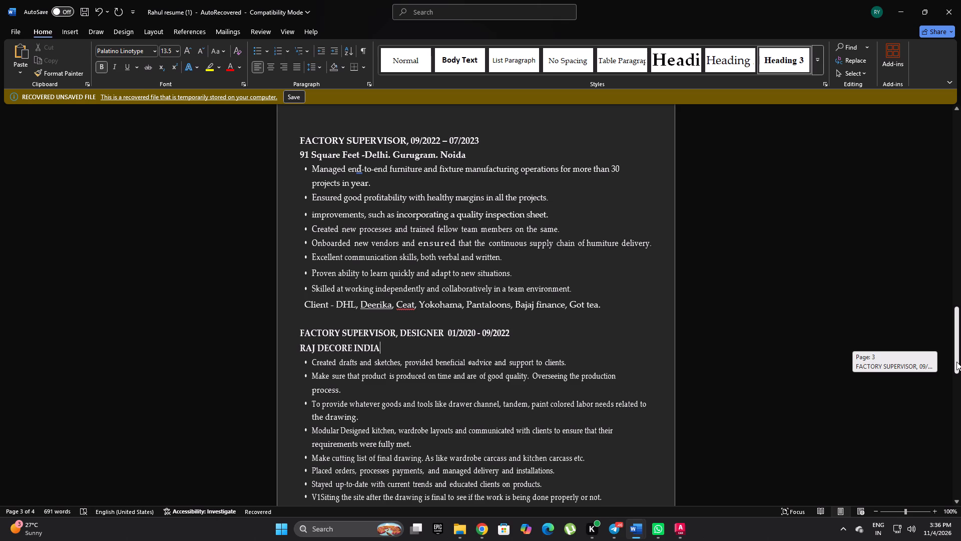
{"action": "key", "text": "space"}
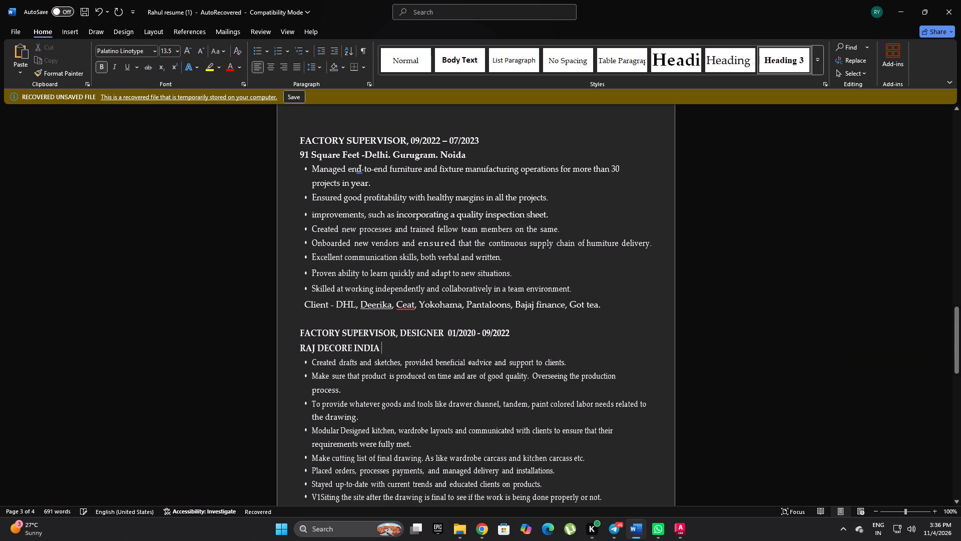
{"action": "type", "text": "-"}
{"action": "key", "text": "space"}
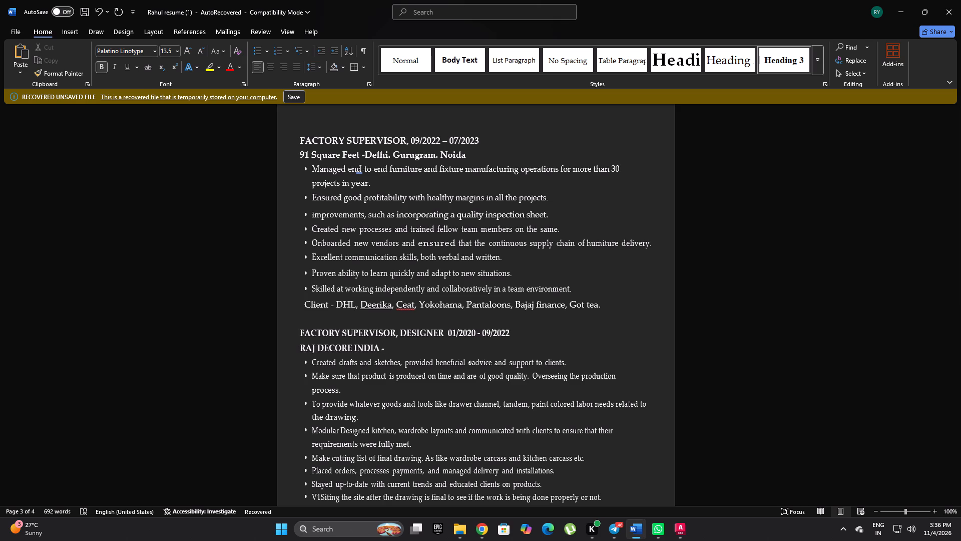
{"action": "type", "text": "DELGI"}
{"action": "key", "text": "BackSpace"}
{"action": "key", "text": "BackSpace"}
{"action": "key", "text": "BackSpace"}
{"action": "key", "text": "BackSpace"}
{"action": "type", "text": "elhi,"}
{"action": "key", "text": "BackSpace"}
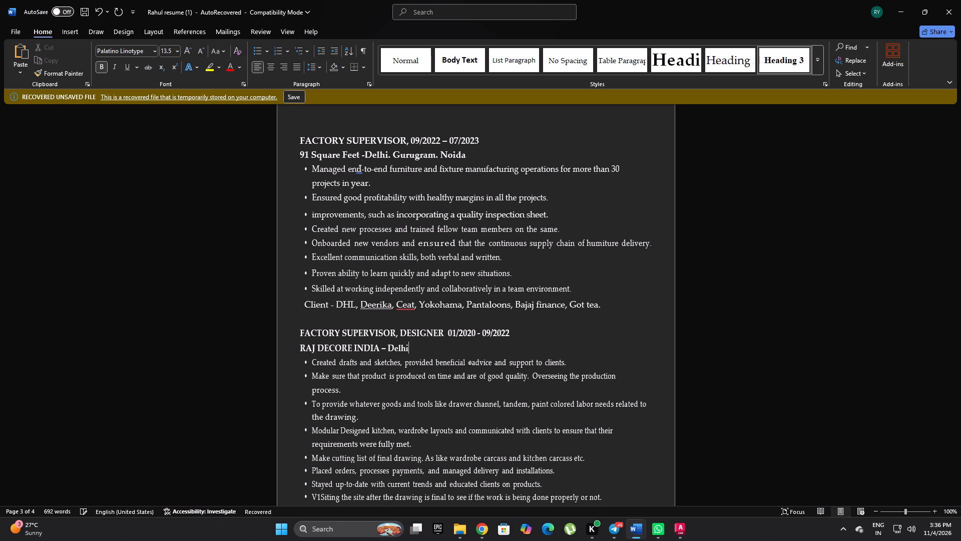
{"action": "key", "text": "period"}
{"action": "left_click", "coordinate": [473, 344]}
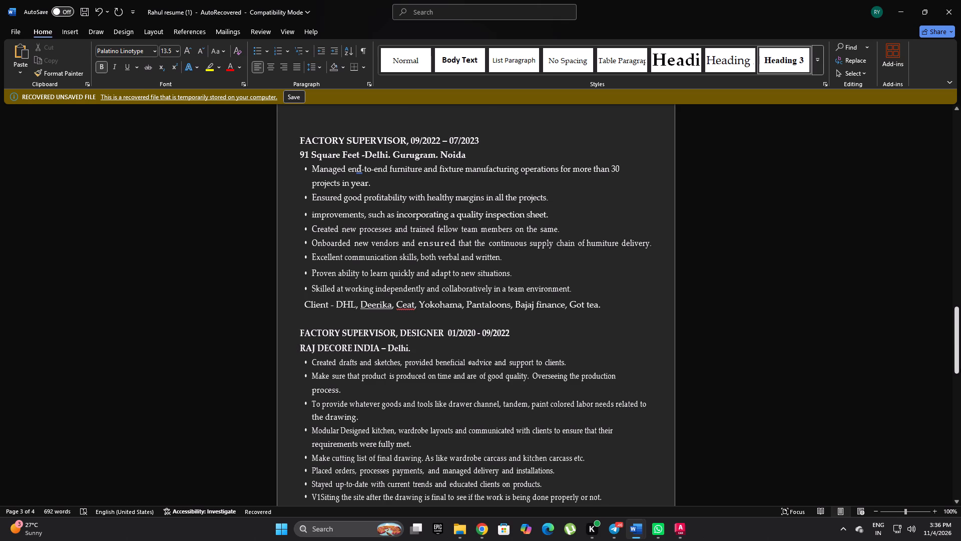
Change the start date of the RAJ DECORE INDIA entry to 01/2019.
{"action": "left_click_drag", "start_coordinate": [956, 366], "coordinate": [960, 417]}
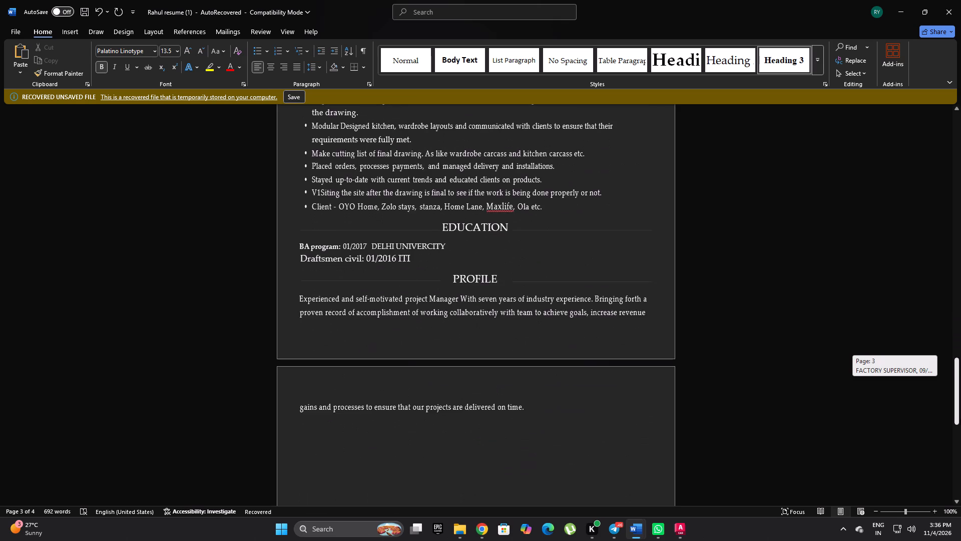
{"action": "left_click_drag", "start_coordinate": [960, 417], "coordinate": [953, 386]}
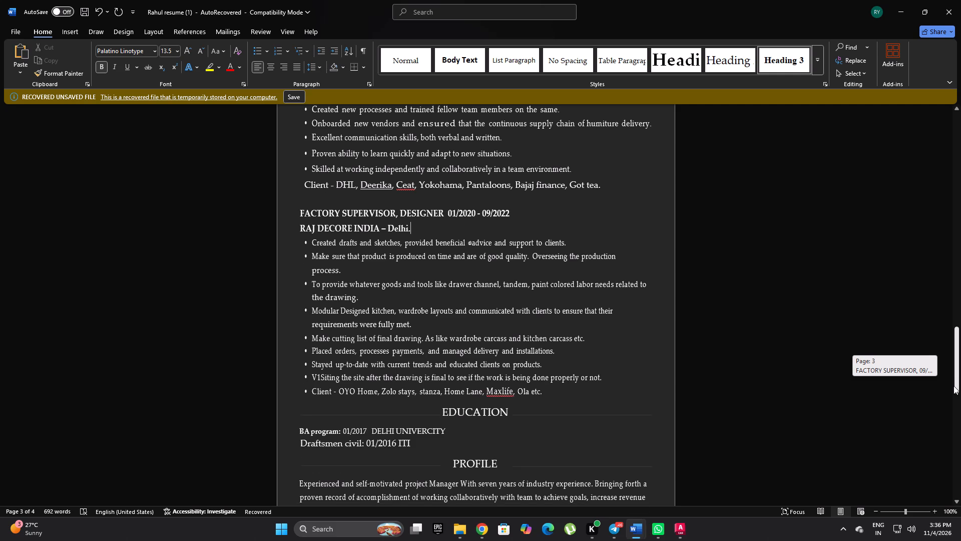
{"action": "left_click_drag", "start_coordinate": [953, 386], "coordinate": [955, 360]}
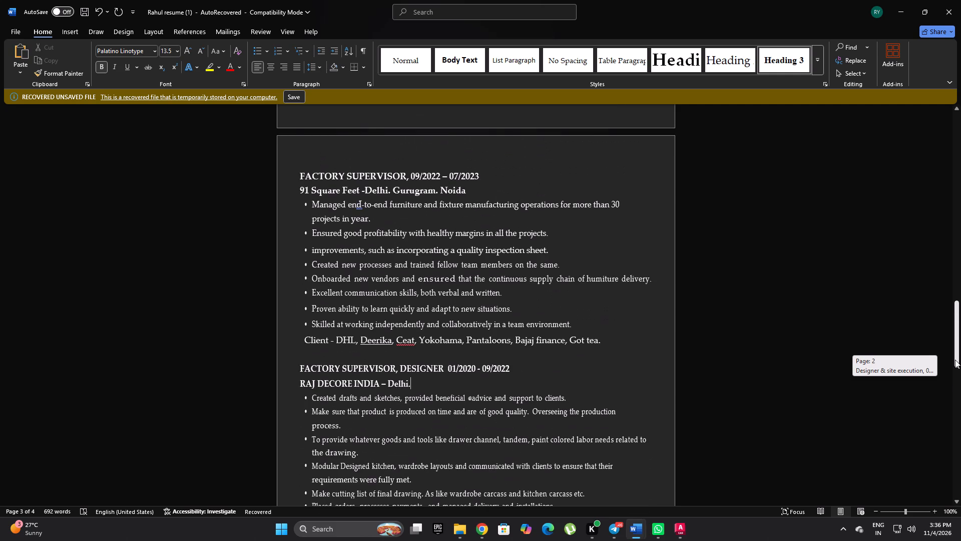
{"action": "left_click_drag", "start_coordinate": [955, 360], "coordinate": [954, 346]}
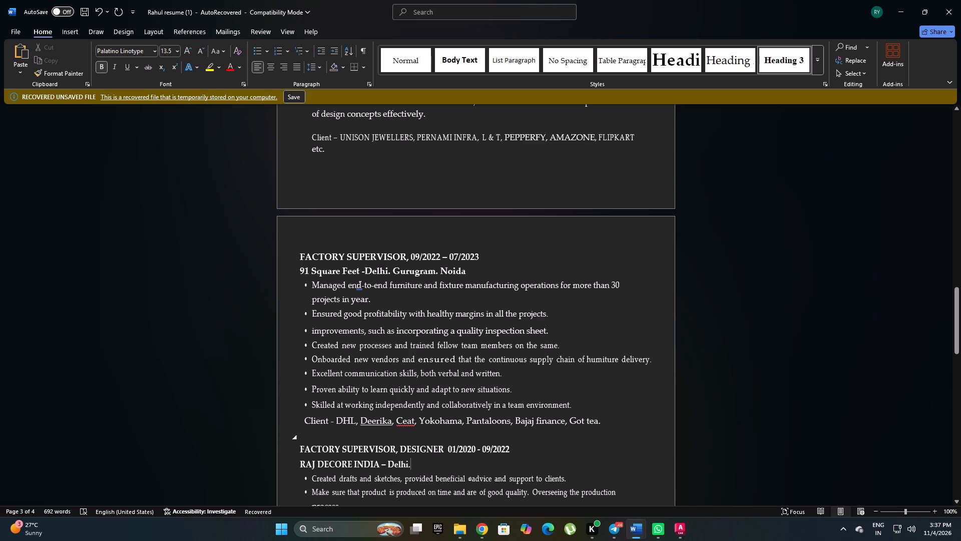
{"action": "left_click_drag", "start_coordinate": [475, 446], "coordinate": [472, 446]}
{"action": "left_click_drag", "start_coordinate": [472, 446], "coordinate": [468, 448]}
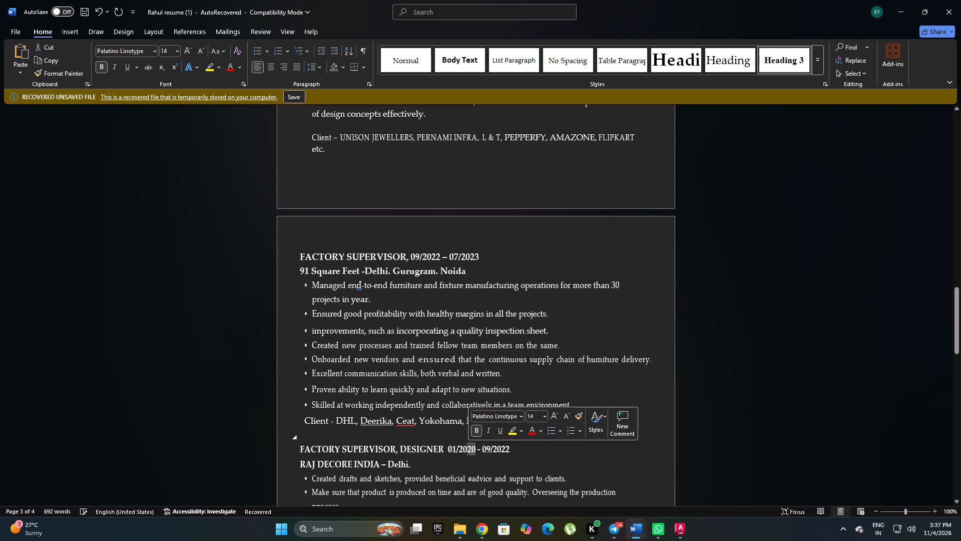
{"action": "type", "text": "19"}
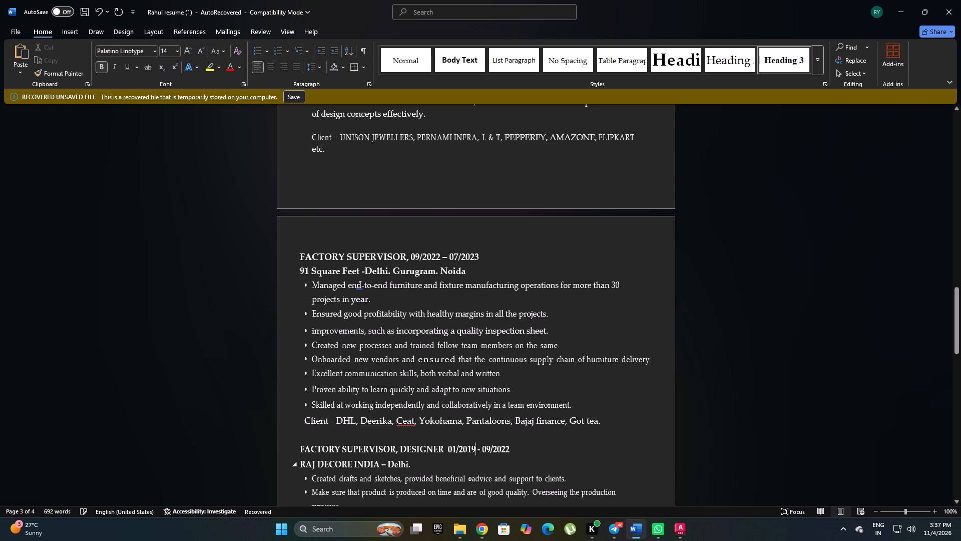
{"action": "left_click", "coordinate": [515, 443]}
Change the end date of the 91 Square Feet Factory Supervisor entry to 10/2023.
{"action": "left_click_drag", "start_coordinate": [957, 329], "coordinate": [958, 324]}
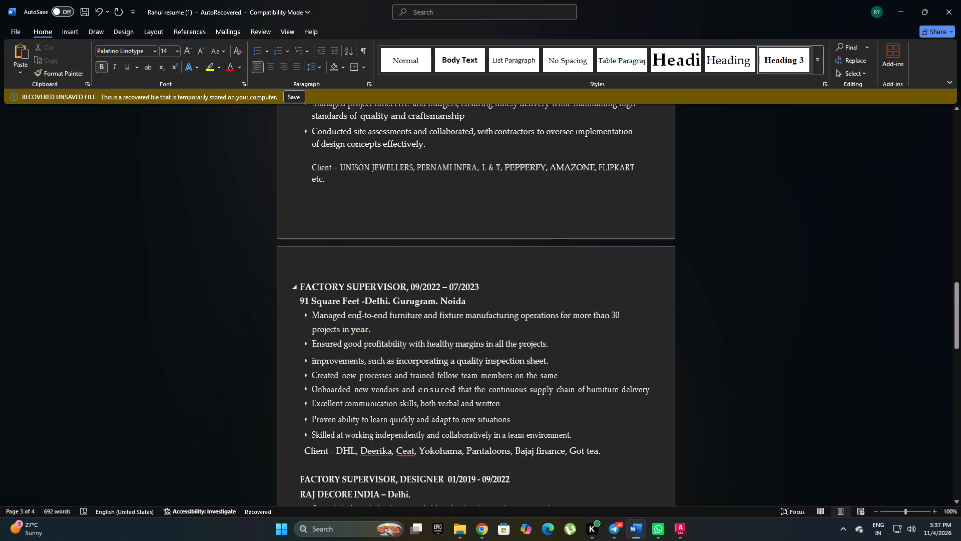
{"action": "left_click", "coordinate": [457, 288]}
{"action": "key", "text": "BackSpace"}
{"action": "type", "text": "10"}
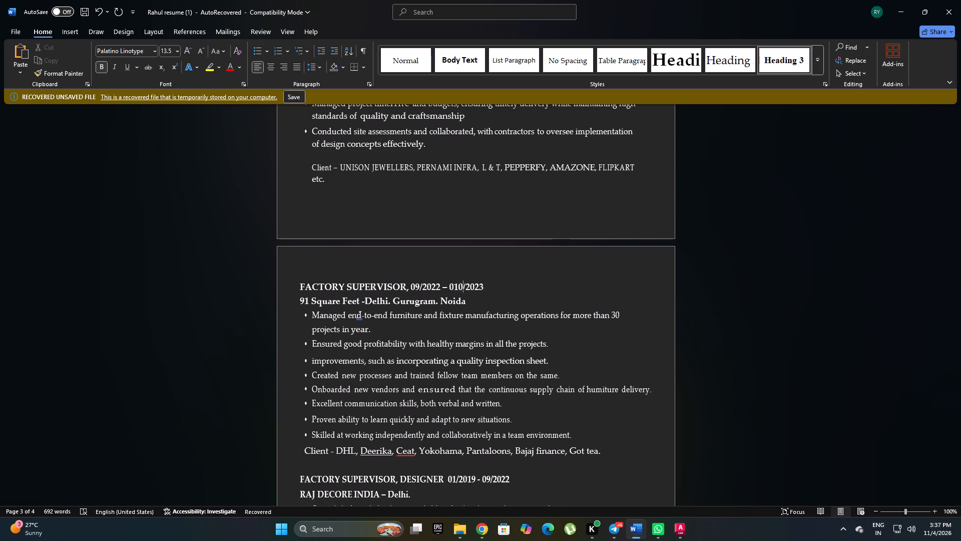
{"action": "key", "text": "BackSpace"}
{"action": "key", "text": "BackSpace"}
{"action": "key", "text": "1"}
{"action": "key", "text": "BackSpace"}
{"action": "key", "text": "BackSpace"}
{"action": "type", "text": "10"}
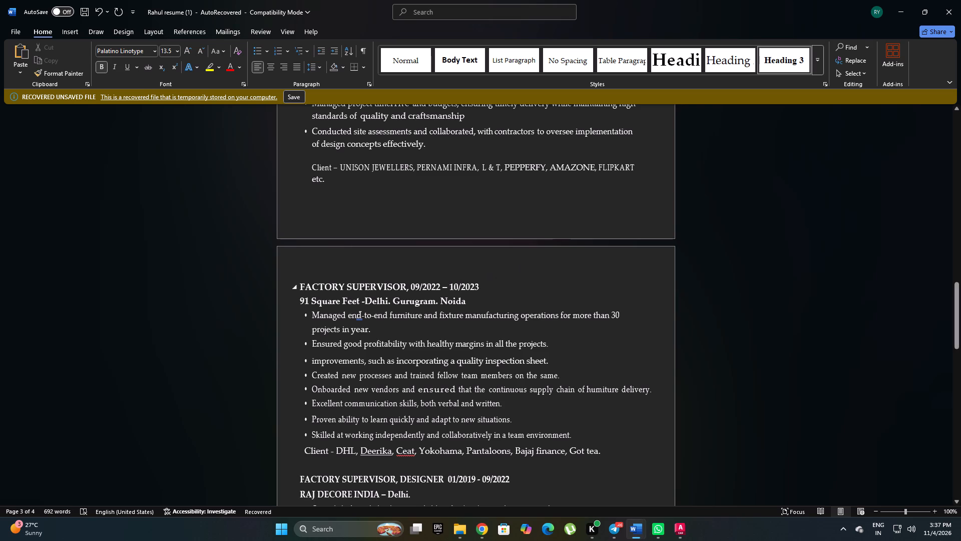
Examine the RAMA INTERIOR Designer & site execution entry and its dates alongside the neighbouring 91 Square Feet entry.
{"action": "left_click_drag", "start_coordinate": [958, 337], "coordinate": [957, 325]}
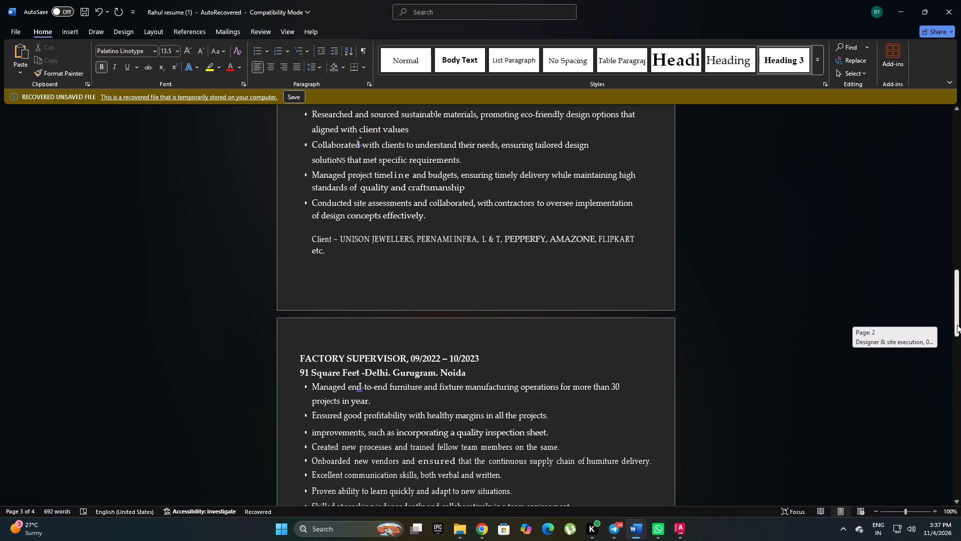
{"action": "left_click_drag", "start_coordinate": [957, 325], "coordinate": [957, 306]}
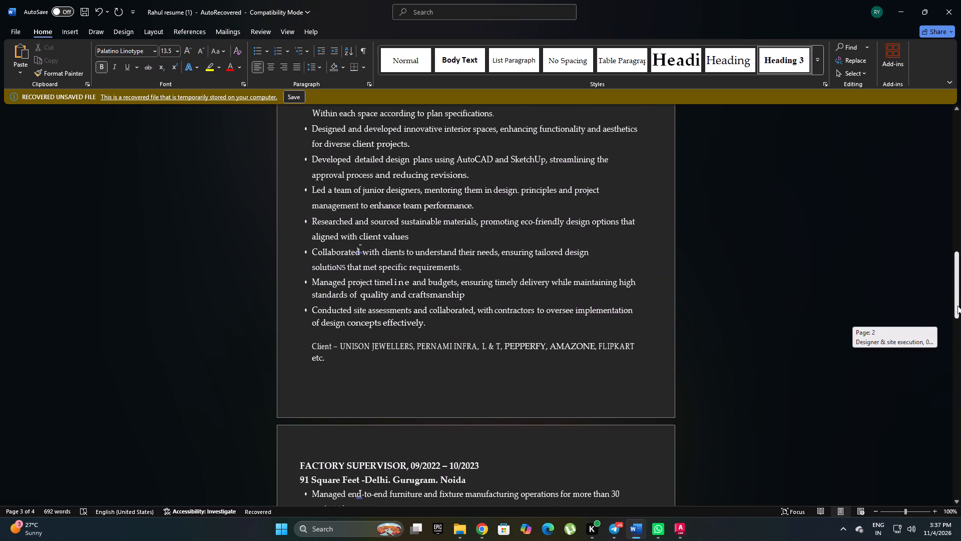
{"action": "left_click_drag", "start_coordinate": [957, 306], "coordinate": [955, 287]}
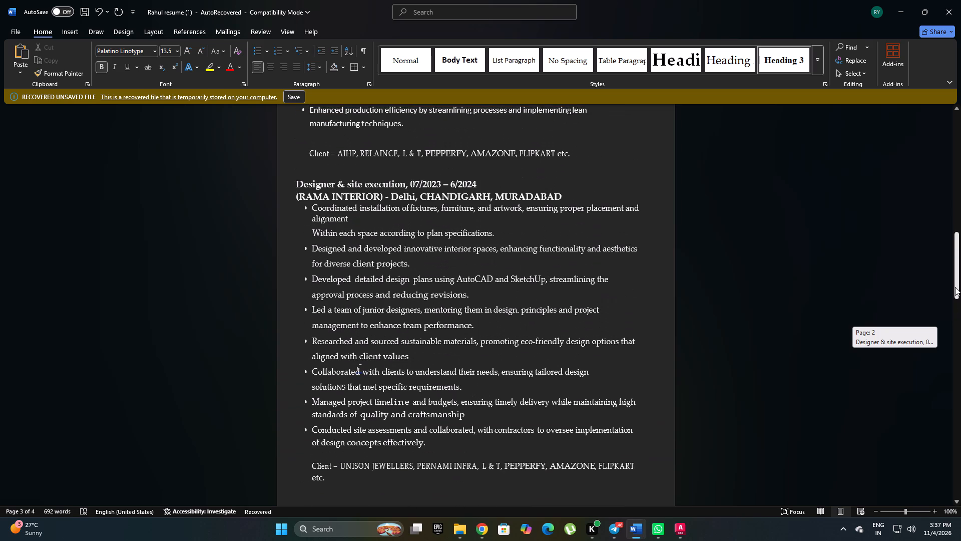
{"action": "left_click_drag", "start_coordinate": [955, 287], "coordinate": [960, 322]}
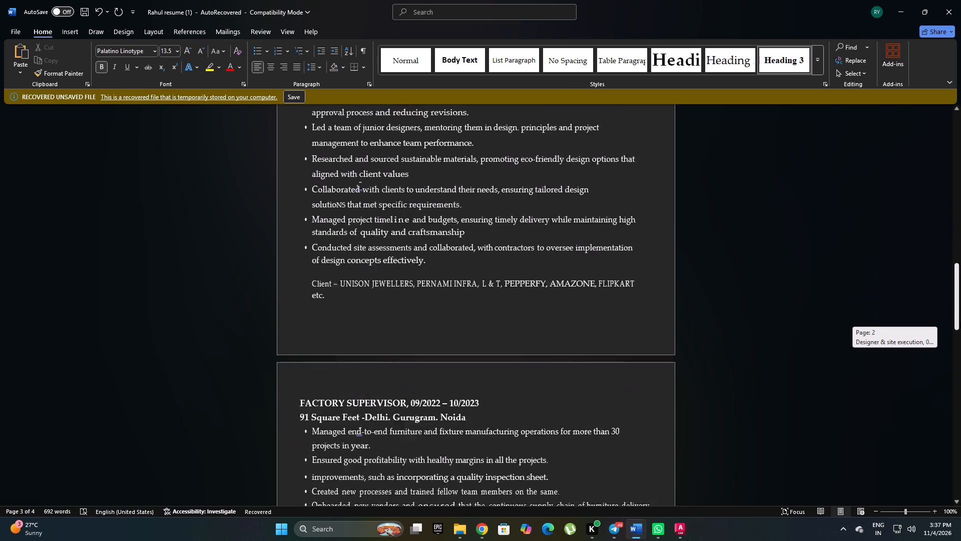
{"action": "left_click_drag", "start_coordinate": [960, 322], "coordinate": [958, 335]}
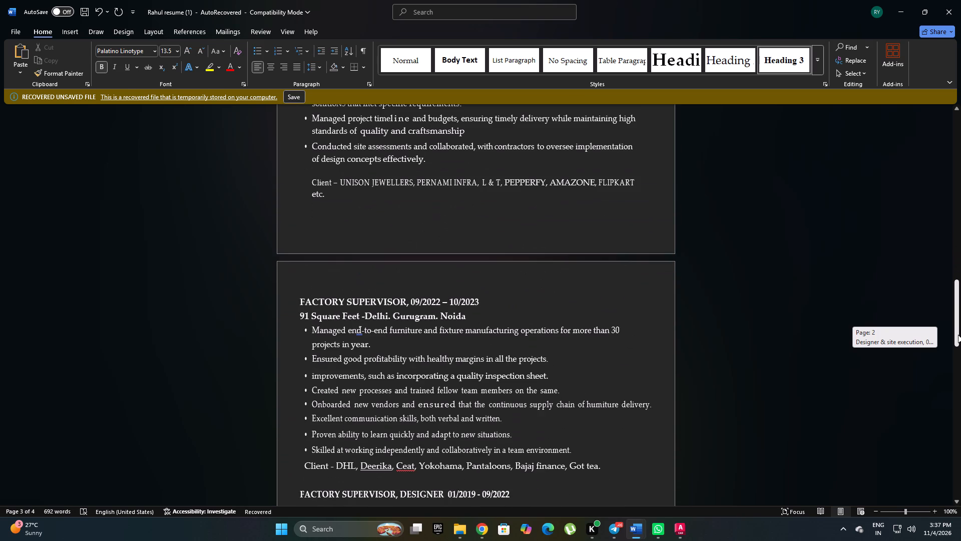
{"action": "left_click_drag", "start_coordinate": [958, 335], "coordinate": [954, 314]}
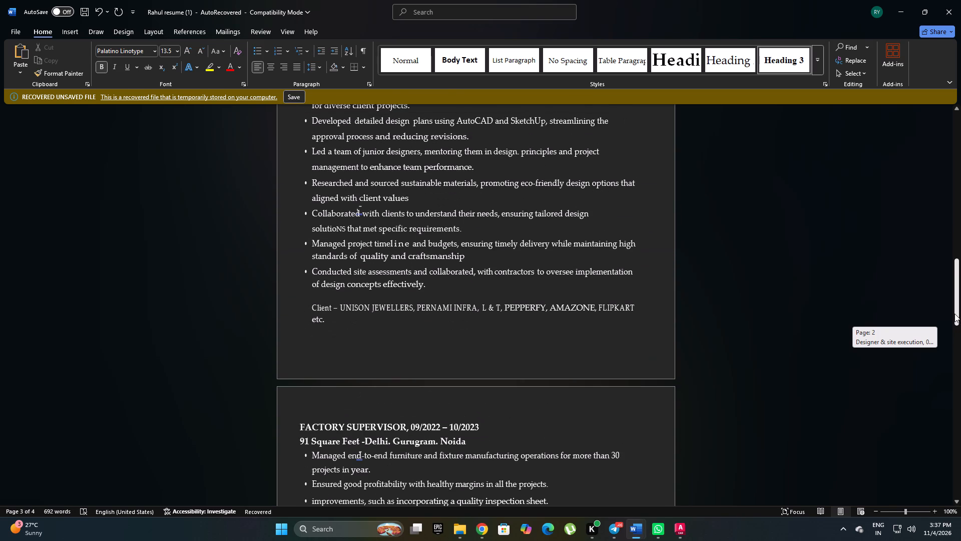
{"action": "left_click_drag", "start_coordinate": [954, 314], "coordinate": [951, 296]}
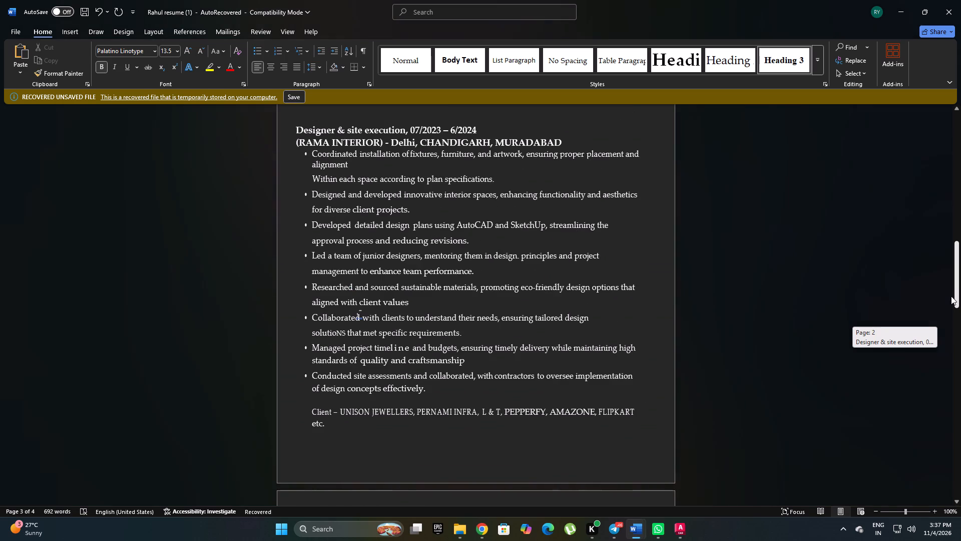
{"action": "left_click_drag", "start_coordinate": [951, 296], "coordinate": [954, 301]}
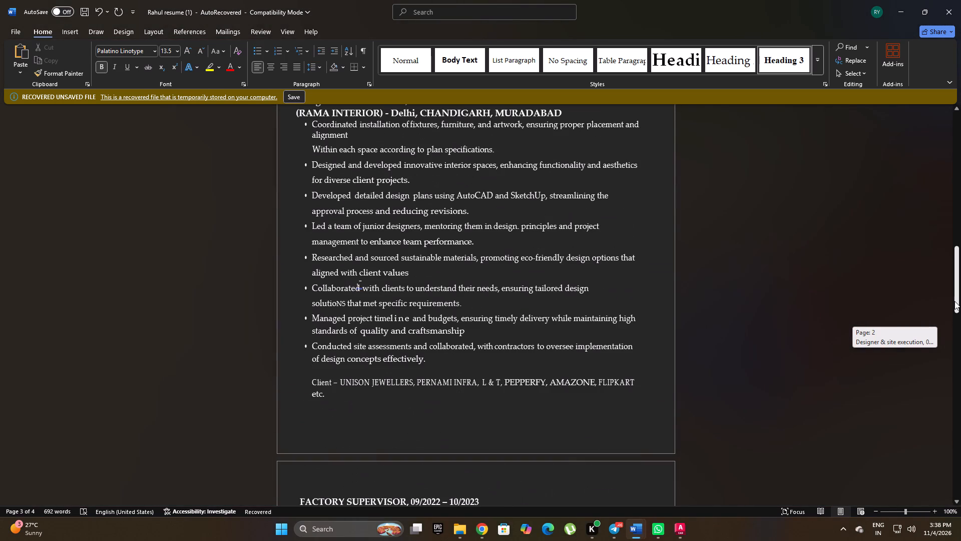
{"action": "left_click_drag", "start_coordinate": [954, 301], "coordinate": [958, 302]}
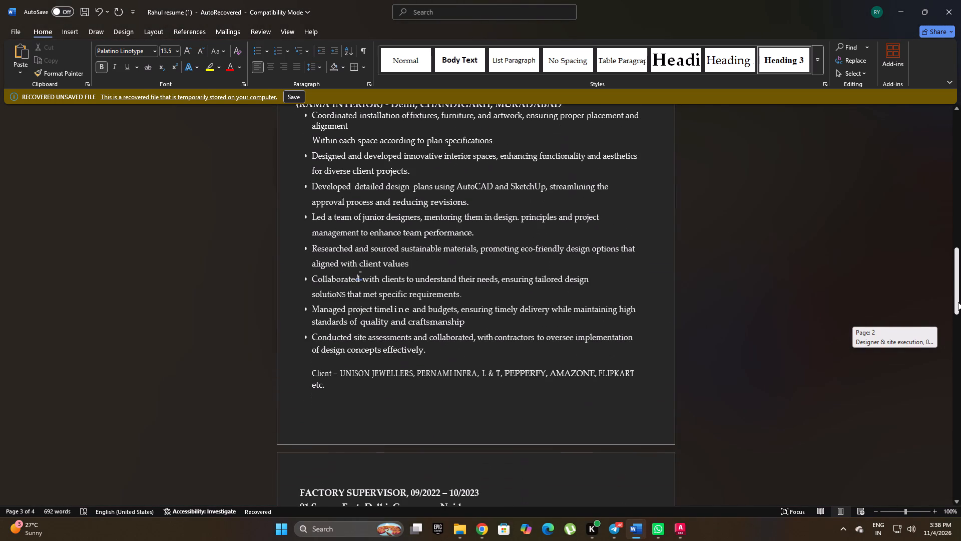
{"action": "left_click_drag", "start_coordinate": [958, 302], "coordinate": [956, 295]}
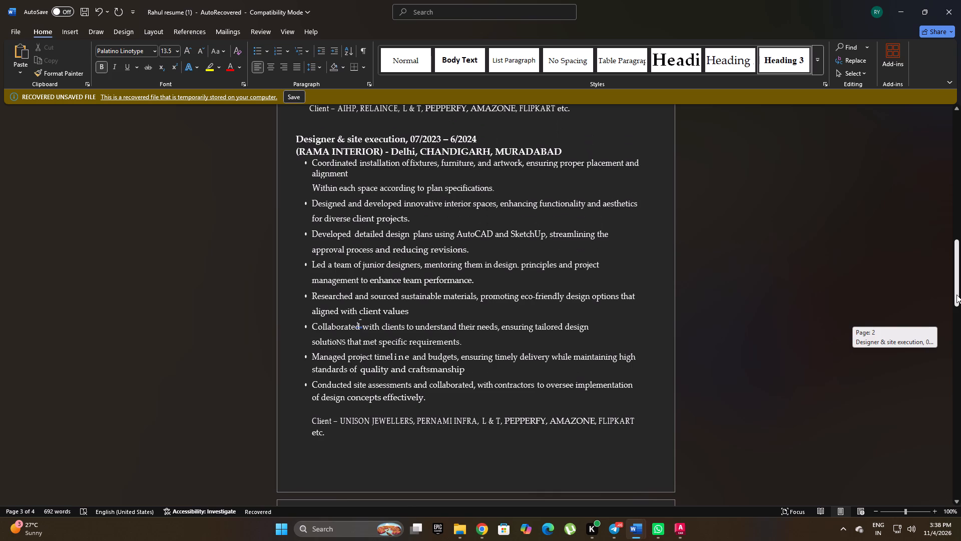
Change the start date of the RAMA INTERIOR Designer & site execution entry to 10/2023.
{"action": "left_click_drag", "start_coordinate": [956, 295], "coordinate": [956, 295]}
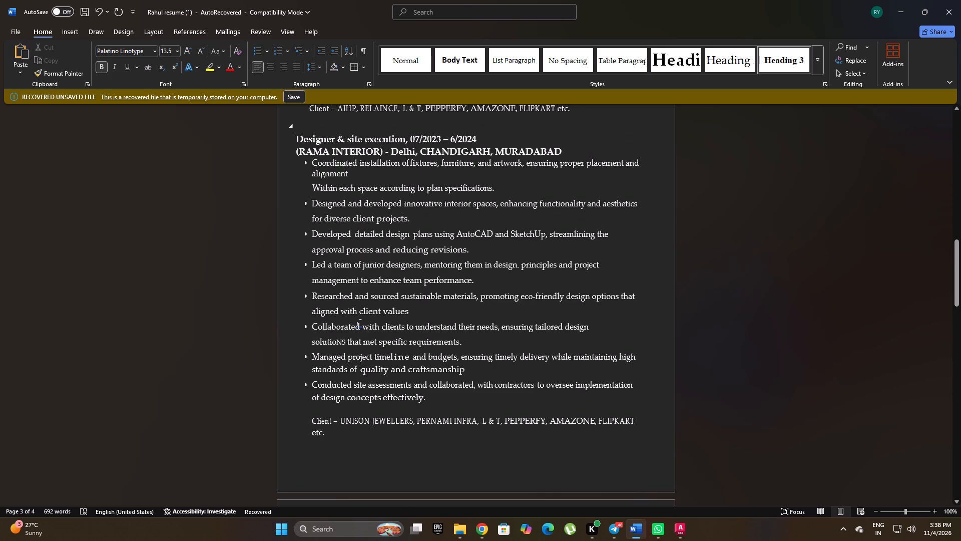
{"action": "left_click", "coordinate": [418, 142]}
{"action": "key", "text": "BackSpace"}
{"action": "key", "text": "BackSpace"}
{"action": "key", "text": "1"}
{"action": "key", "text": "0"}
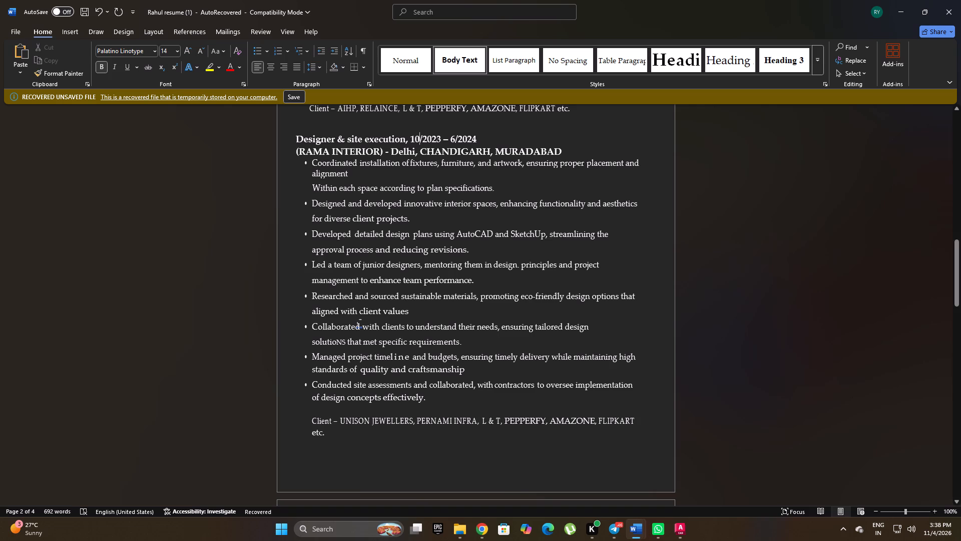
Delete the month from the end date of the 91 Square Feet Factory Supervisor entry, keeping the year.
{"action": "left_click_drag", "start_coordinate": [960, 267], "coordinate": [960, 304]}
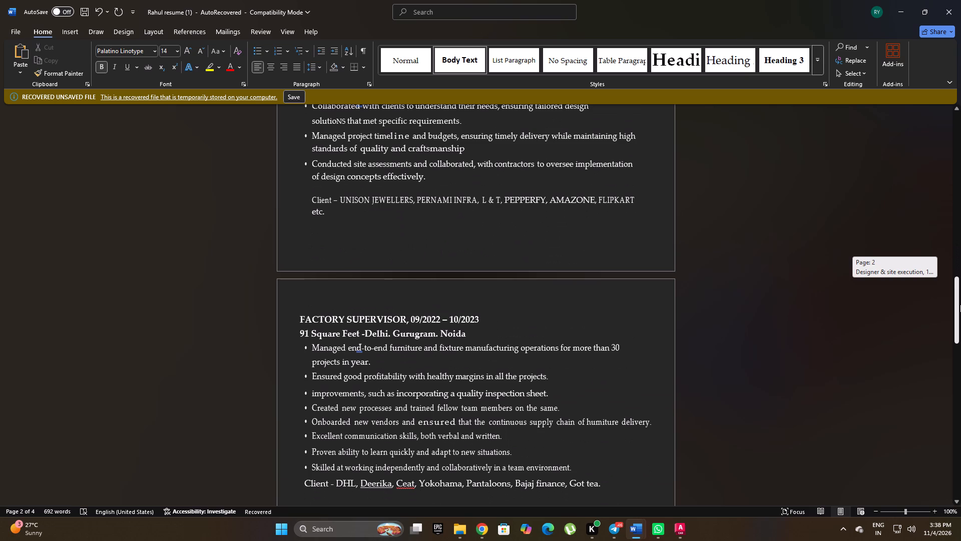
{"action": "left_click_drag", "start_coordinate": [960, 304], "coordinate": [960, 303]}
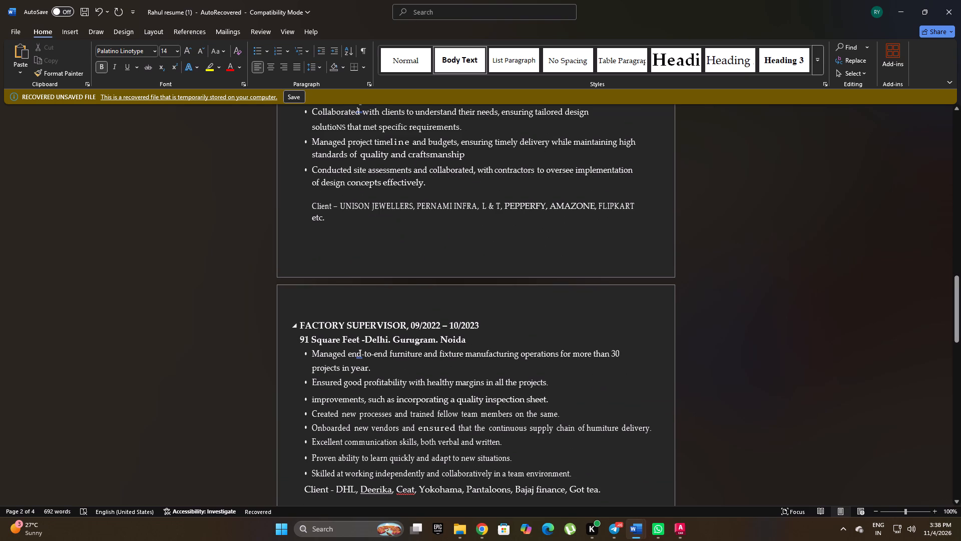
{"action": "left_click", "coordinate": [456, 325]}
{"action": "key", "text": "BackSpace"}
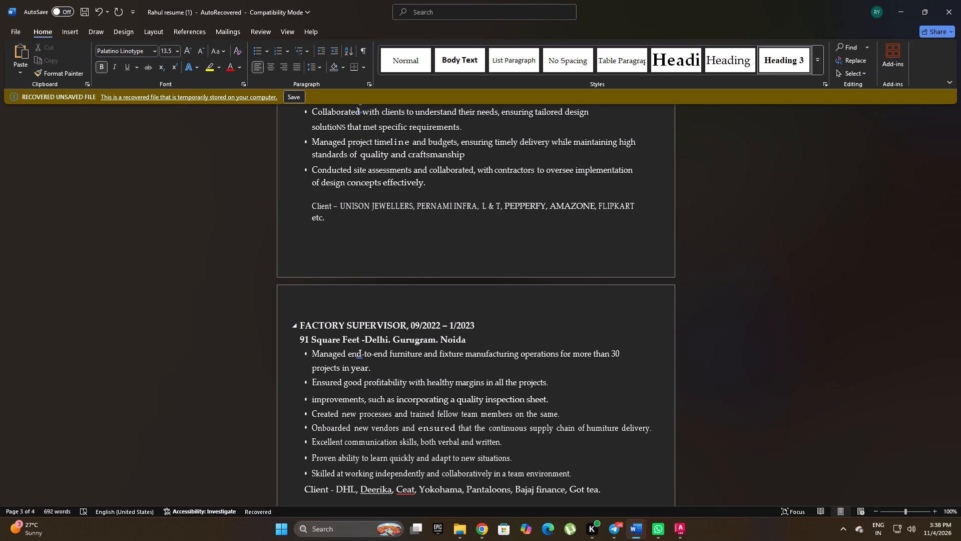
{"action": "key", "text": "BackSpace"}
Change the end date of the RAJ DECORE INDIA Factory Supervisor, Designer entry to 05/2022.
{"action": "left_click_drag", "start_coordinate": [957, 336], "coordinate": [959, 341]}
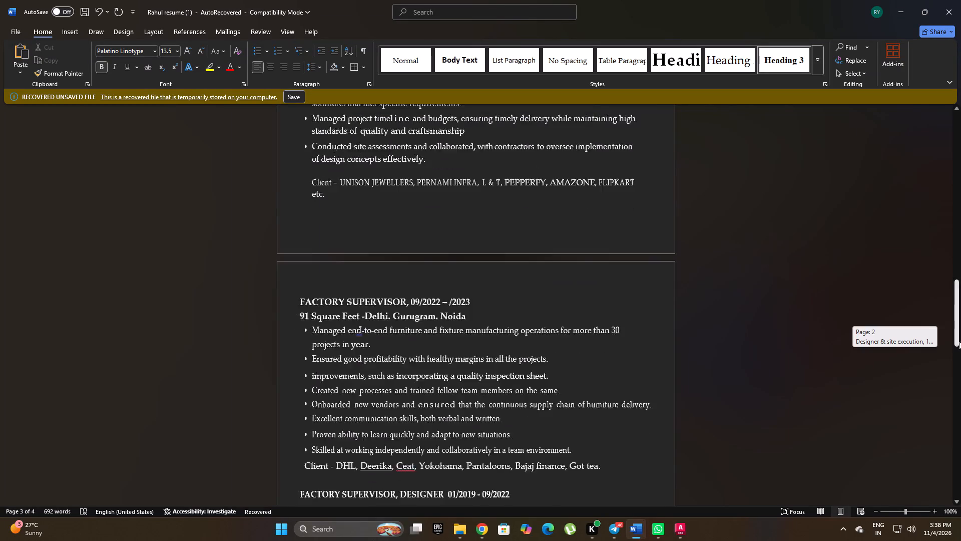
{"action": "left_click_drag", "start_coordinate": [959, 341], "coordinate": [959, 355]}
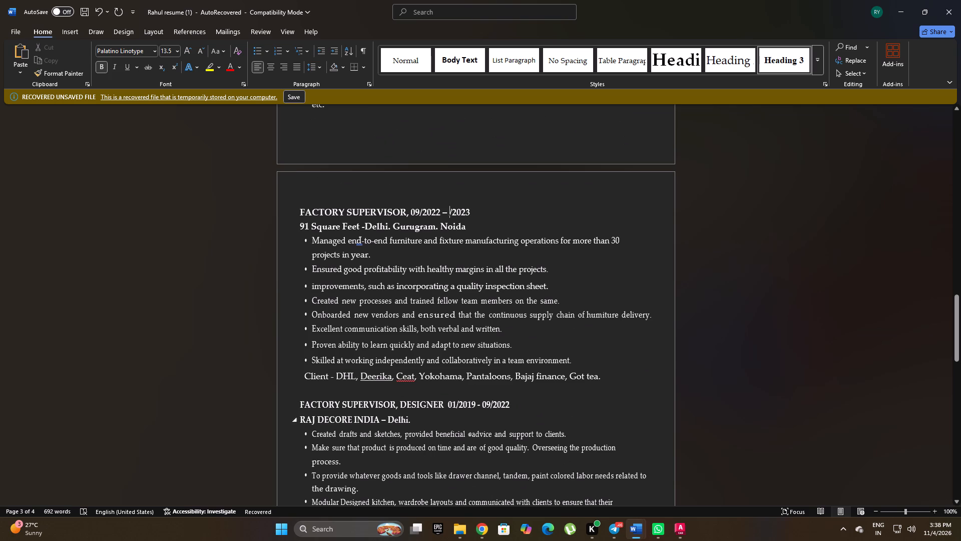
{"action": "left_click", "coordinate": [491, 406]}
{"action": "key", "text": "BackSpace"}
{"action": "key", "text": "5"}
Set the employment dates of the 91 Square Feet Factory Supervisor entry to 05/2022 – 07/2023.
{"action": "left_click", "coordinate": [416, 211]}
{"action": "key", "text": "Right"}
{"action": "key", "text": "BackSpace"}
{"action": "key", "text": "5"}
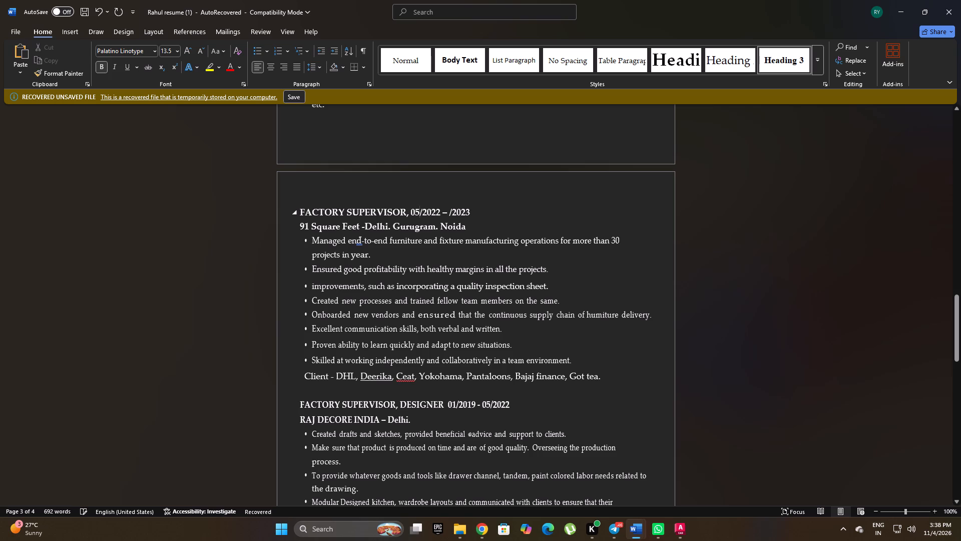
{"action": "left_click", "coordinate": [453, 213]}
{"action": "key", "text": "Left"}
{"action": "type", "text": "07"}
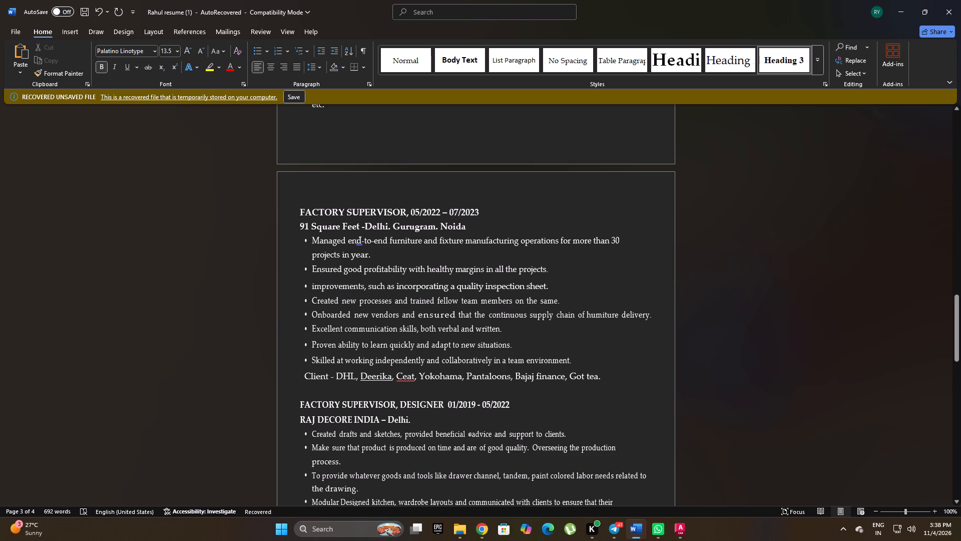
Set the start date of the RAMA INTERIOR Designer & site execution entry to 07/2023.
{"action": "left_click", "coordinate": [951, 350]}
{"action": "left_click_drag", "start_coordinate": [960, 340], "coordinate": [956, 287]}
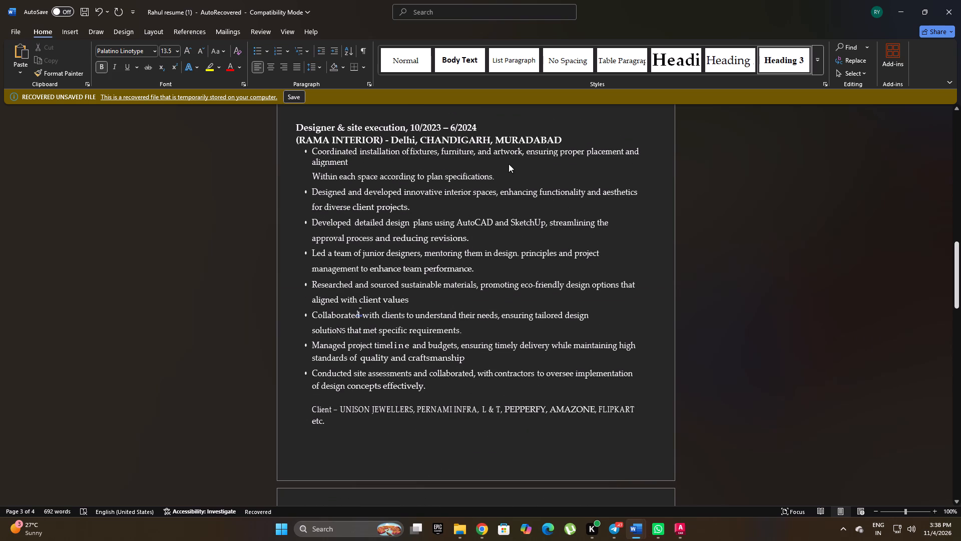
{"action": "left_click", "coordinate": [416, 125]}
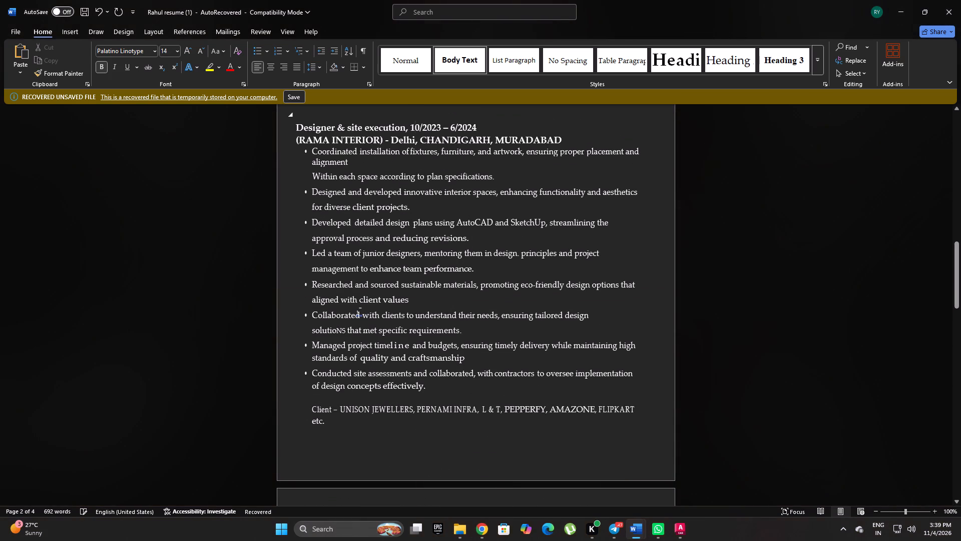
{"action": "left_click", "coordinate": [420, 126]}
{"action": "key", "text": "BackSpace"}
{"action": "key", "text": "BackSpace"}
{"action": "key", "text": "0"}
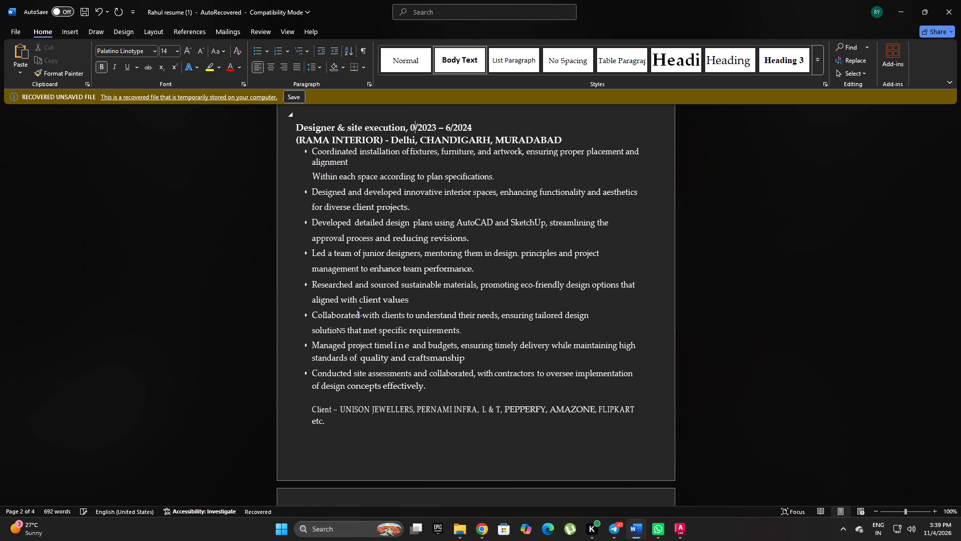
{"action": "key", "text": "7"}
{"action": "left_click", "coordinate": [630, 213]}
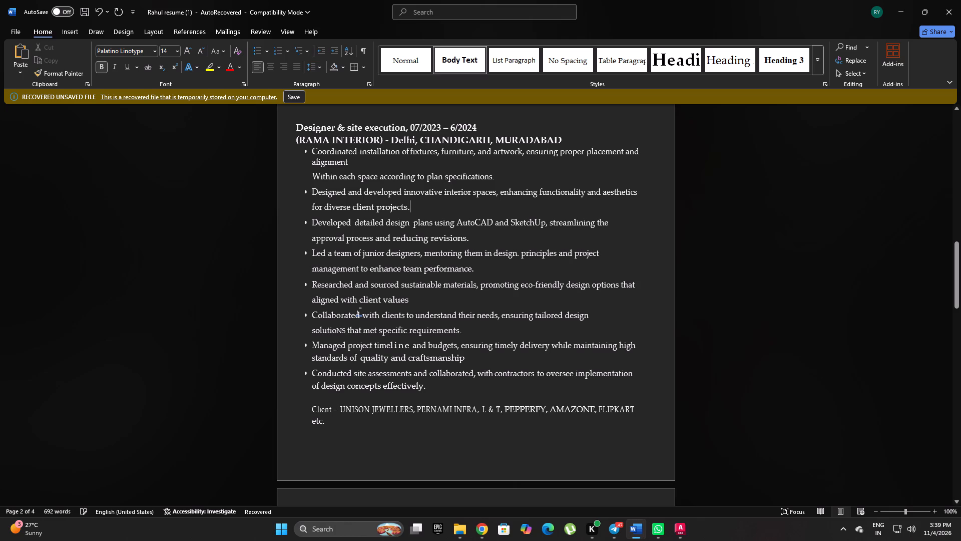
Change the end date of the RAMA INTERIOR Designer & site execution entry to 10/2024.
{"action": "left_click_drag", "start_coordinate": [960, 291], "coordinate": [959, 290]}
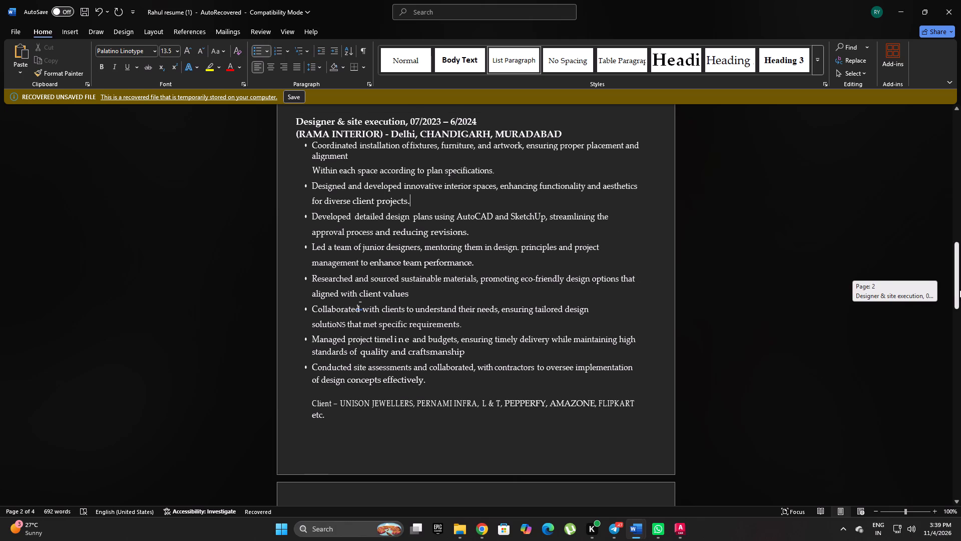
{"action": "left_click_drag", "start_coordinate": [959, 290], "coordinate": [960, 234]}
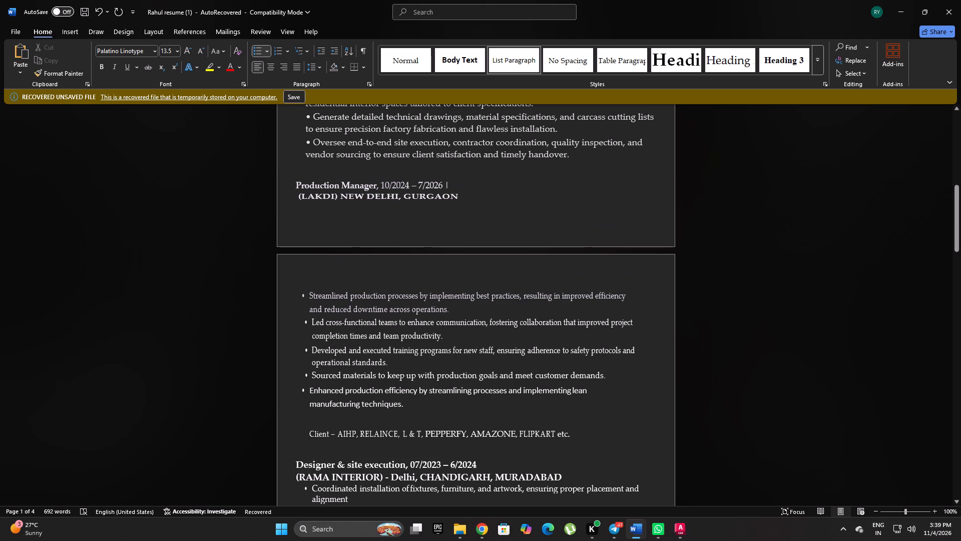
{"action": "left_click", "coordinate": [452, 463]}
{"action": "key", "text": "Right"}
{"action": "key", "text": "BackSpace"}
{"action": "type", "text": "10"}
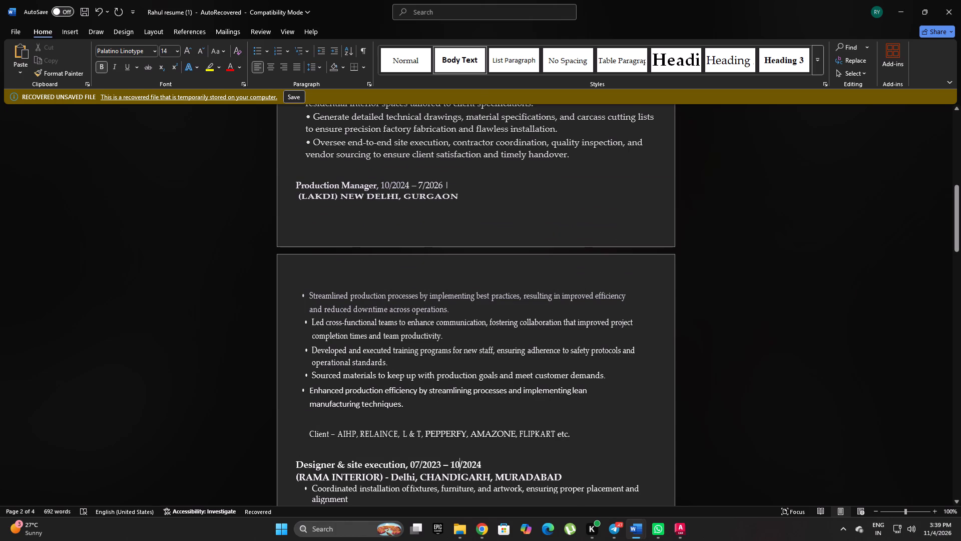
Review the work history entries from 91 Square Feet up to UMA ENTERPRISES, checking that the employment dates follow on.
{"action": "left_click_drag", "start_coordinate": [954, 226], "coordinate": [958, 211]}
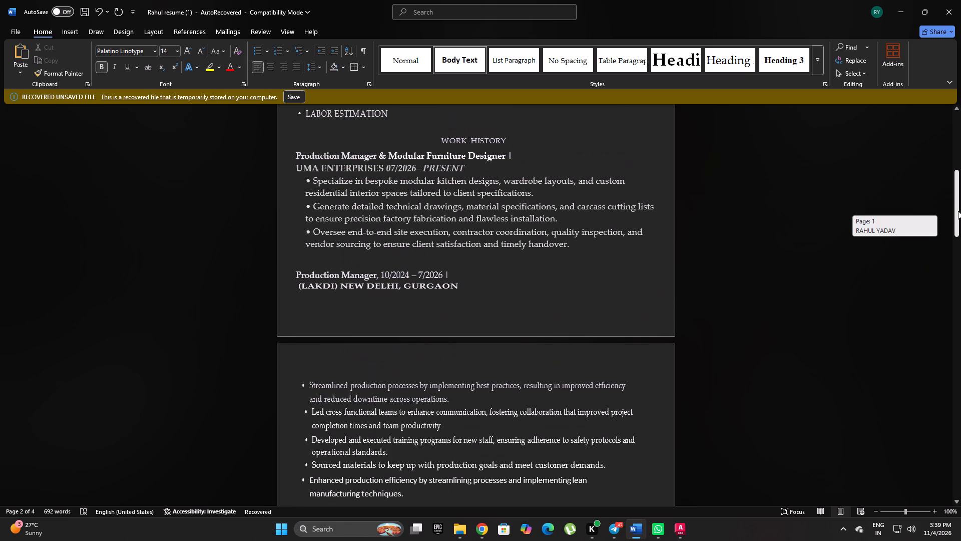
{"action": "left_click_drag", "start_coordinate": [958, 211], "coordinate": [960, 302]}
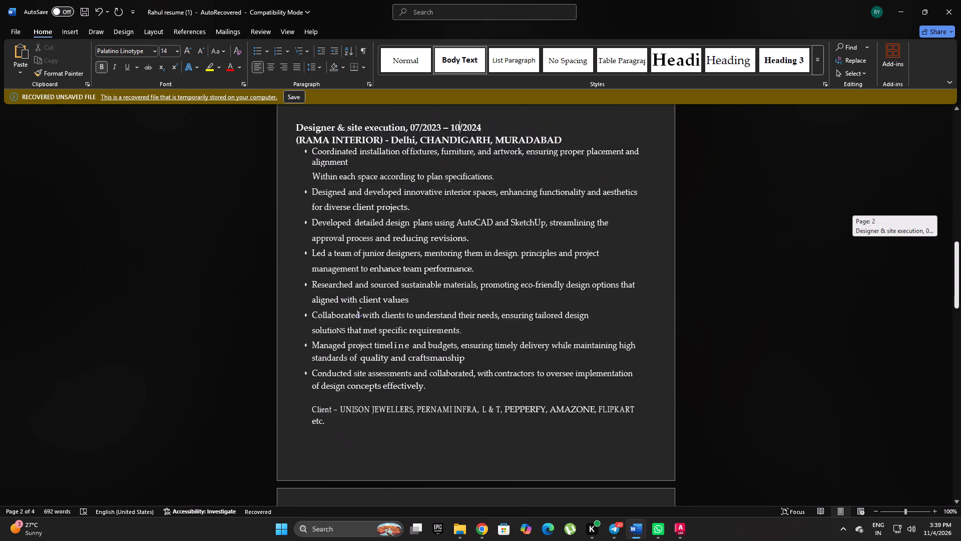
{"action": "left_click_drag", "start_coordinate": [960, 302], "coordinate": [959, 291]}
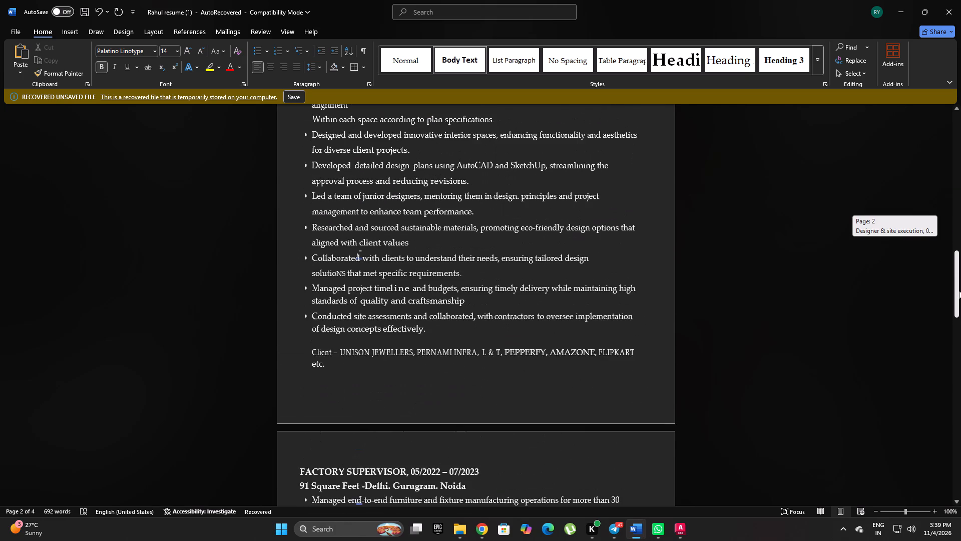
{"action": "left_click_drag", "start_coordinate": [959, 291], "coordinate": [960, 268]}
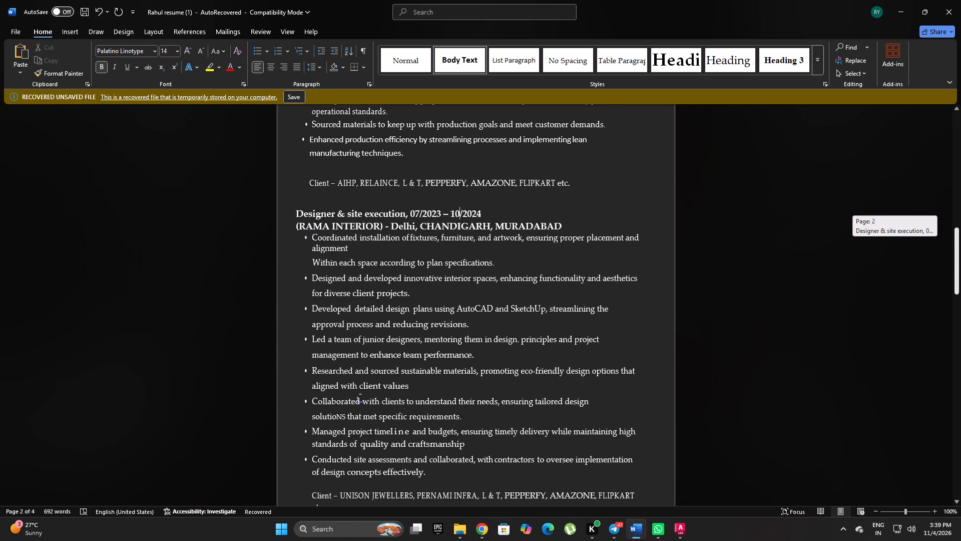
{"action": "left_click_drag", "start_coordinate": [960, 268], "coordinate": [960, 243]}
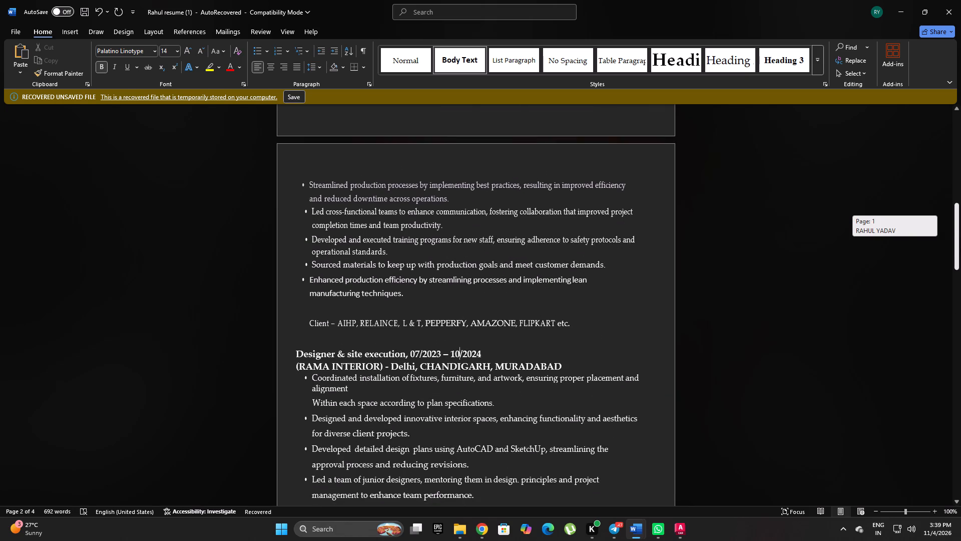
{"action": "left_click_drag", "start_coordinate": [960, 243], "coordinate": [960, 197]}
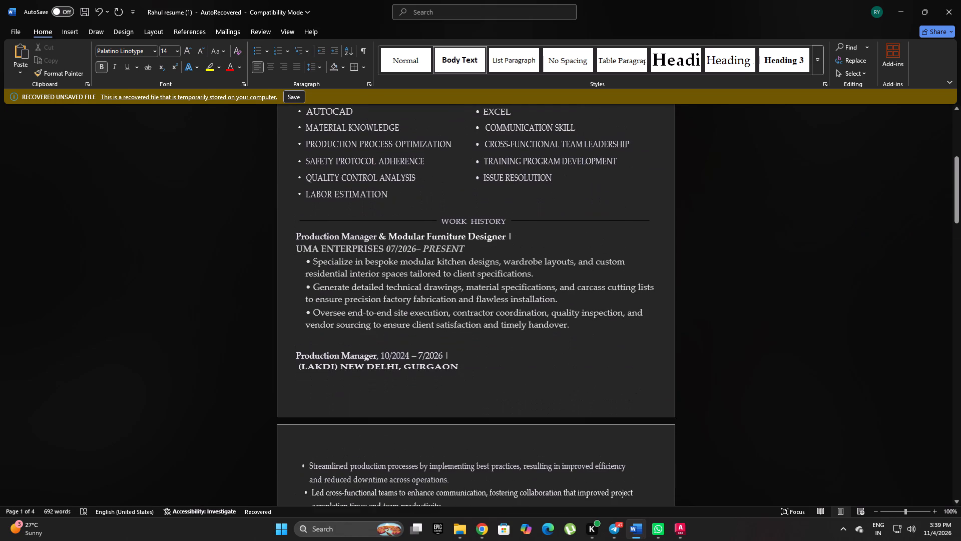
{"action": "left_click_drag", "start_coordinate": [956, 192], "coordinate": [960, 194]}
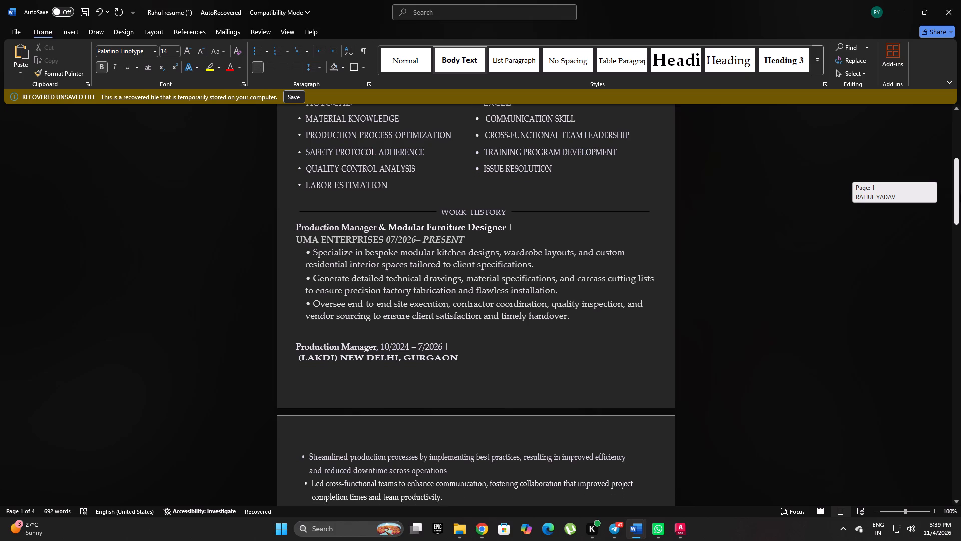
{"action": "left_click_drag", "start_coordinate": [960, 194], "coordinate": [960, 205]}
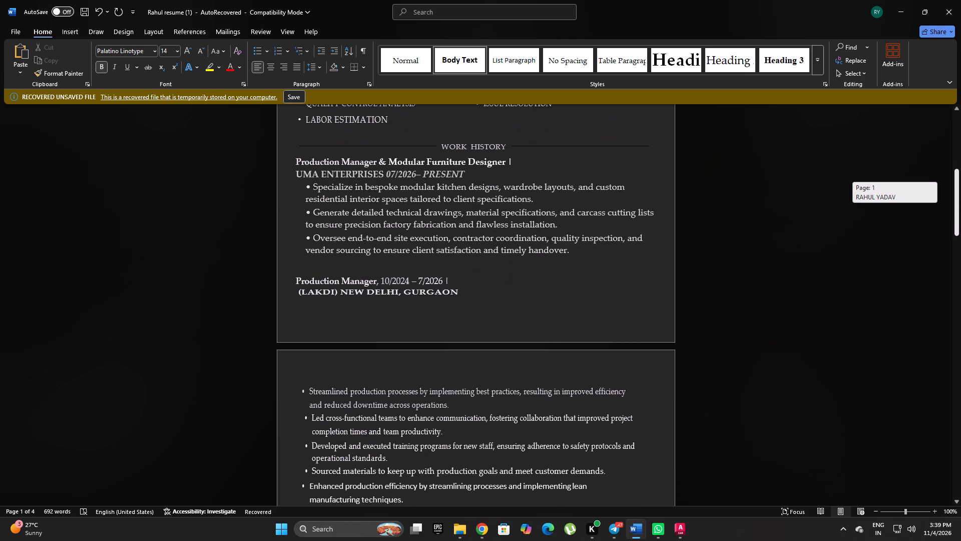
{"action": "left_click_drag", "start_coordinate": [960, 205], "coordinate": [960, 203]}
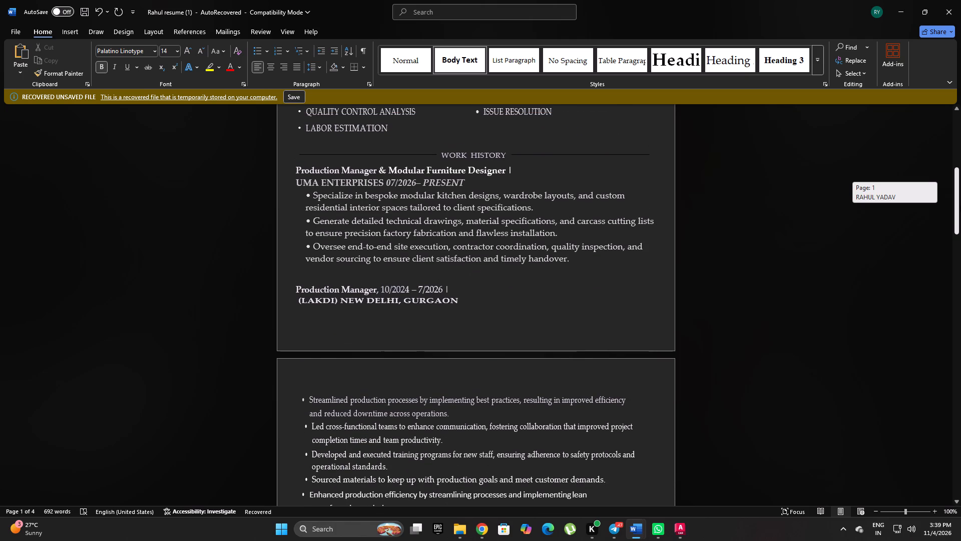
{"action": "left_click_drag", "start_coordinate": [960, 203], "coordinate": [960, 213]}
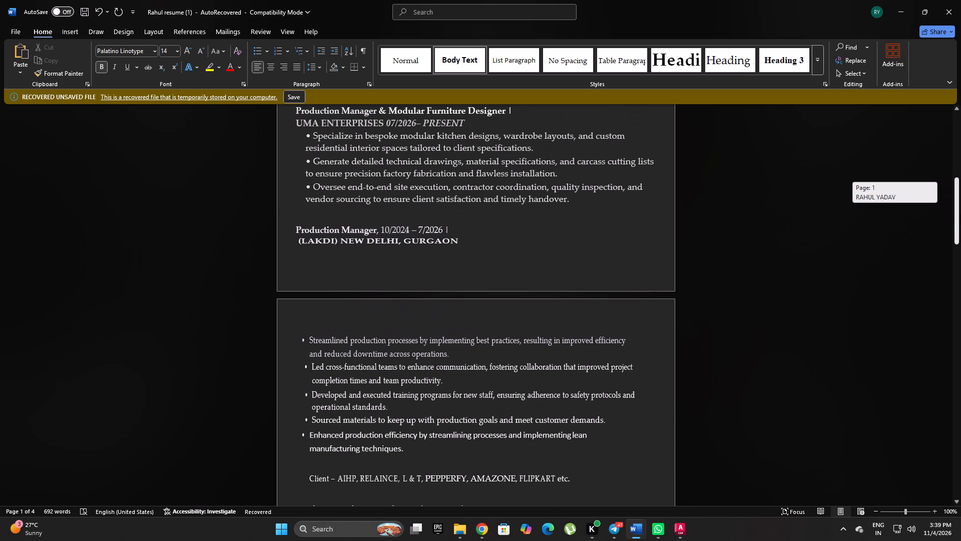
{"action": "left_click_drag", "start_coordinate": [960, 213], "coordinate": [960, 193]}
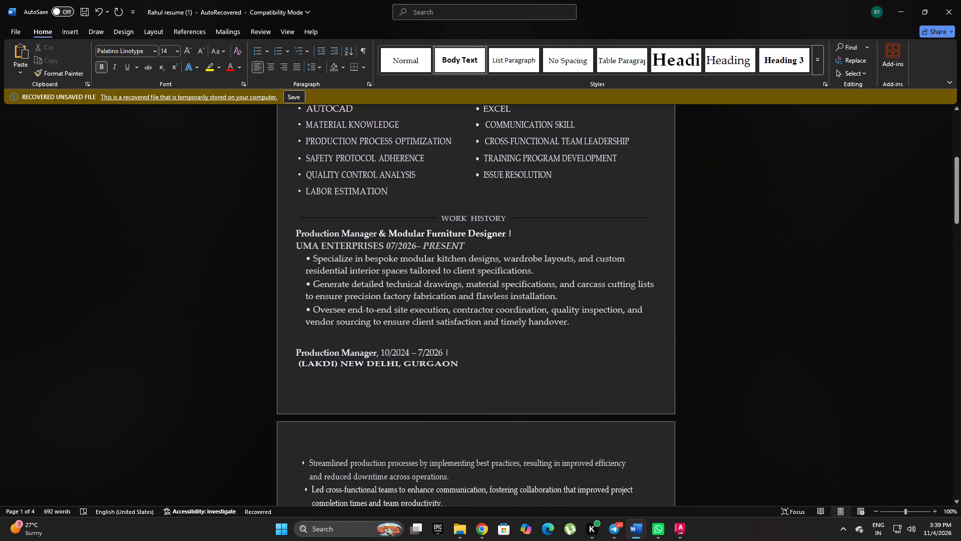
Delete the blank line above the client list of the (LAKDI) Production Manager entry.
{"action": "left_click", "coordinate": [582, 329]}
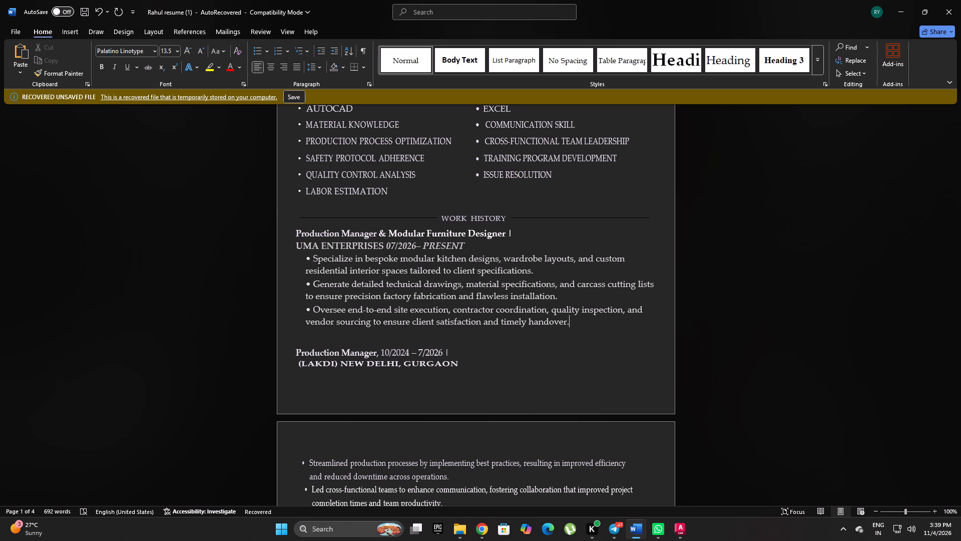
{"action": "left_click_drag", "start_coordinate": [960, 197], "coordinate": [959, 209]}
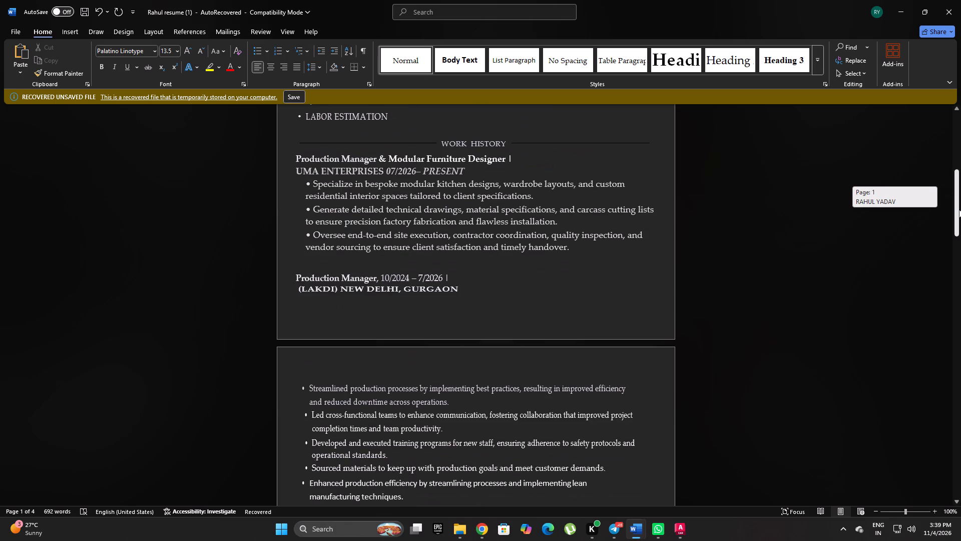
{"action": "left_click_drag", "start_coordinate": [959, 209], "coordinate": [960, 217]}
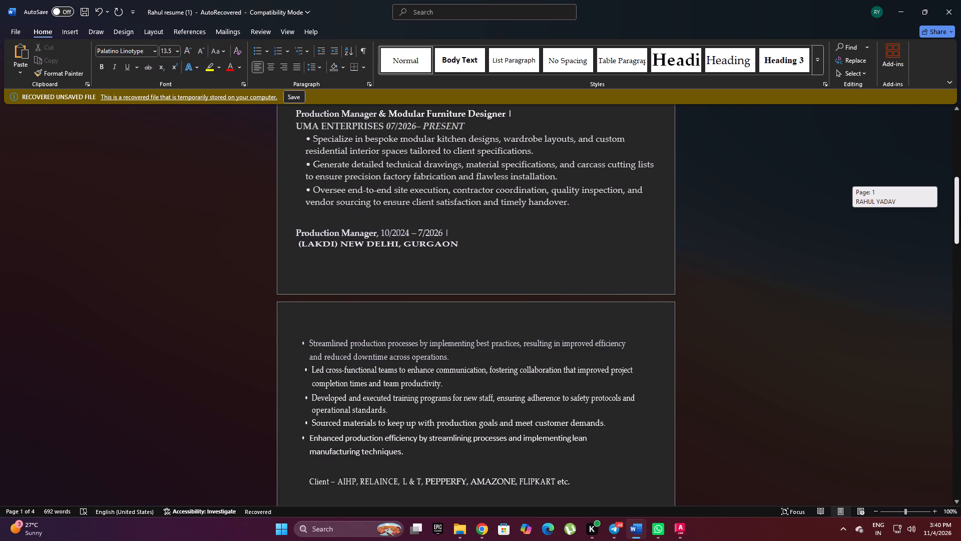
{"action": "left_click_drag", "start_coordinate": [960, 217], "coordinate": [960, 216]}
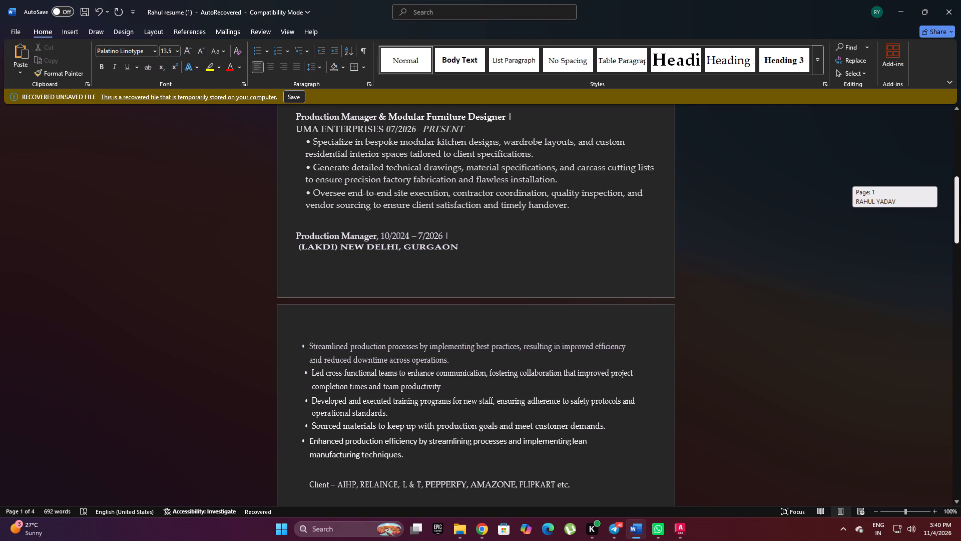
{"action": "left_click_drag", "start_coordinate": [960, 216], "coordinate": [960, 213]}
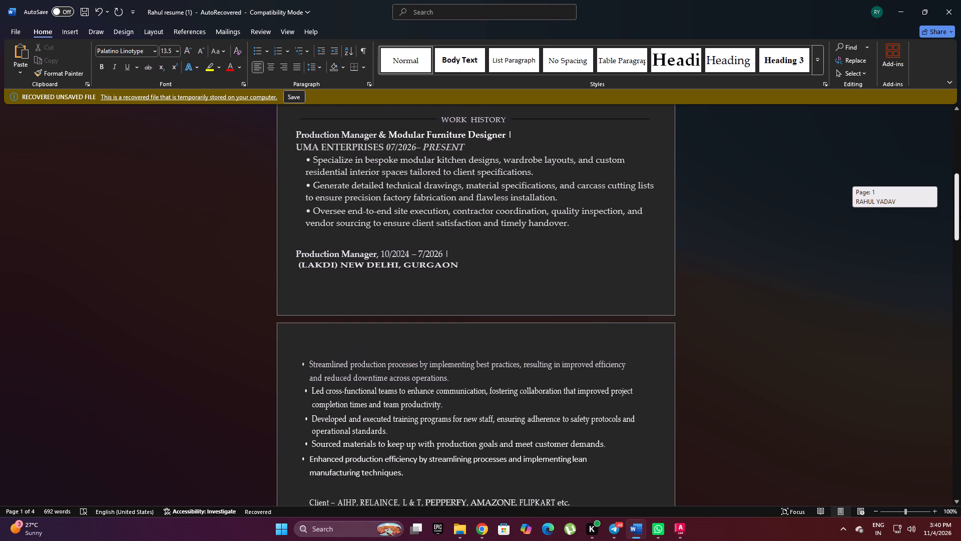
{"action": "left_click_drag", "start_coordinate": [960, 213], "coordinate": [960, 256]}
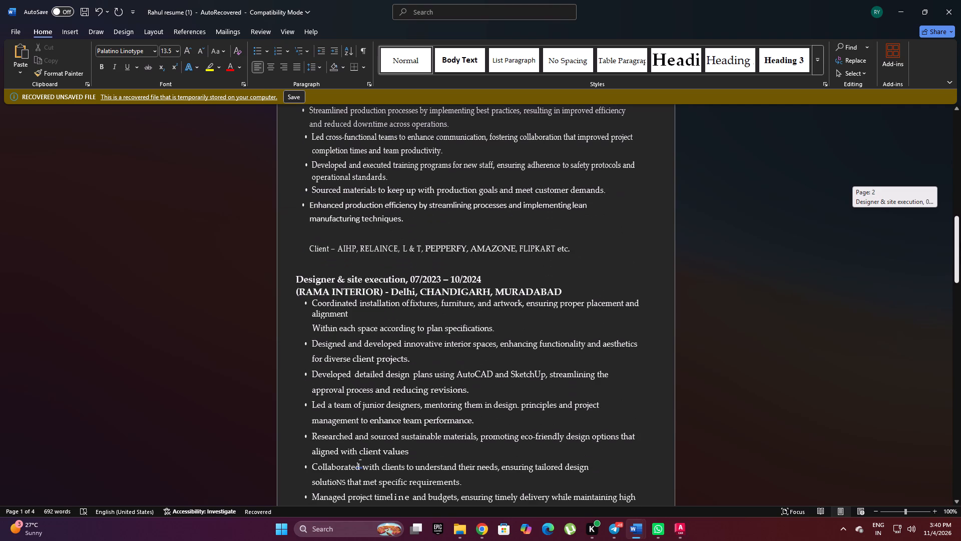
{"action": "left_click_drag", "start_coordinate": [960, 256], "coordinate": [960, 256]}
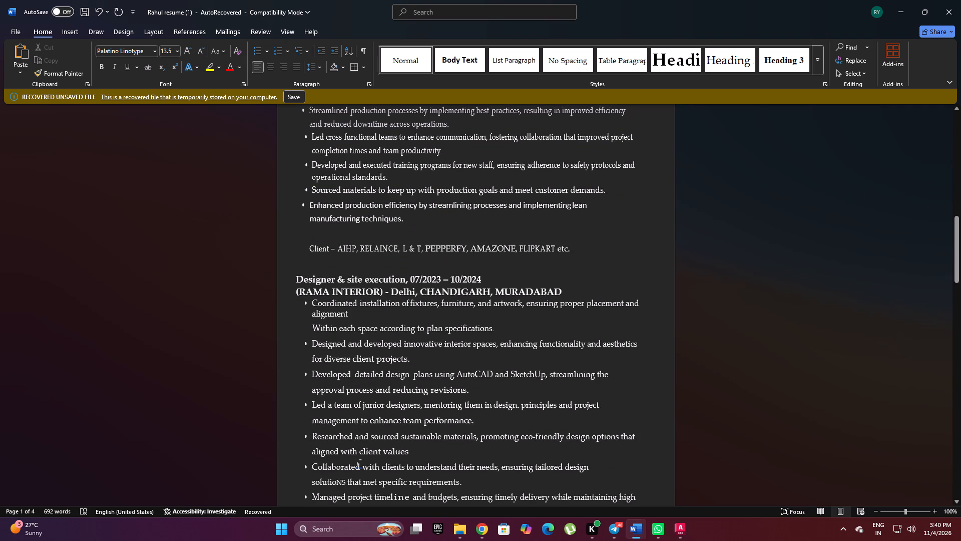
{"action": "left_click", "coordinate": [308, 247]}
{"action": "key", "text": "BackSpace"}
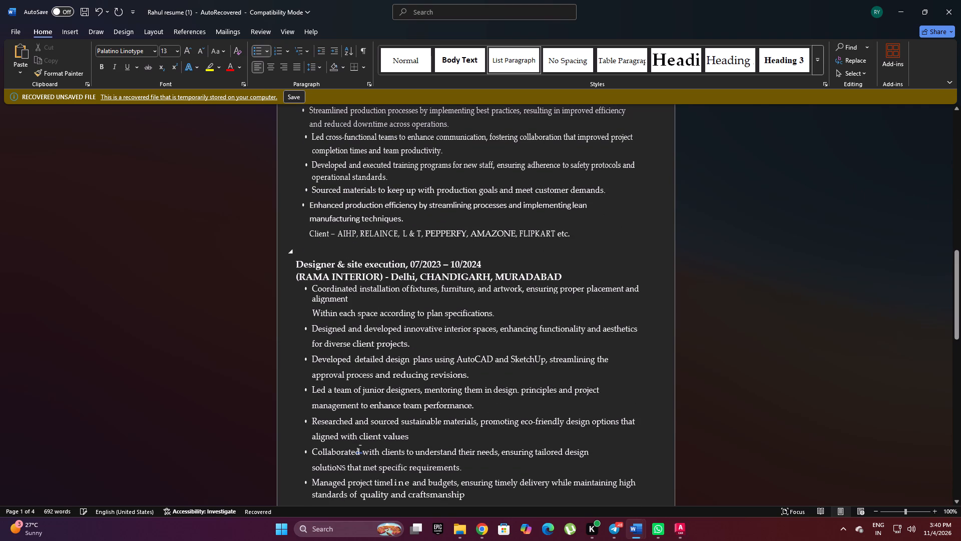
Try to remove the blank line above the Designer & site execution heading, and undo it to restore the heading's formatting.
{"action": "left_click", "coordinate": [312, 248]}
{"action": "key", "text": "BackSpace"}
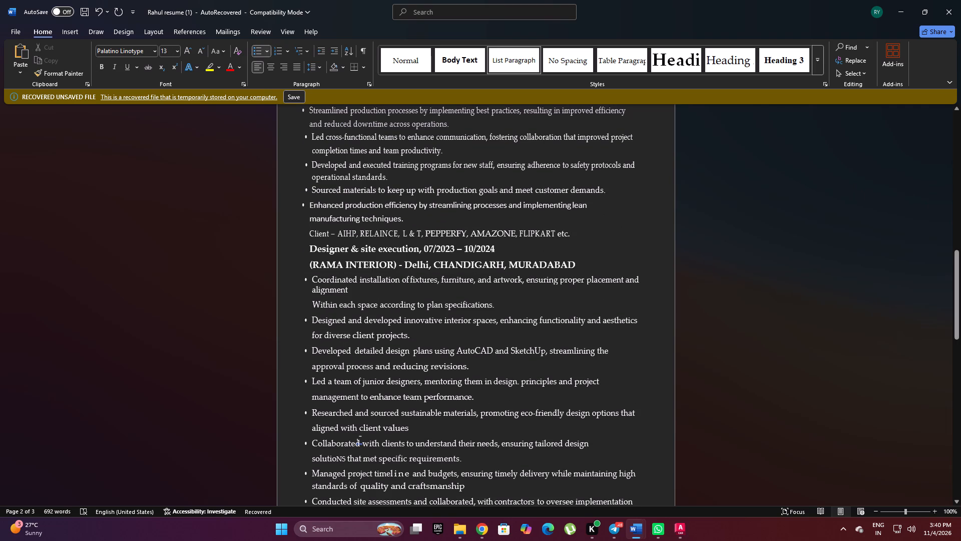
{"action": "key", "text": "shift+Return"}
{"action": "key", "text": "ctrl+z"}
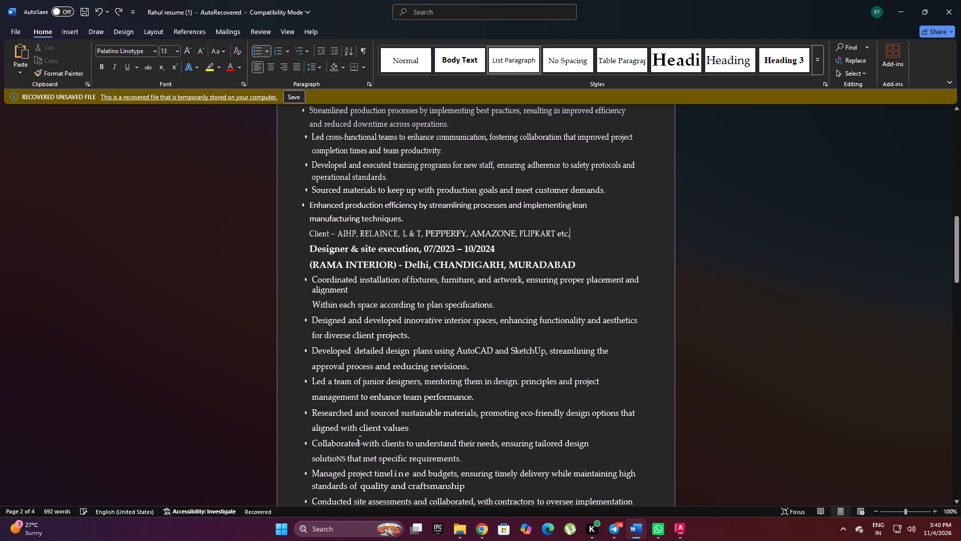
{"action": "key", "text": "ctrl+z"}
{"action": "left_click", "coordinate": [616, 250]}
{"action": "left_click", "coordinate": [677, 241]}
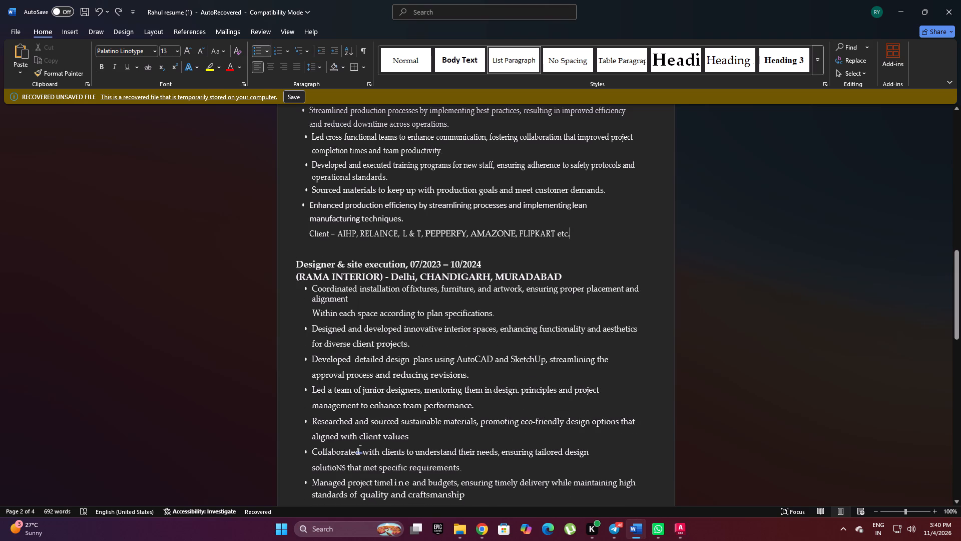
Review the work history from the RAMA INTERIOR entry through 91 Square Feet to RAJ DECORE INDIA, checking dates and page breaks.
{"action": "left_click_drag", "start_coordinate": [960, 305], "coordinate": [960, 335]}
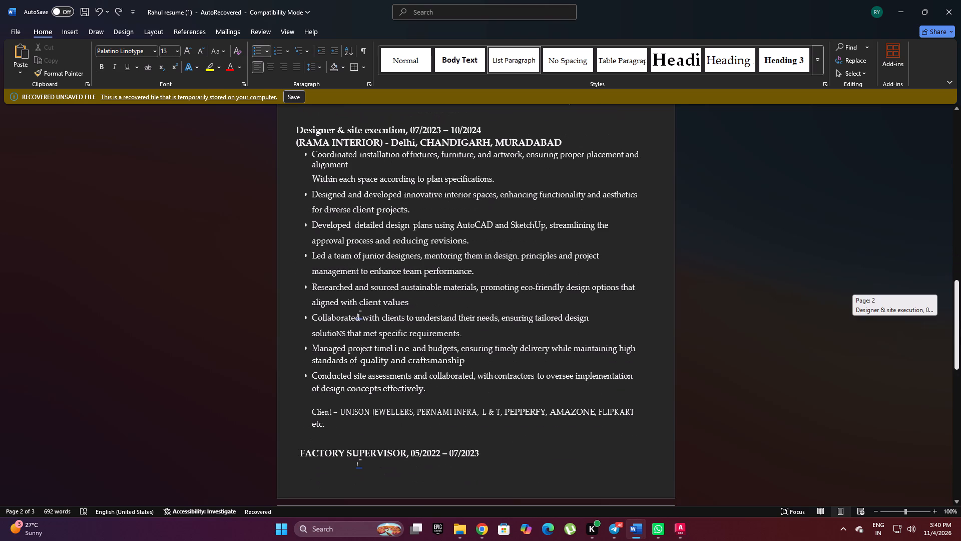
{"action": "left_click_drag", "start_coordinate": [960, 335], "coordinate": [960, 361]}
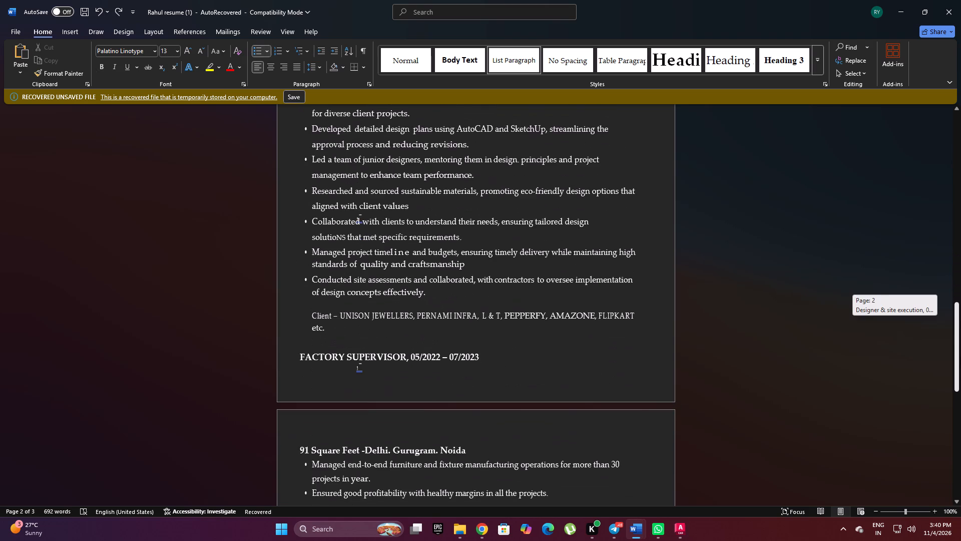
{"action": "left_click_drag", "start_coordinate": [960, 361], "coordinate": [958, 437]}
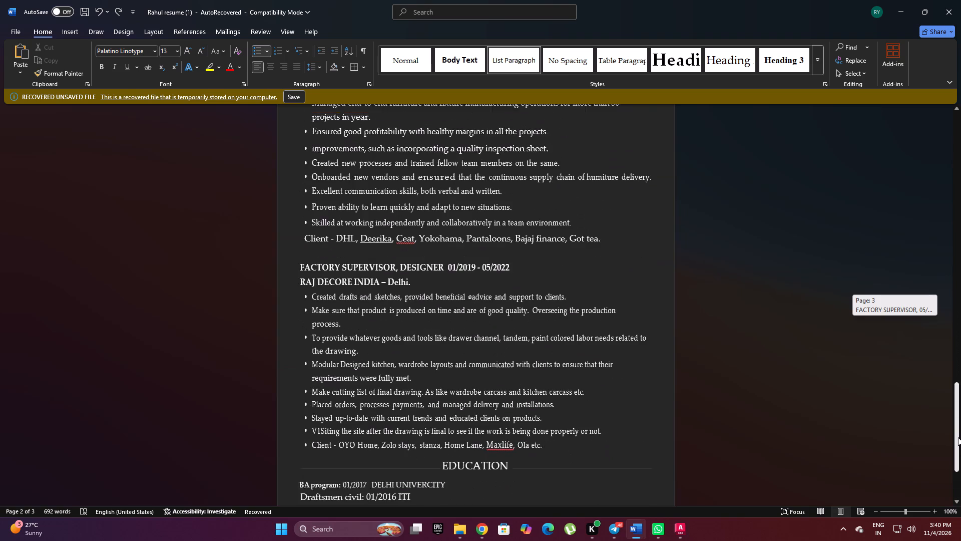
{"action": "left_click_drag", "start_coordinate": [958, 437], "coordinate": [957, 397]}
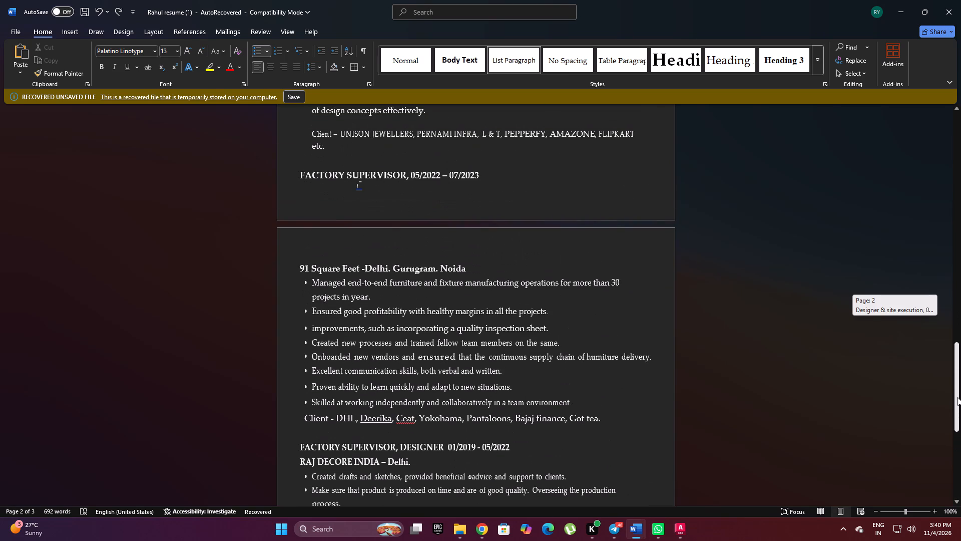
{"action": "left_click_drag", "start_coordinate": [957, 397], "coordinate": [957, 398]}
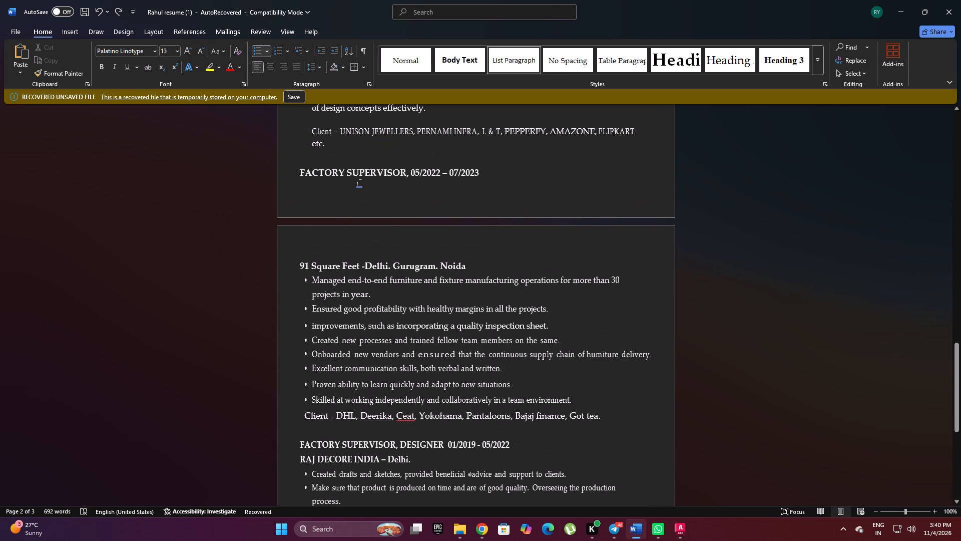
{"action": "left_click", "coordinate": [324, 240]}
{"action": "left_click", "coordinate": [336, 251]}
{"action": "left_click_drag", "start_coordinate": [956, 363], "coordinate": [960, 310]}
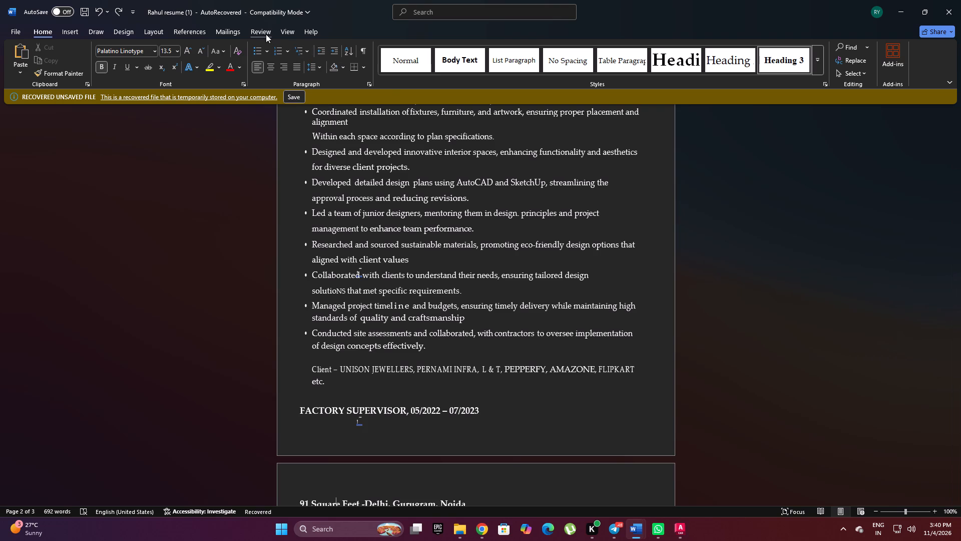
Look up the word "Square" from the 91 Square Feet heading in the Thesaurus.
{"action": "left_click", "coordinate": [266, 34]}
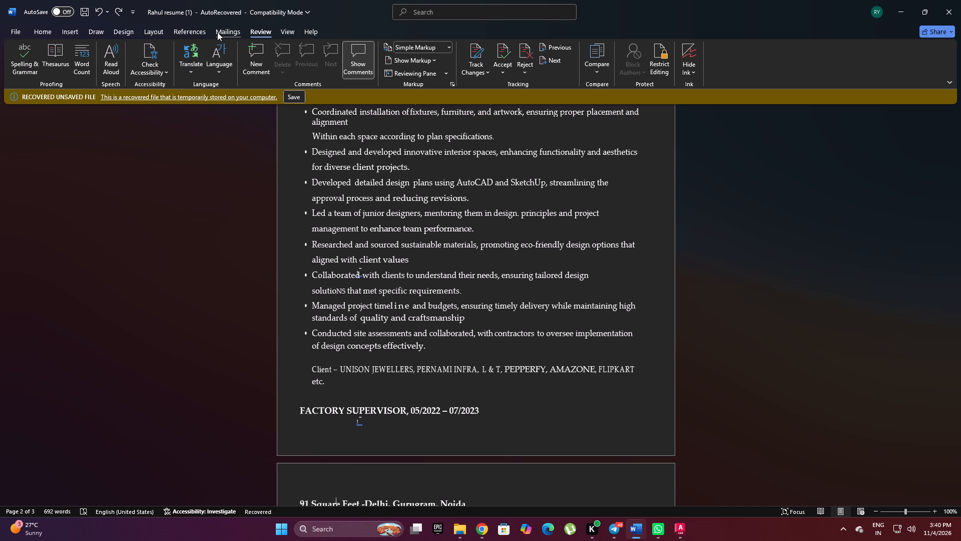
{"action": "left_click", "coordinate": [68, 56]}
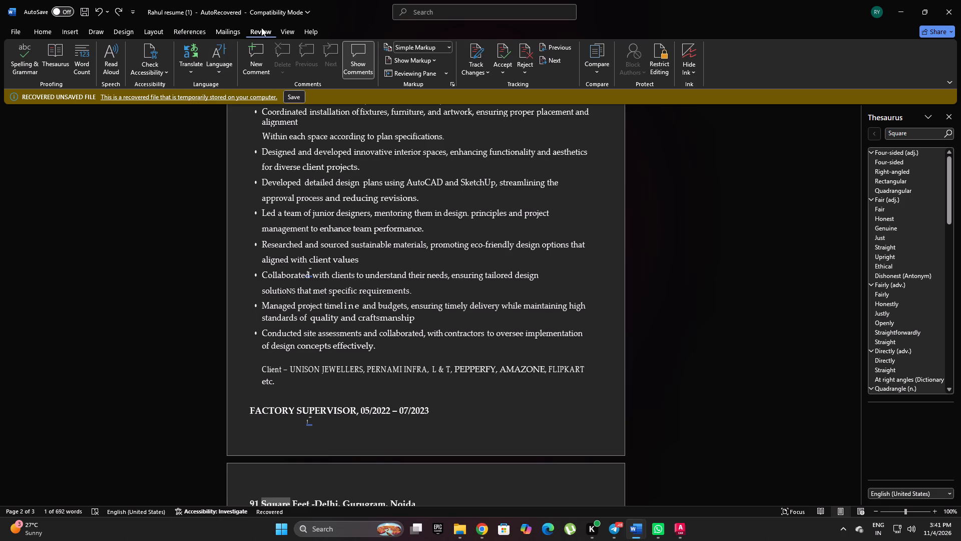
Preview the resume pages side to side and return to vertical page movement.
{"action": "left_click", "coordinate": [285, 31]}
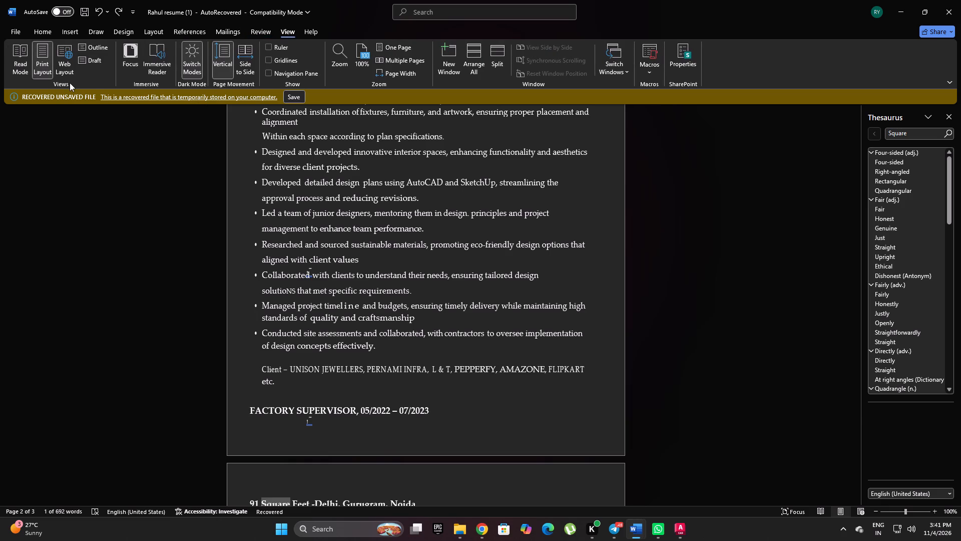
{"action": "left_click", "coordinate": [48, 71]}
{"action": "left_click", "coordinate": [48, 71]}
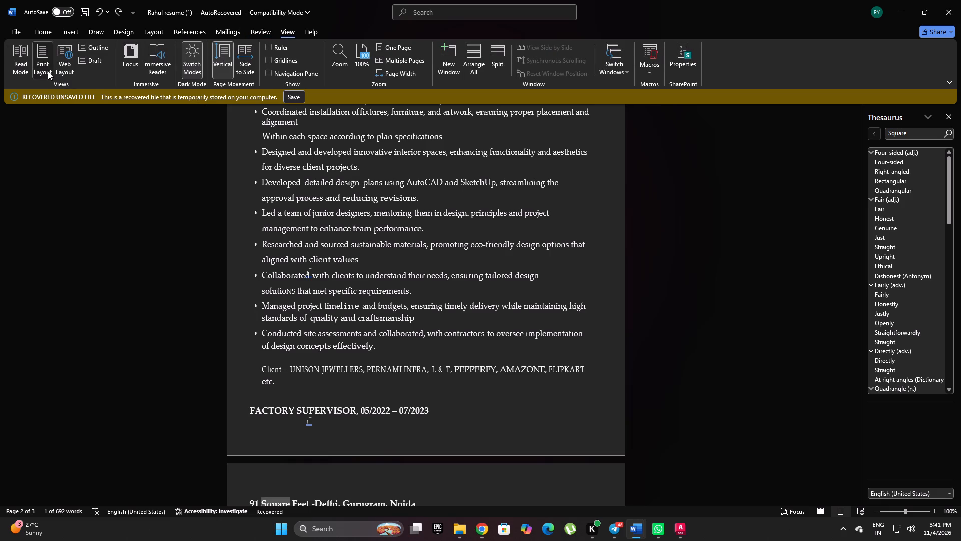
{"action": "right_click", "coordinate": [49, 72]}
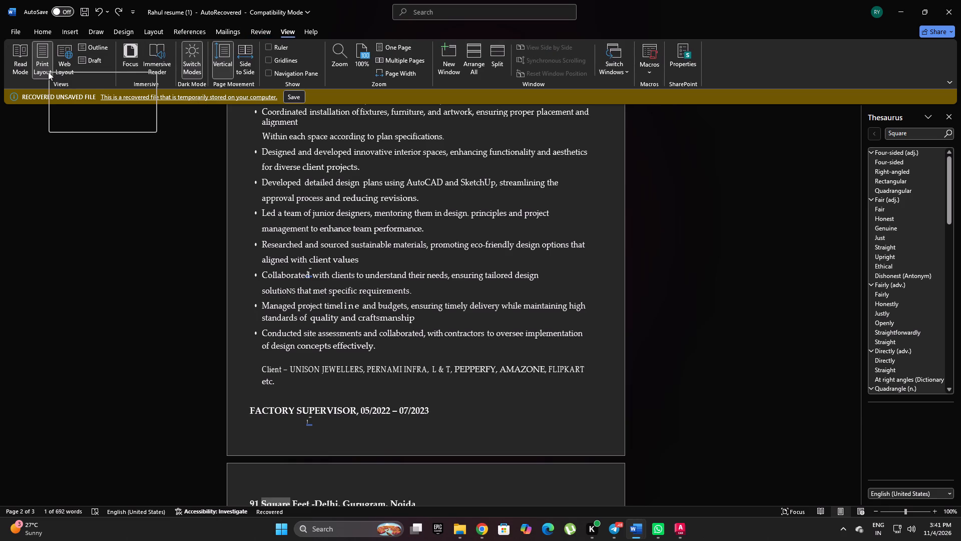
{"action": "double_click", "coordinate": [34, 67]}
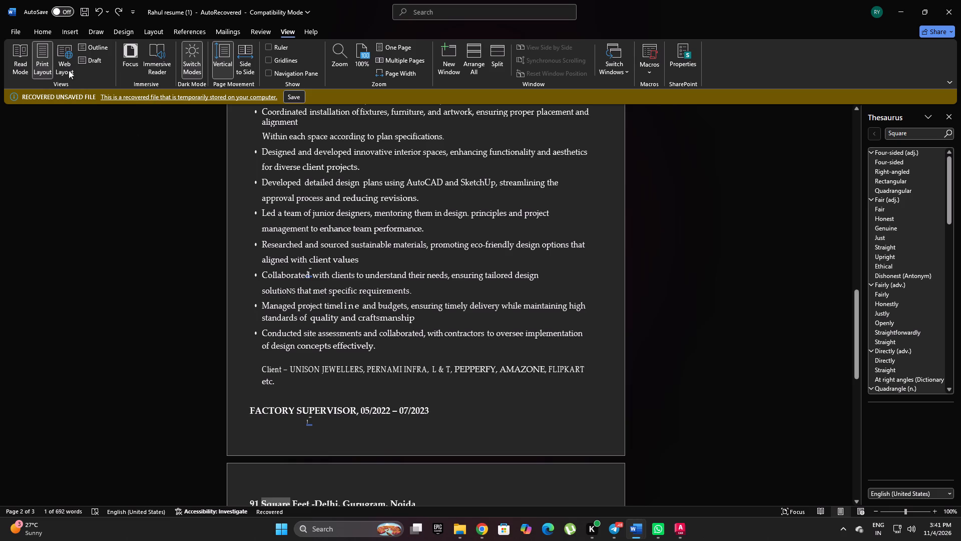
{"action": "left_click", "coordinate": [221, 73]}
{"action": "double_click", "coordinate": [221, 73]}
{"action": "left_click", "coordinate": [235, 66]}
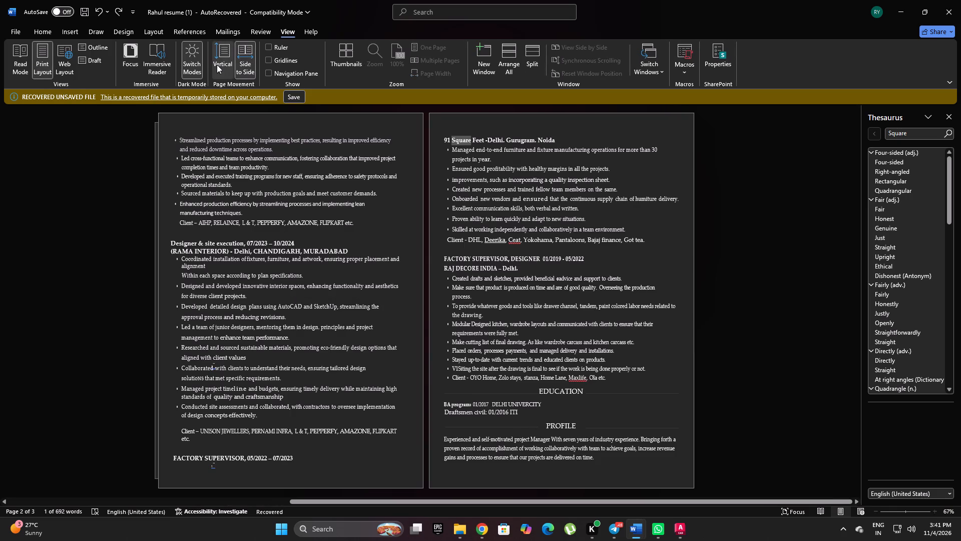
{"action": "left_click", "coordinate": [217, 65]}
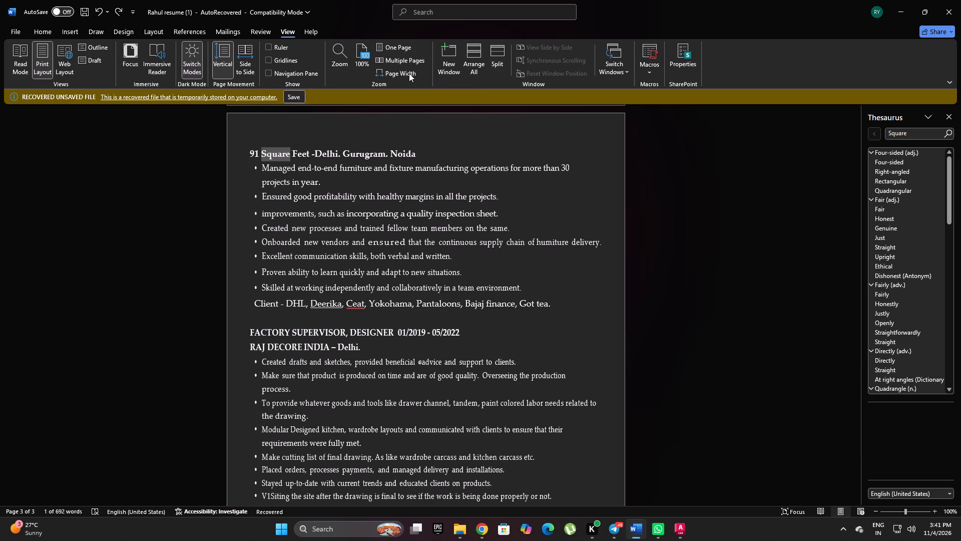
Zoom the document to page width.
{"action": "left_click", "coordinate": [410, 72]}
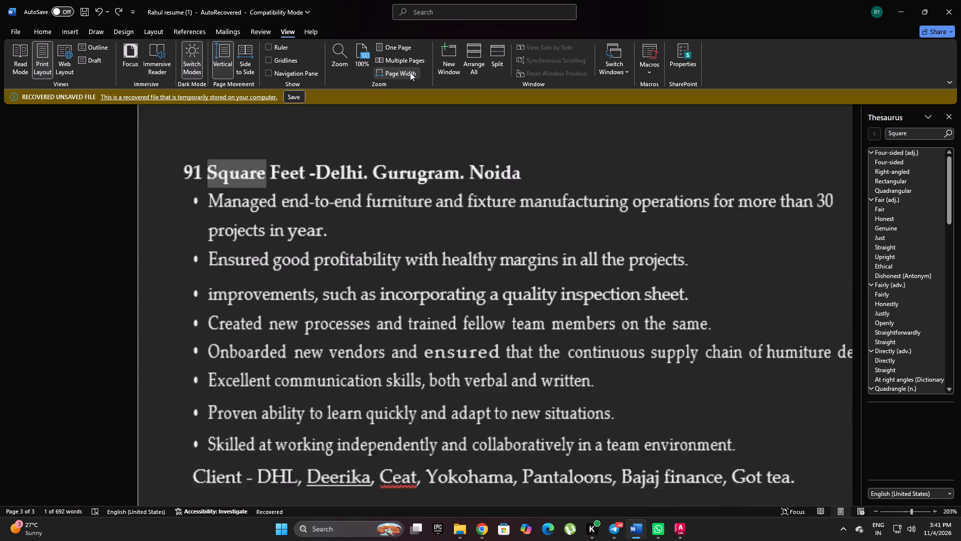
{"action": "left_click", "coordinate": [410, 72]}
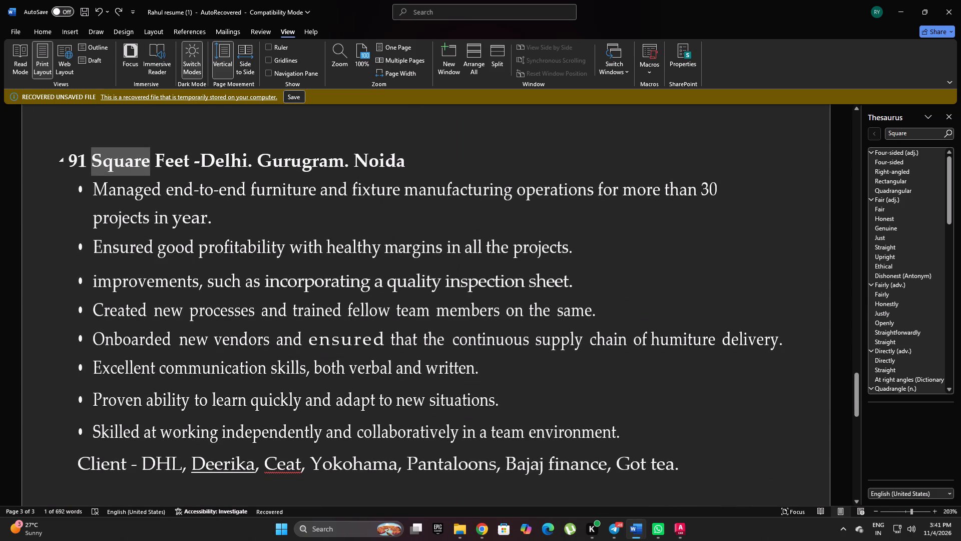
{"action": "left_click", "coordinate": [381, 71]}
{"action": "left_click", "coordinate": [386, 73]}
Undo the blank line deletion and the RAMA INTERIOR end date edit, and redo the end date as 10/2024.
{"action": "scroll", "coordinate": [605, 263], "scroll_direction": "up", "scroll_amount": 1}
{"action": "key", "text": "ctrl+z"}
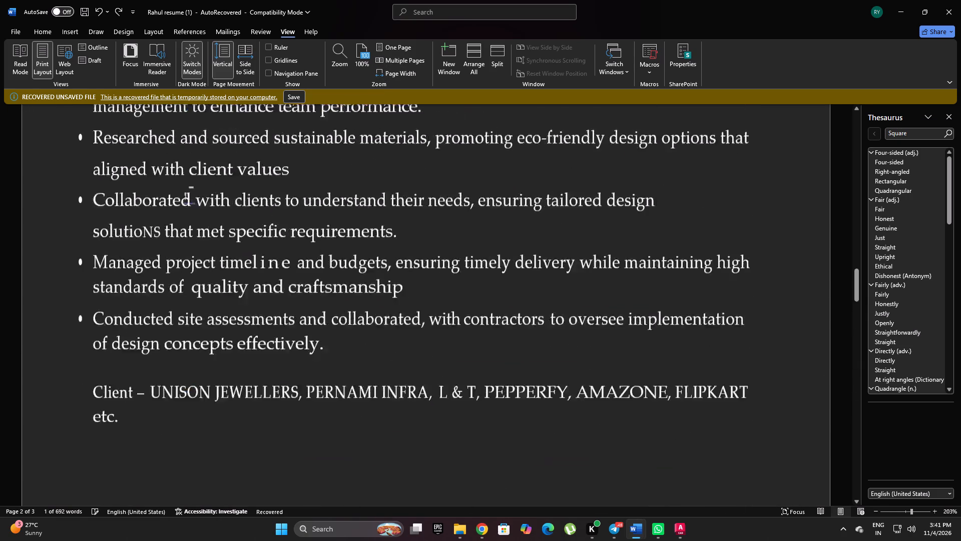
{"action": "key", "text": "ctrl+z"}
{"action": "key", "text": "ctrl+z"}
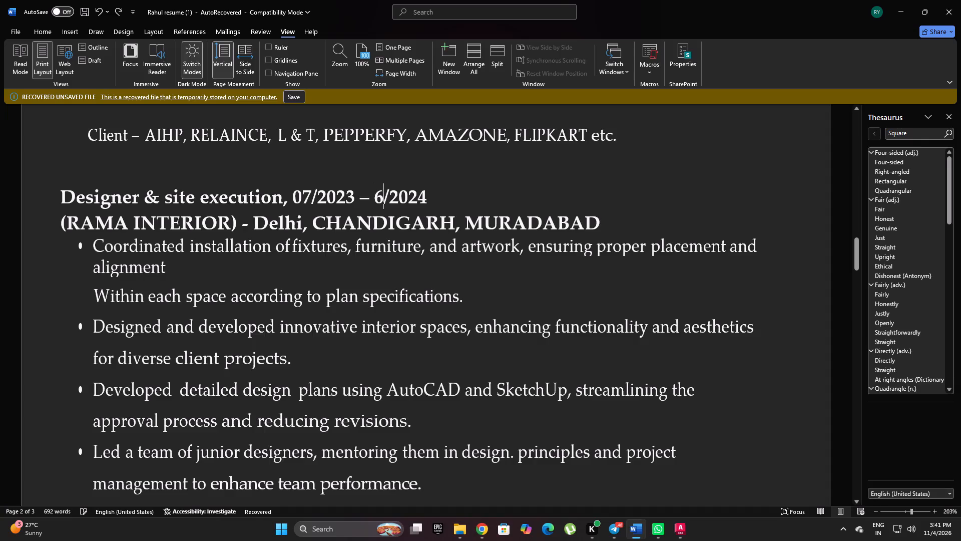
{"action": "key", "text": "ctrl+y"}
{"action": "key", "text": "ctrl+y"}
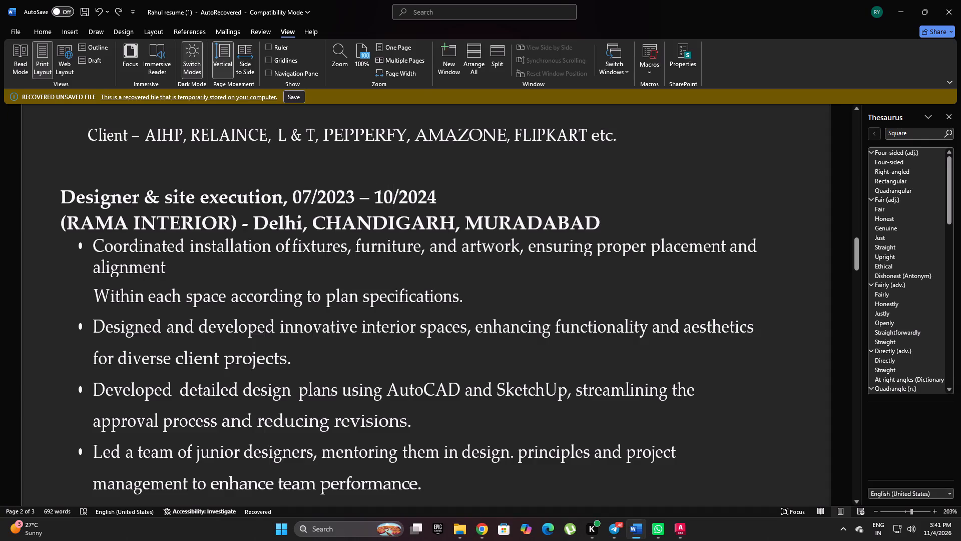
Display multiple pages of the resume together, and switch to the one-page zoom.
{"action": "left_click", "coordinate": [378, 69]}
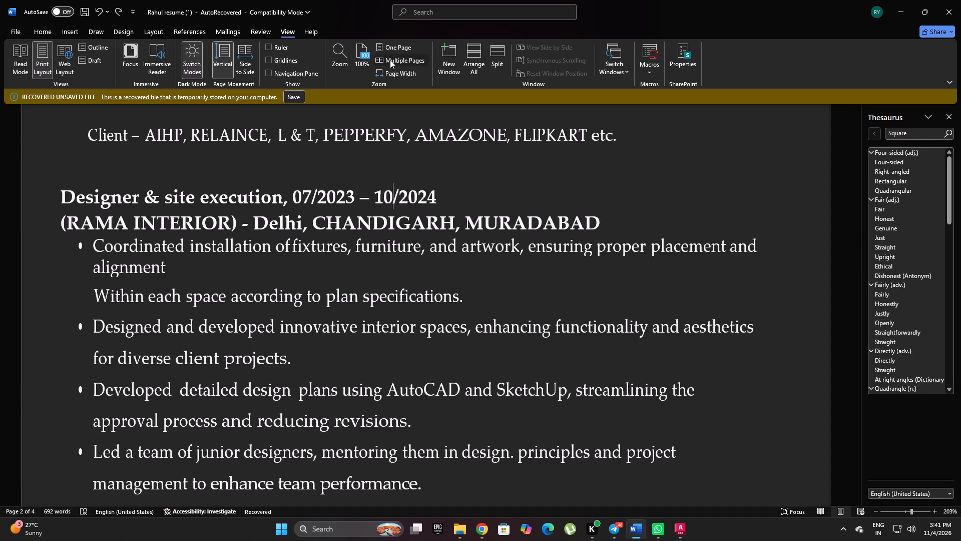
{"action": "left_click", "coordinate": [390, 60]}
{"action": "left_click", "coordinate": [394, 45]}
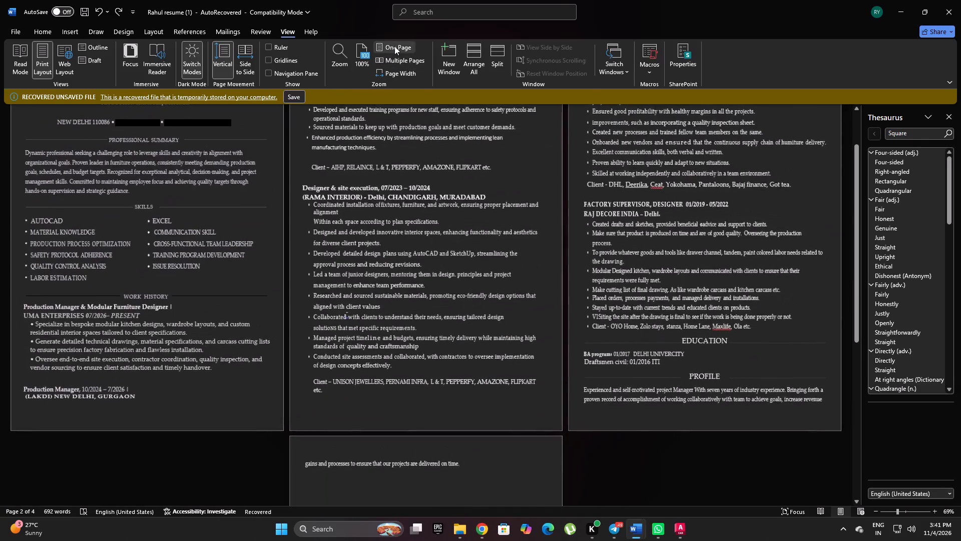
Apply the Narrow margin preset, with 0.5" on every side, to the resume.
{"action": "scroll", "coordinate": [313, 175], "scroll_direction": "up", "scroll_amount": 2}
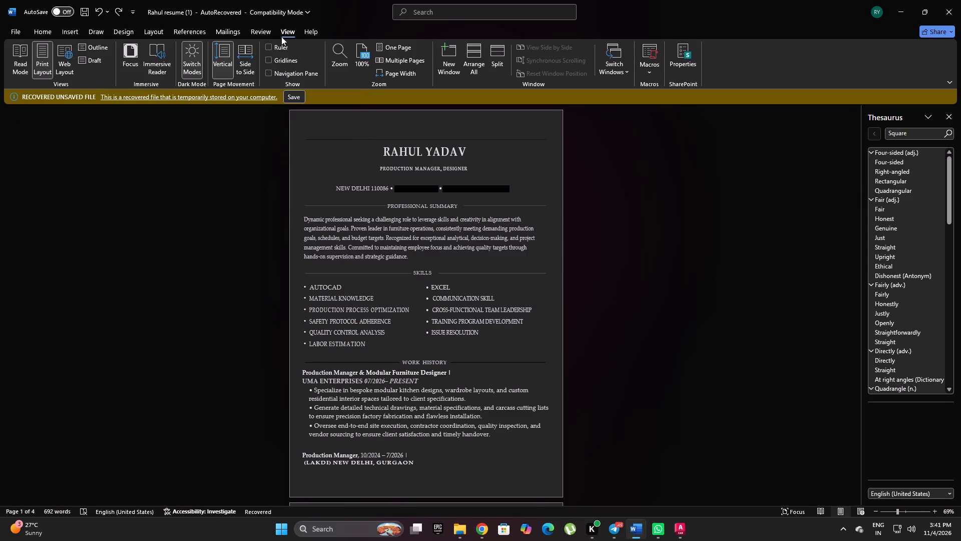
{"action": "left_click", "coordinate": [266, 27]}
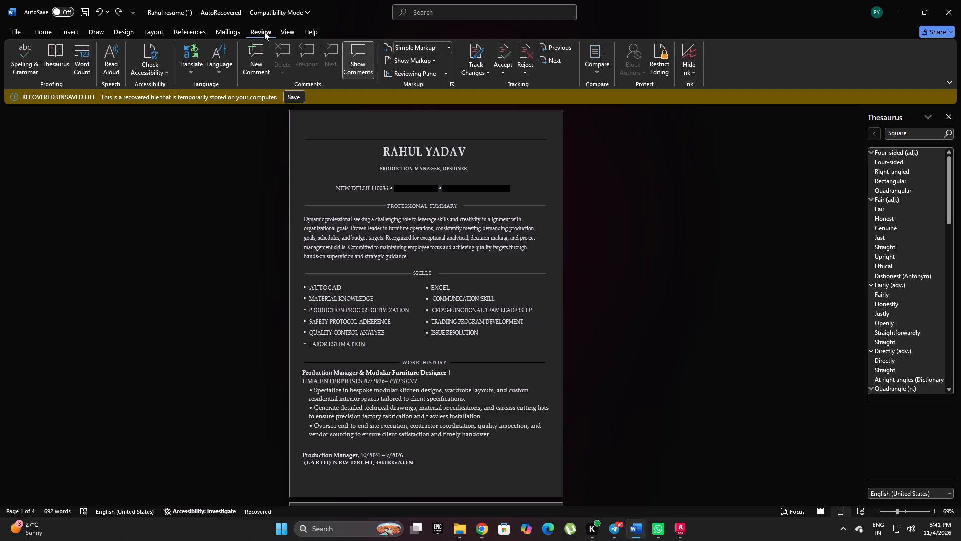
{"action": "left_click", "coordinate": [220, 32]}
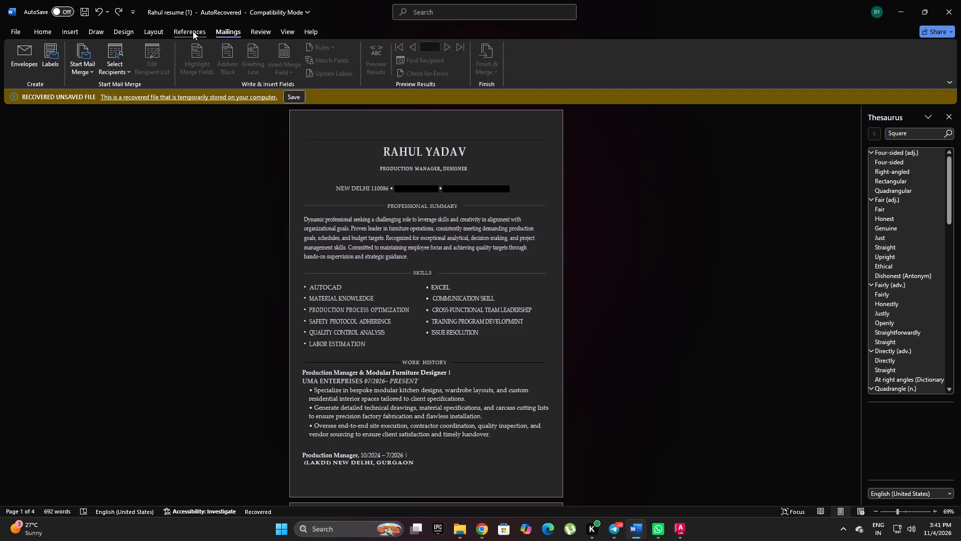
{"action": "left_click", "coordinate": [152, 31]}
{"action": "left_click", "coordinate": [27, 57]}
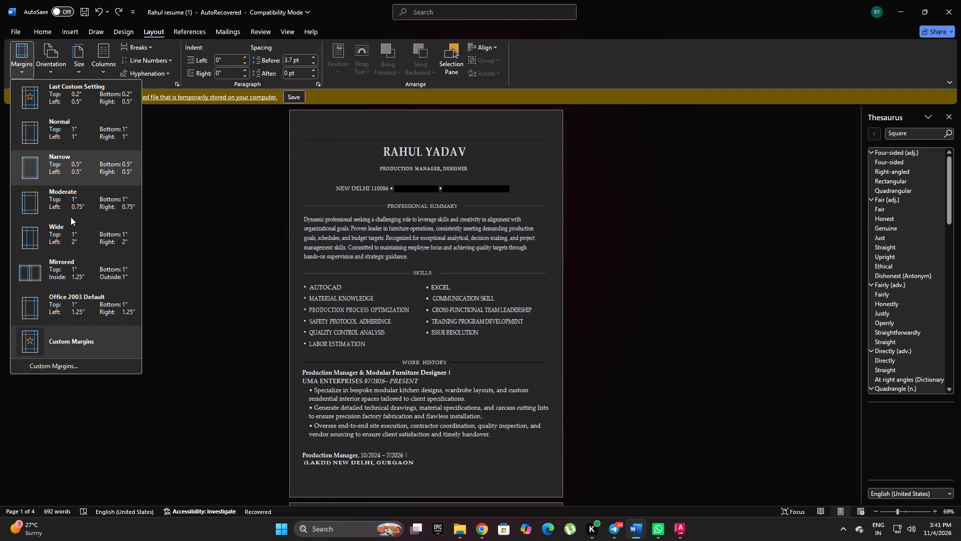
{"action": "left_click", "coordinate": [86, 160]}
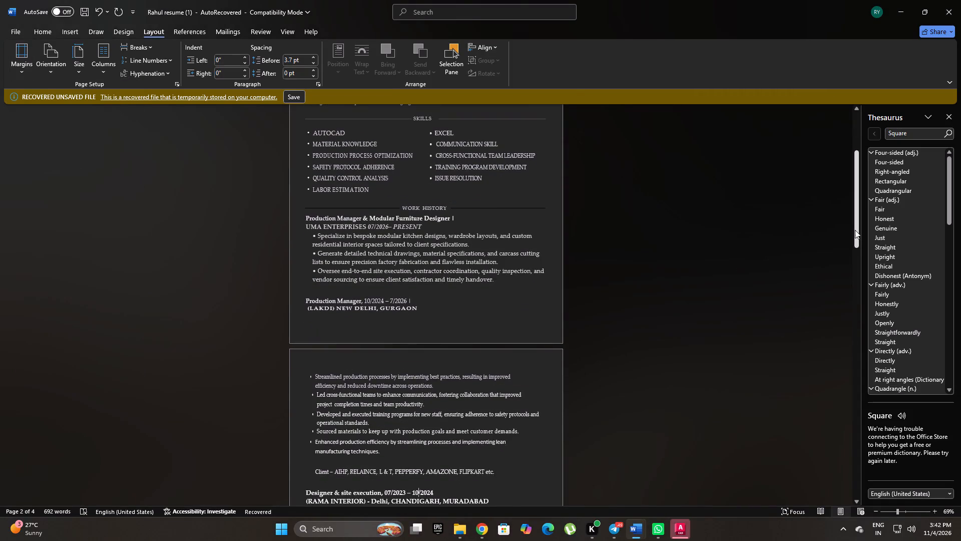
Examine how the work history, education and profile sections flow across the resume's pages.
{"action": "left_click_drag", "start_coordinate": [856, 228], "coordinate": [863, 225]}
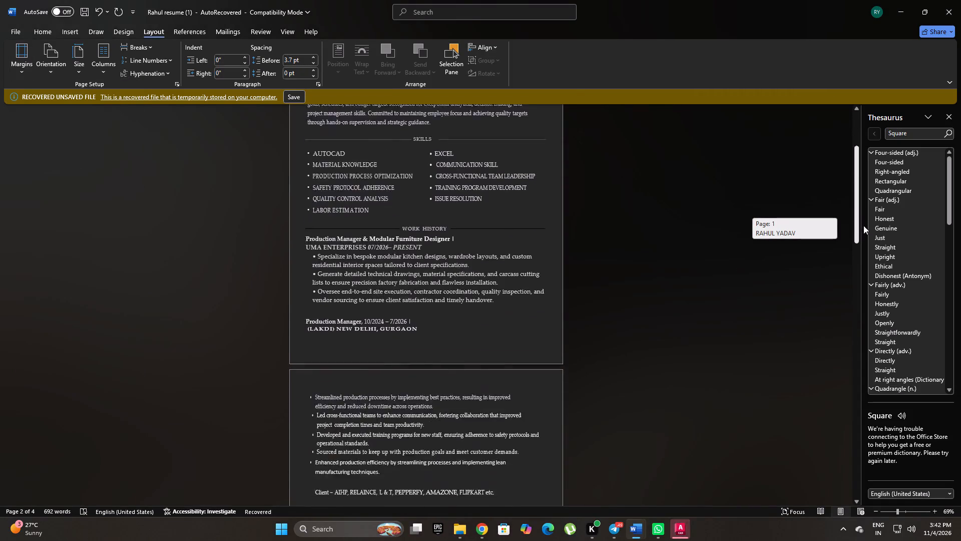
{"action": "left_click_drag", "start_coordinate": [863, 225], "coordinate": [882, 319]}
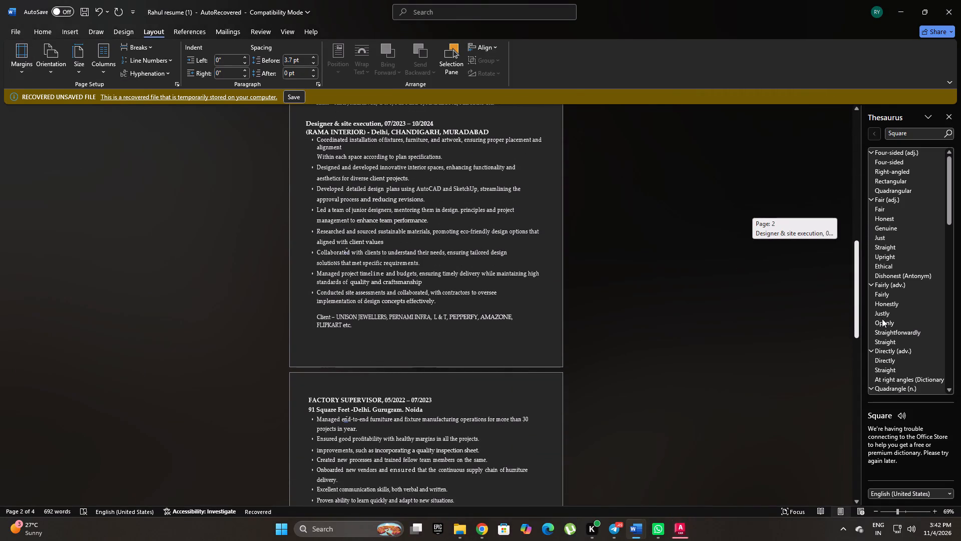
{"action": "left_click_drag", "start_coordinate": [882, 319], "coordinate": [899, 400]}
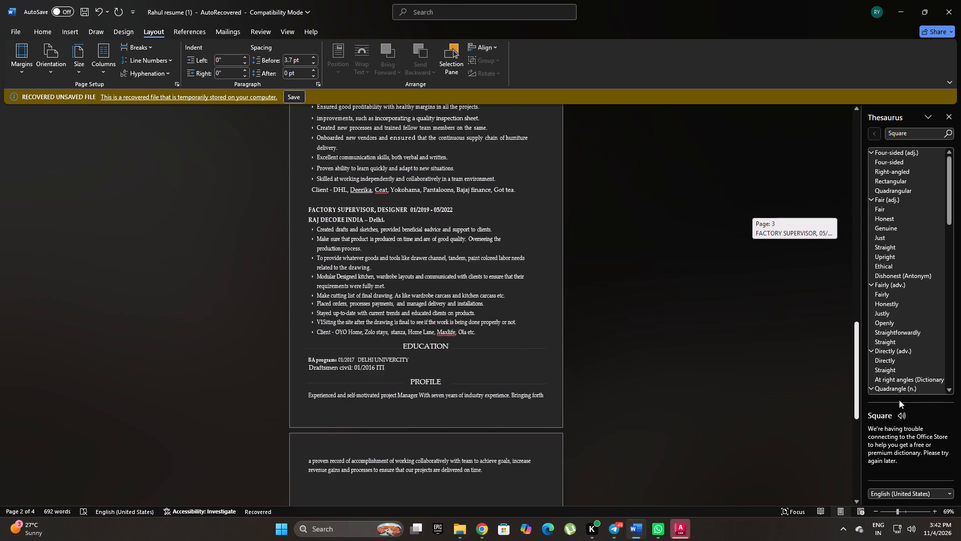
{"action": "left_click_drag", "start_coordinate": [899, 400], "coordinate": [878, 319]}
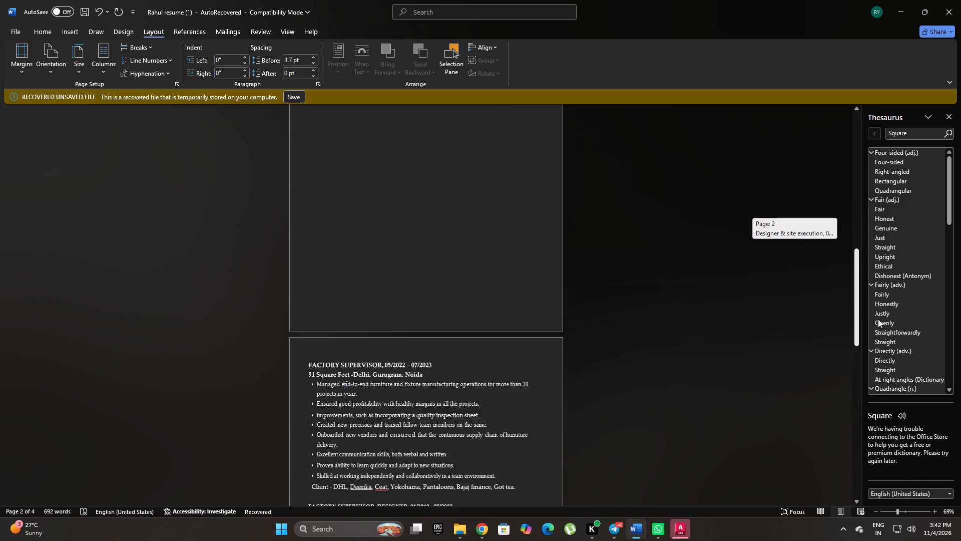
{"action": "left_click_drag", "start_coordinate": [878, 319], "coordinate": [858, 272]}
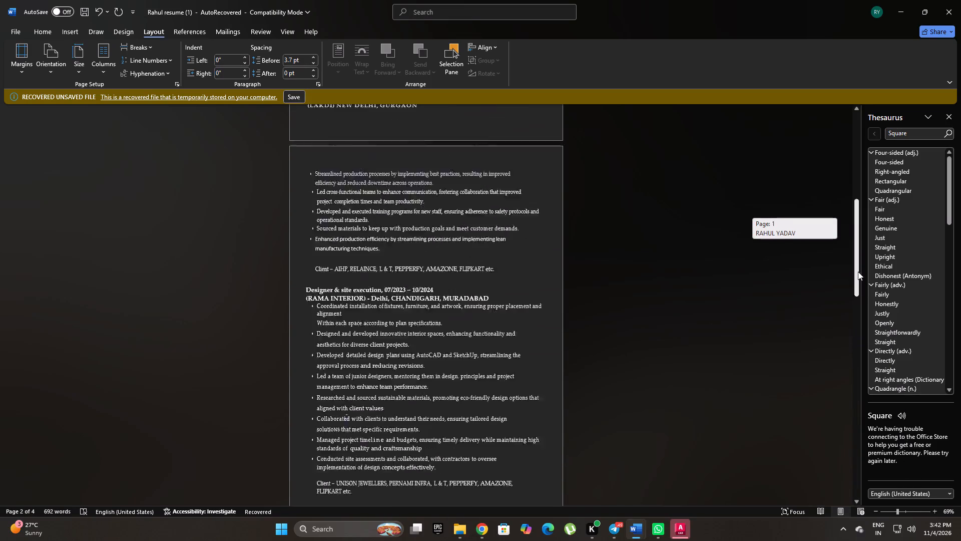
{"action": "left_click_drag", "start_coordinate": [858, 272], "coordinate": [856, 169]}
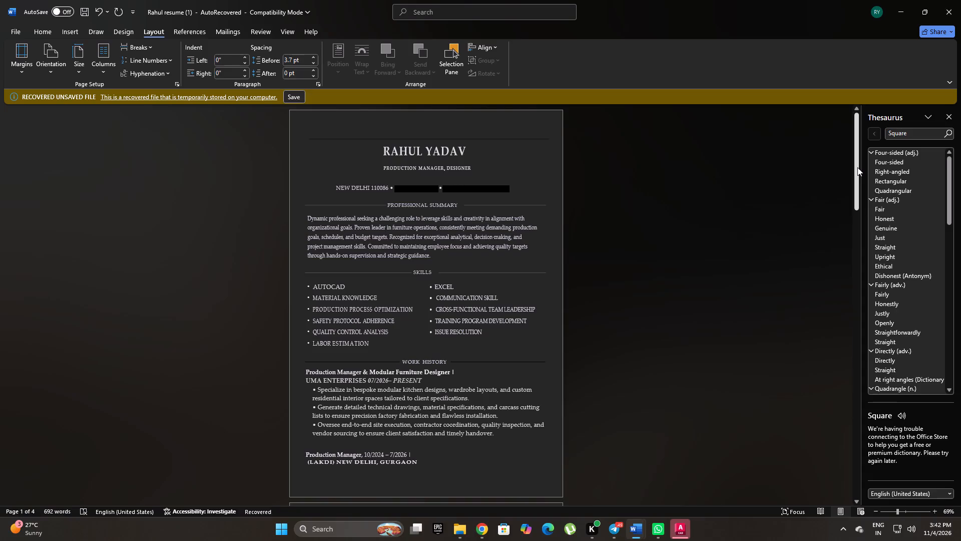
{"action": "left_click_drag", "start_coordinate": [855, 167], "coordinate": [861, 211]}
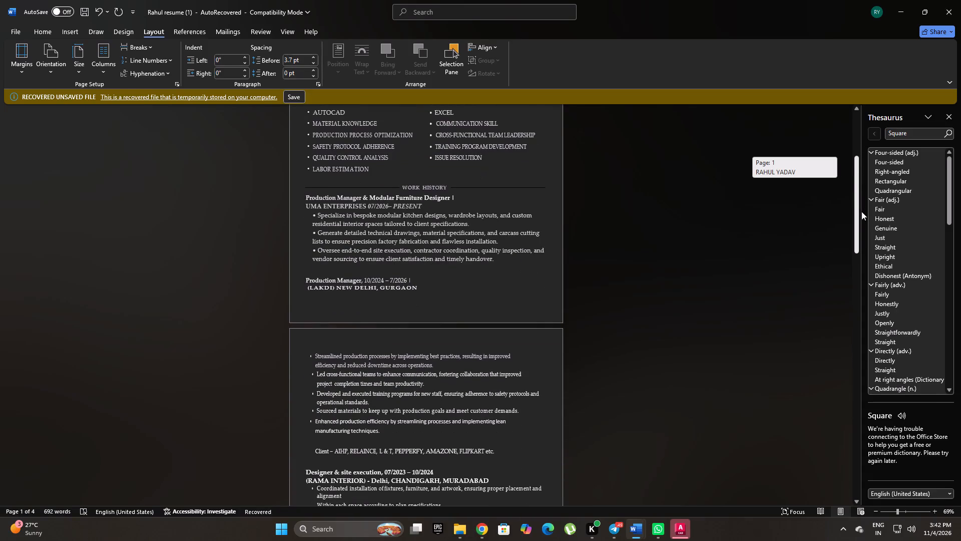
{"action": "left_click_drag", "start_coordinate": [861, 211], "coordinate": [874, 266]}
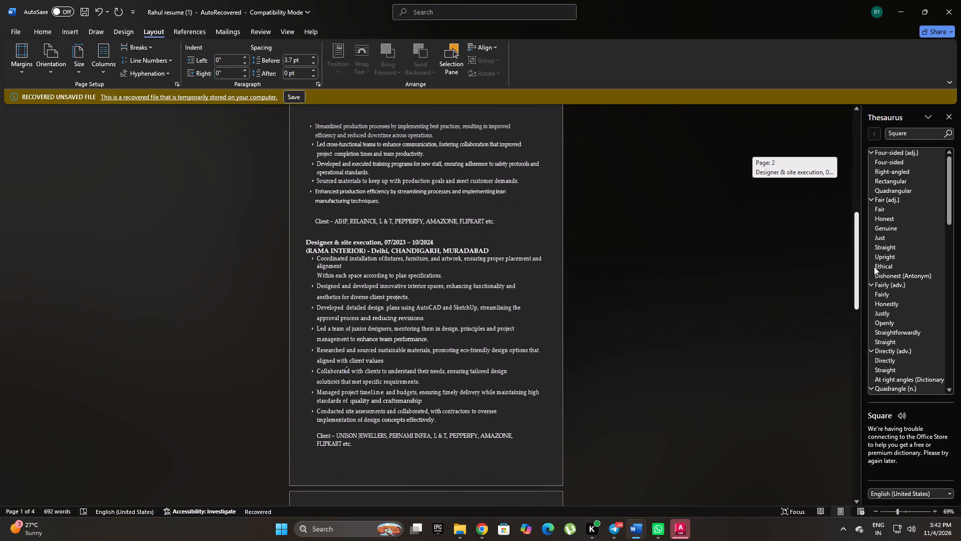
{"action": "left_click_drag", "start_coordinate": [874, 266], "coordinate": [894, 362]}
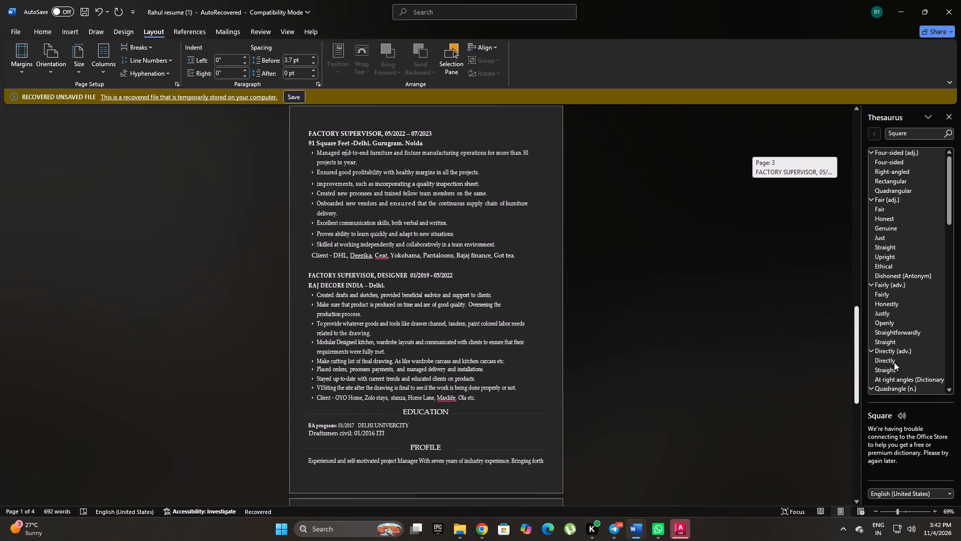
{"action": "left_click_drag", "start_coordinate": [894, 362], "coordinate": [892, 366]}
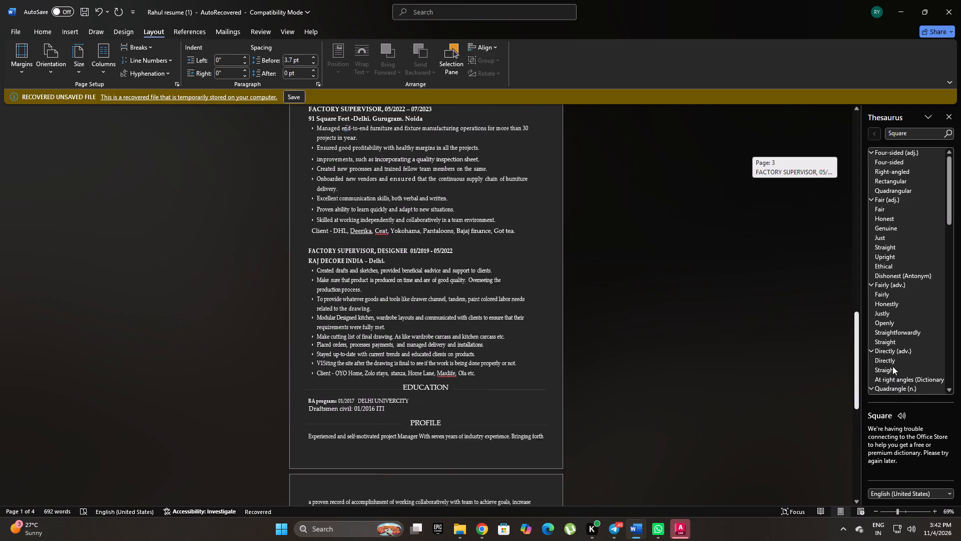
{"action": "left_click_drag", "start_coordinate": [892, 366], "coordinate": [903, 208]}
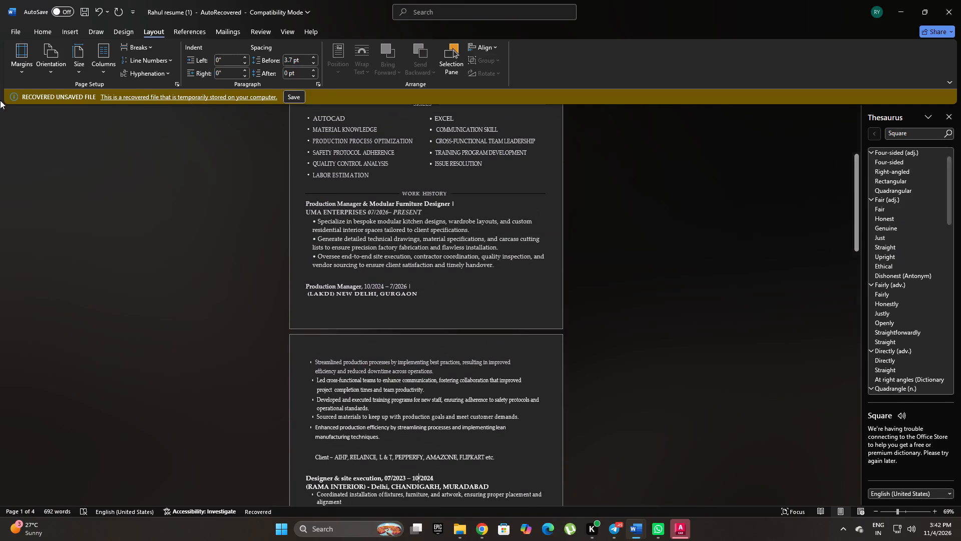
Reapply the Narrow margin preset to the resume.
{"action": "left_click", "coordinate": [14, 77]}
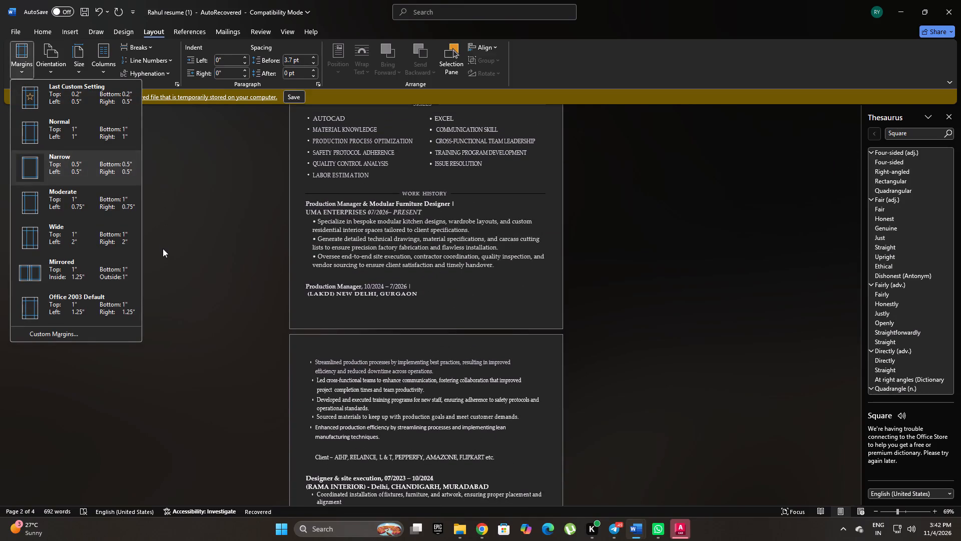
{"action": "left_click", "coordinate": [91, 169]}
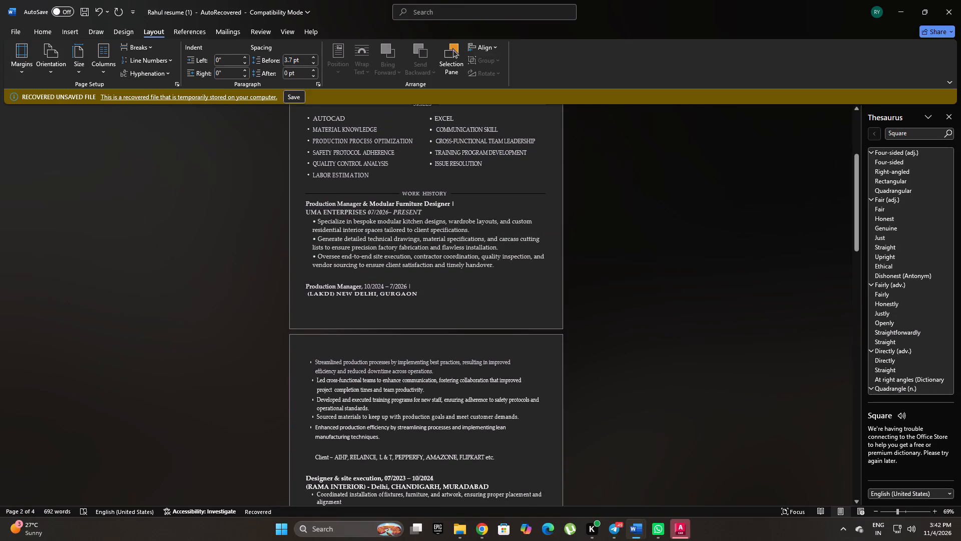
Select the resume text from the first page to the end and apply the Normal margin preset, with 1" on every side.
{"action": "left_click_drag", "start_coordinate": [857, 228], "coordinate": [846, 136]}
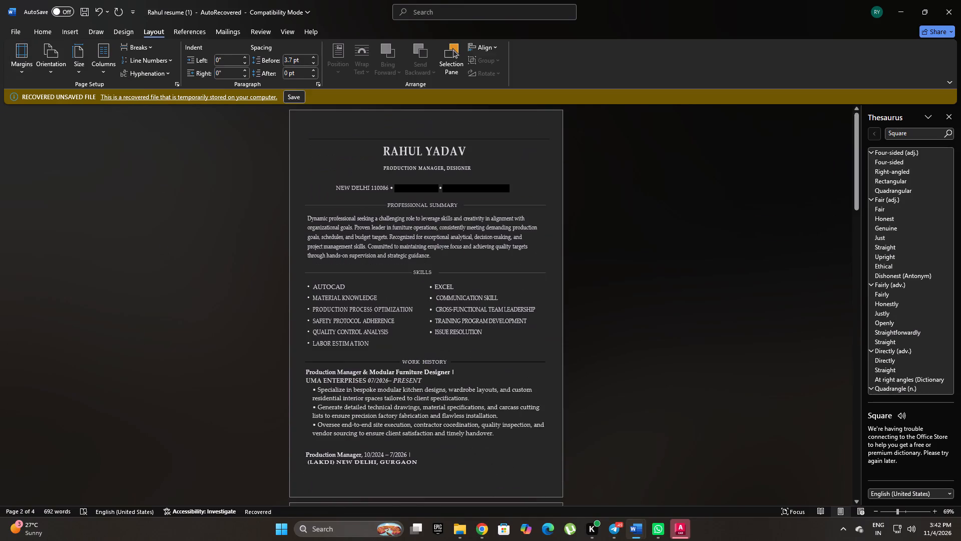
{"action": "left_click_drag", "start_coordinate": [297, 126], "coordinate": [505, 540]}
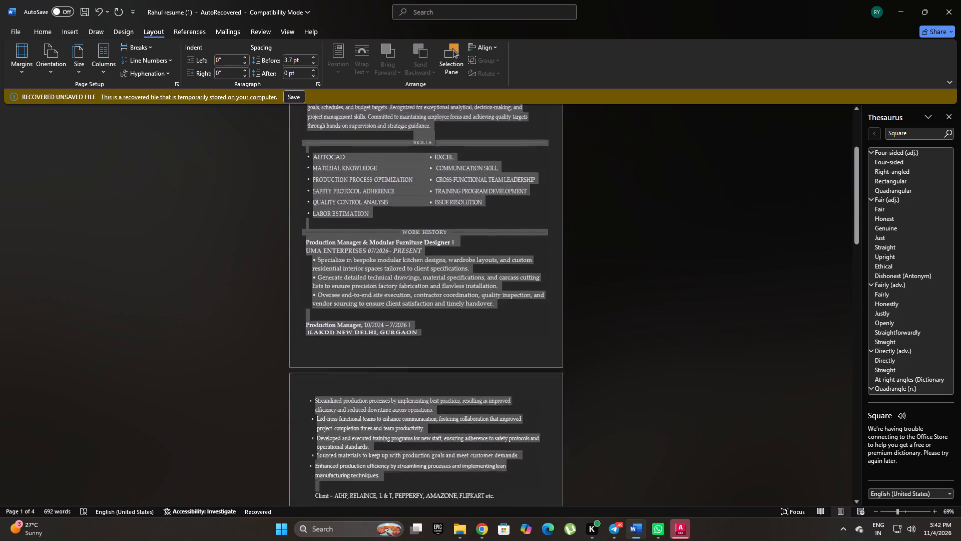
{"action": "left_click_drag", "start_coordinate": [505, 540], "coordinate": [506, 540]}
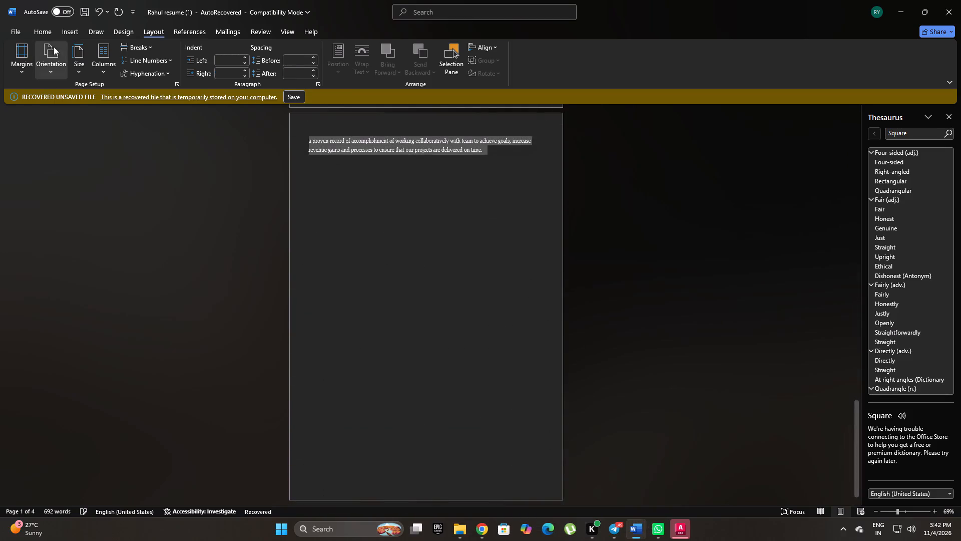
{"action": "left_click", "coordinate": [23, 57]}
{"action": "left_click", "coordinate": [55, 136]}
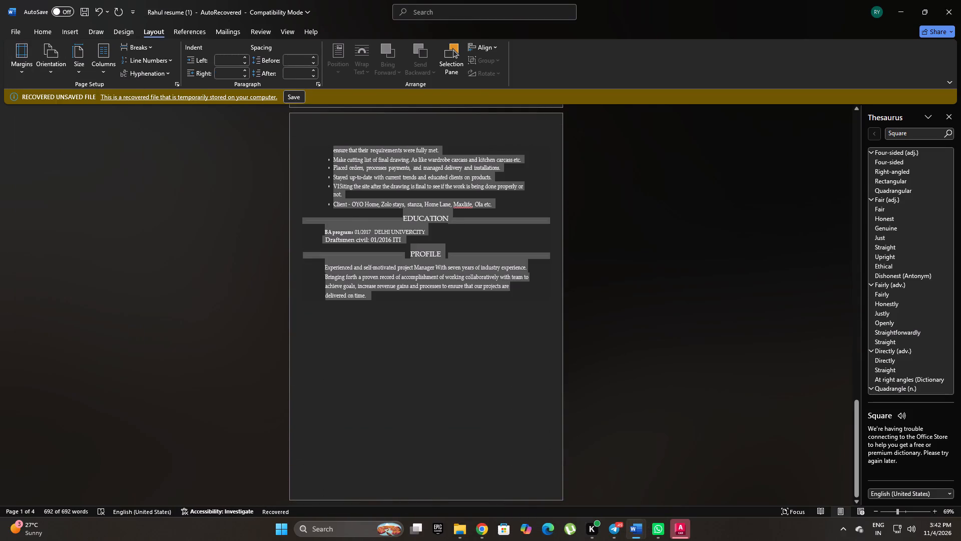
Apply the Narrow margin preset, with 0.5" on every side, to the selected resume text.
{"action": "scroll", "coordinate": [132, 177], "scroll_direction": "up", "scroll_amount": 5}
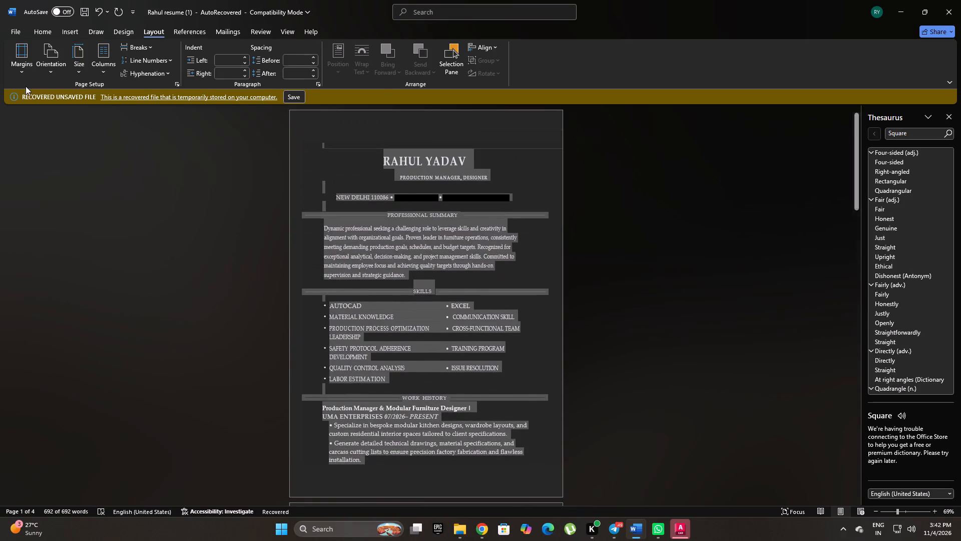
{"action": "left_click", "coordinate": [19, 78]}
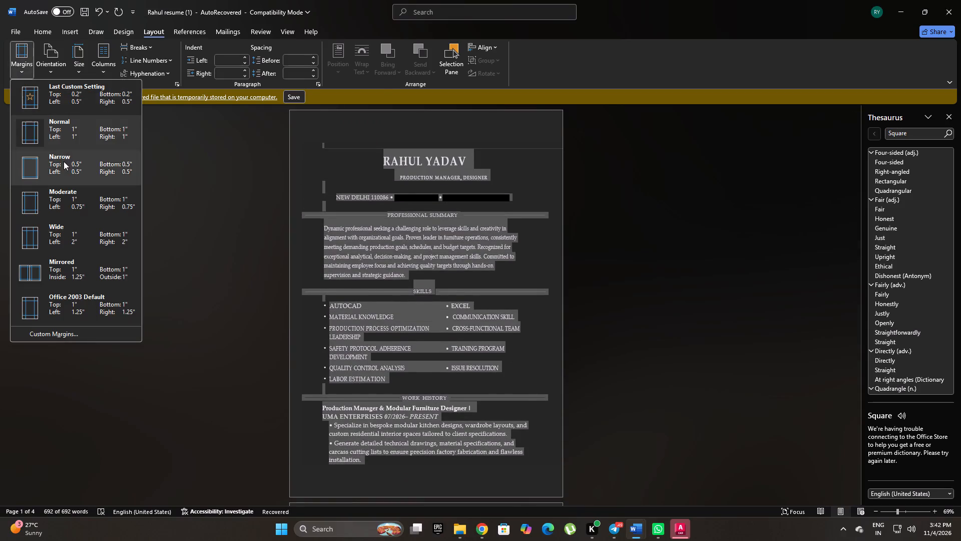
{"action": "left_click", "coordinate": [66, 167]}
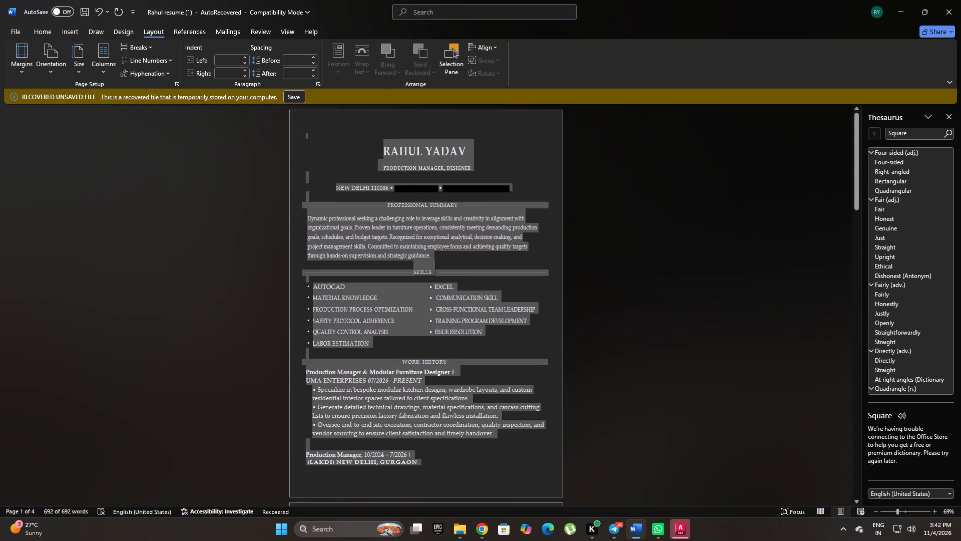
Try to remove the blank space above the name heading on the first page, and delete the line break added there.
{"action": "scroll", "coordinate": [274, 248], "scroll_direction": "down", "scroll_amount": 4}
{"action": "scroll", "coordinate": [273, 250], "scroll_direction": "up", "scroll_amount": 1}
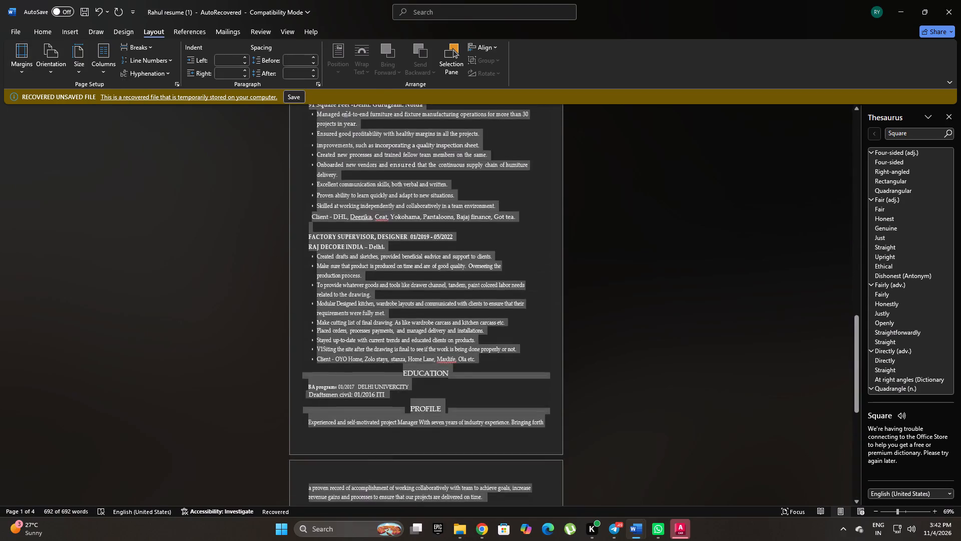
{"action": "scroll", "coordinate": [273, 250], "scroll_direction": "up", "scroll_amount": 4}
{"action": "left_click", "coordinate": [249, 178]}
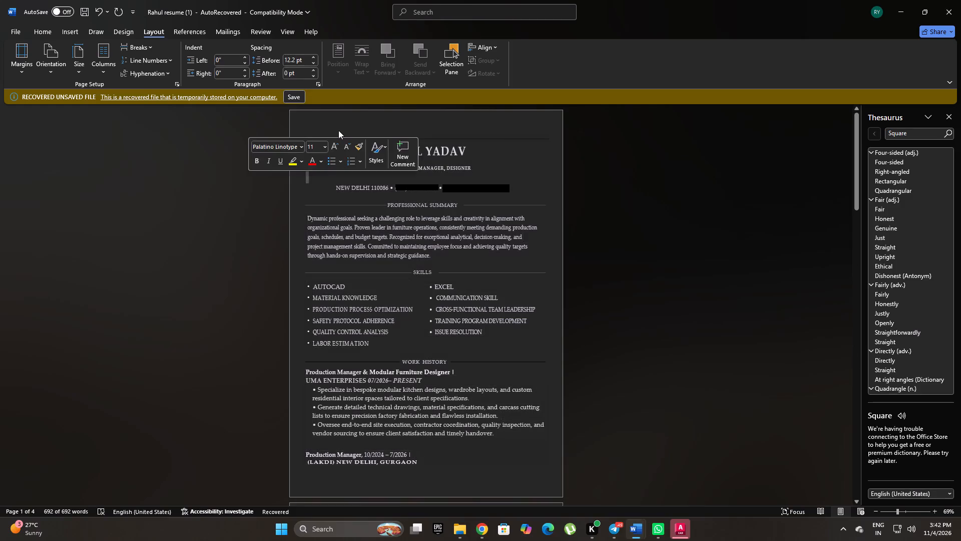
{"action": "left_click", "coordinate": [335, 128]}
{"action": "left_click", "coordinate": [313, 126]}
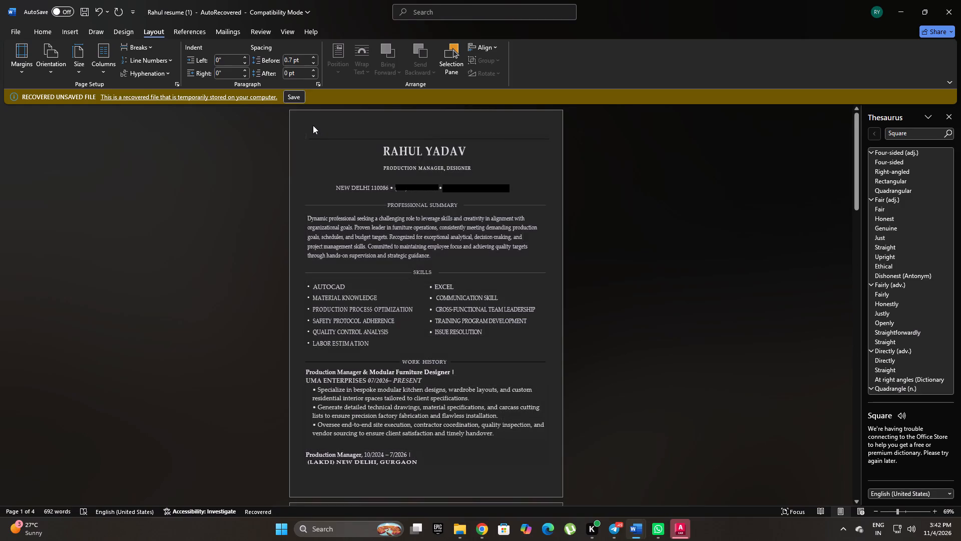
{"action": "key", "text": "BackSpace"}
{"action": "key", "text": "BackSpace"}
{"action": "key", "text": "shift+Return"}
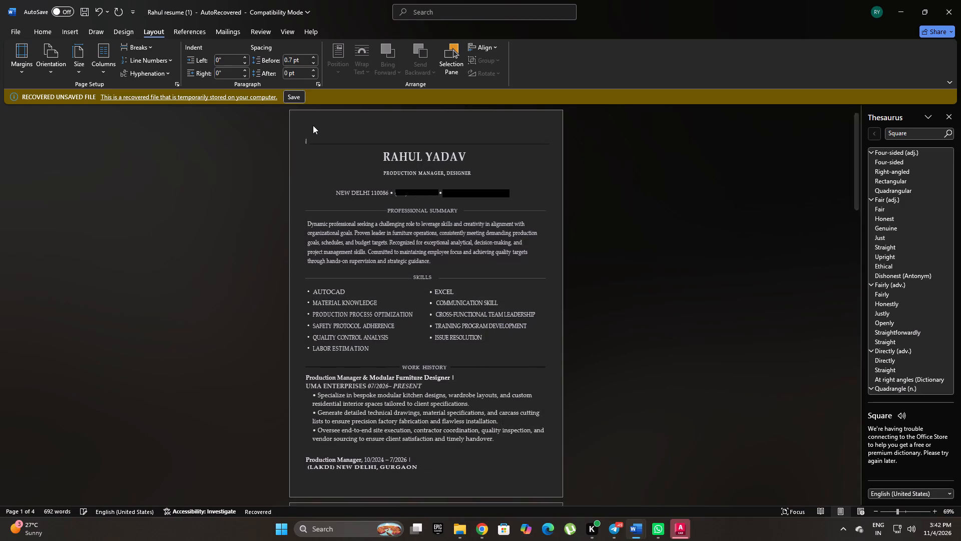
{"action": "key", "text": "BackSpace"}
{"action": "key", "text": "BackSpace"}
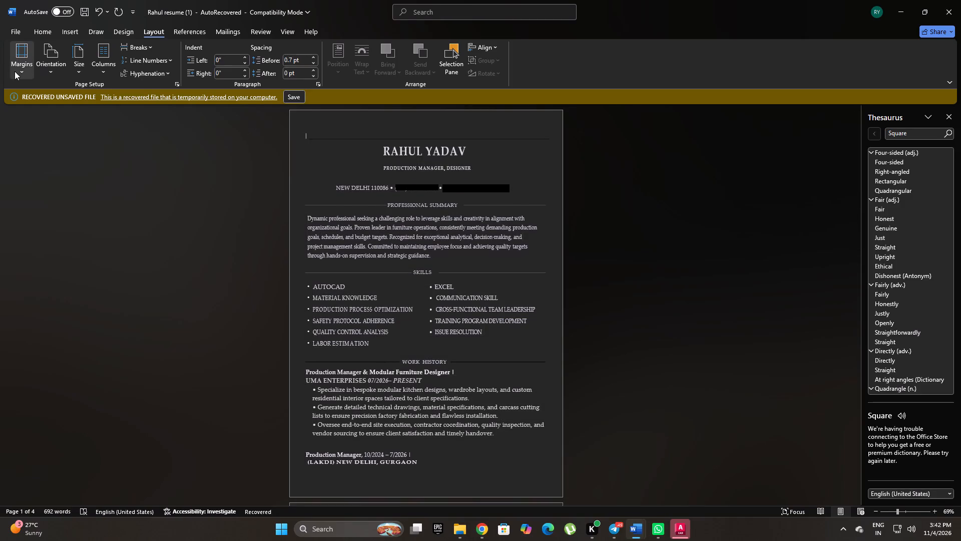
Open the custom margins settings and try to apply top and bottom margins of 0.2.5 to the whole document.
{"action": "left_click", "coordinate": [15, 71]}
{"action": "left_click", "coordinate": [81, 331]}
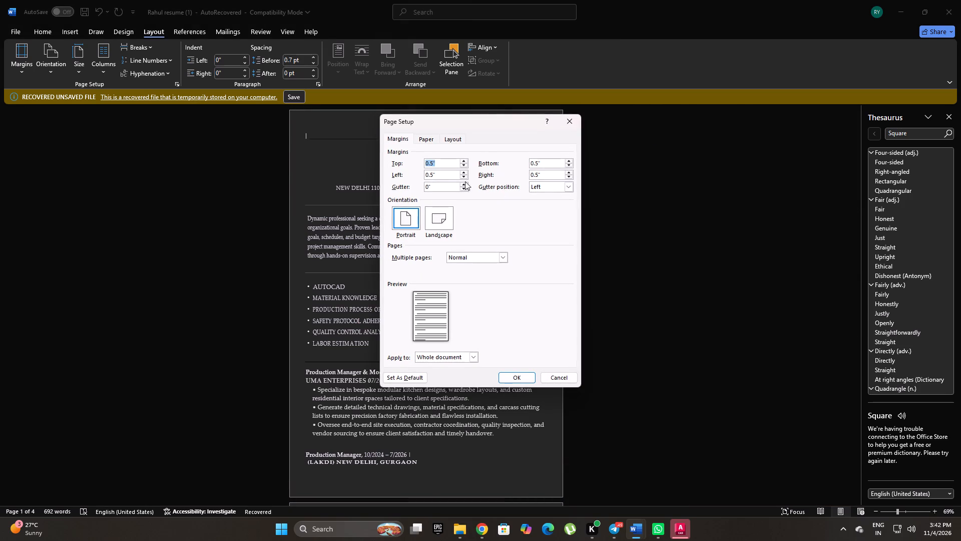
{"action": "left_click_drag", "start_coordinate": [446, 164], "coordinate": [434, 166]}
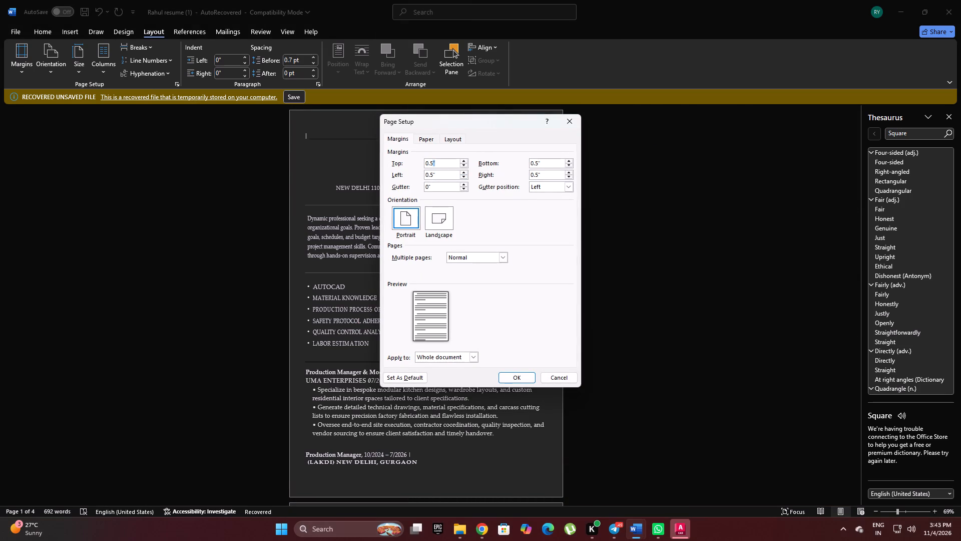
{"action": "left_click_drag", "start_coordinate": [434, 166], "coordinate": [430, 168]}
{"action": "key", "text": "BackSpace"}
{"action": "type", "text": "2.,"}
{"action": "key", "text": "BackSpace"}
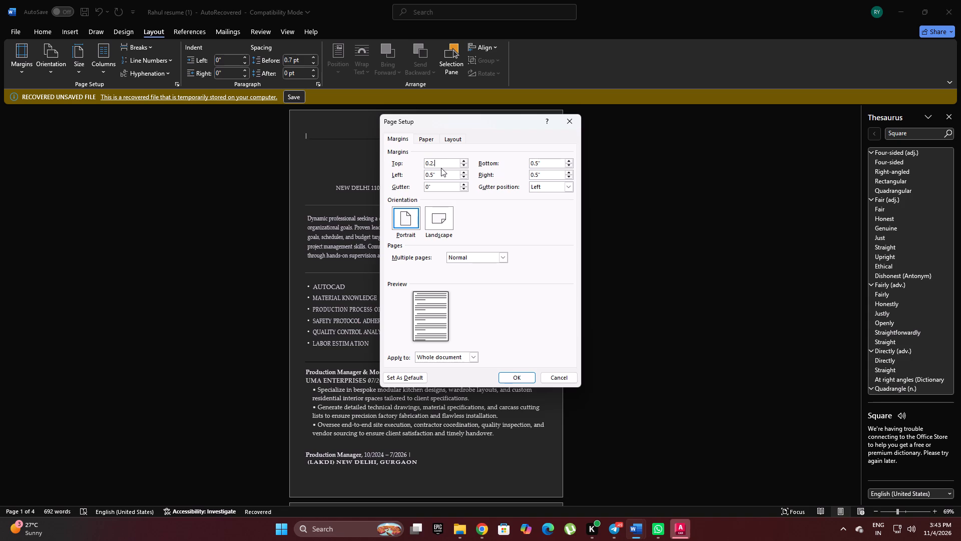
{"action": "key", "text": "5"}
{"action": "left_click", "coordinate": [542, 160]}
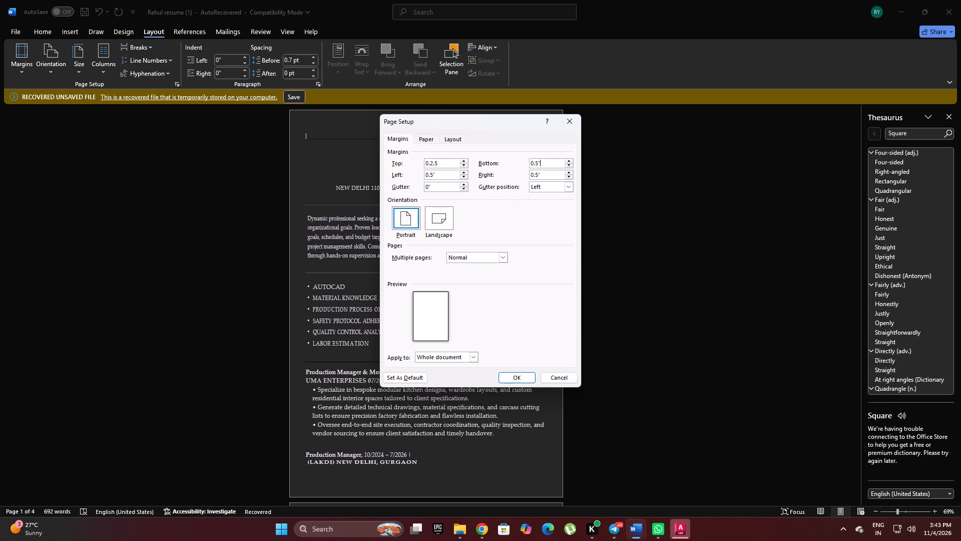
{"action": "key", "text": "BackSpace"}
{"action": "key", "text": "BackSpace"}
{"action": "type", "text": "2.5"}
{"action": "left_click", "coordinate": [526, 380]}
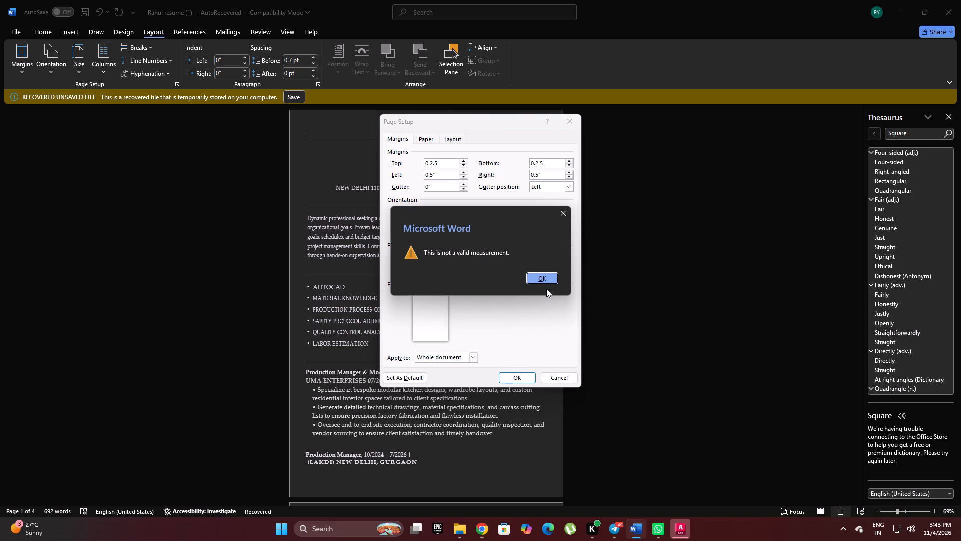
{"action": "left_click", "coordinate": [567, 216]}
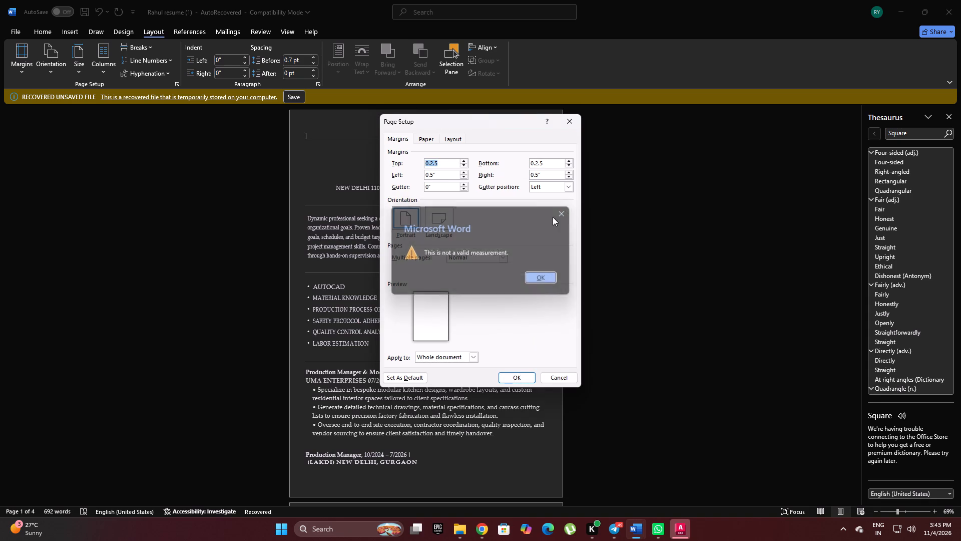
Correct the top and bottom page margins to 0.2 and apply them to the whole document.
{"action": "left_click", "coordinate": [445, 163]}
{"action": "key", "text": "BackSpace"}
{"action": "key", "text": "BackSpace"}
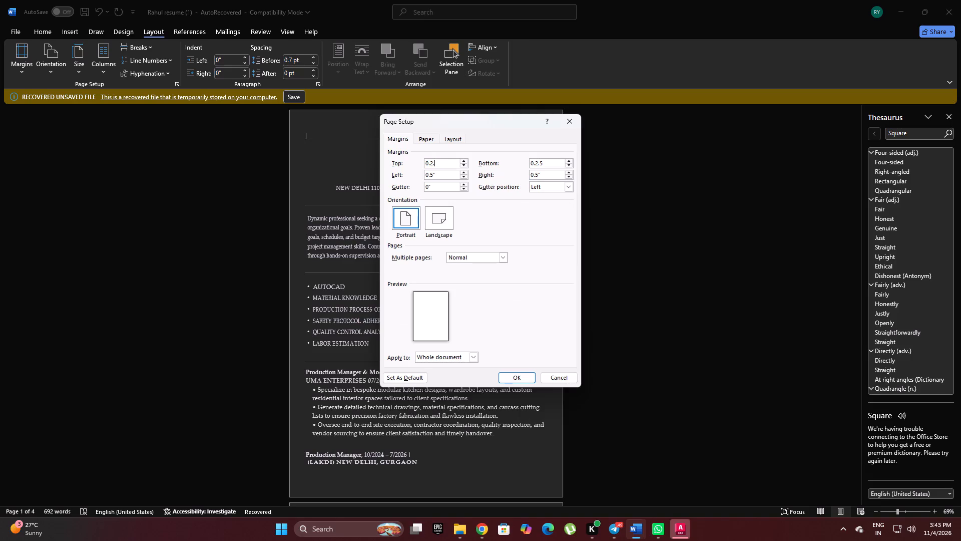
{"action": "left_click", "coordinate": [555, 164]}
{"action": "key", "text": "BackSpace"}
{"action": "key", "text": "BackSpace"}
{"action": "left_click", "coordinate": [519, 375]}
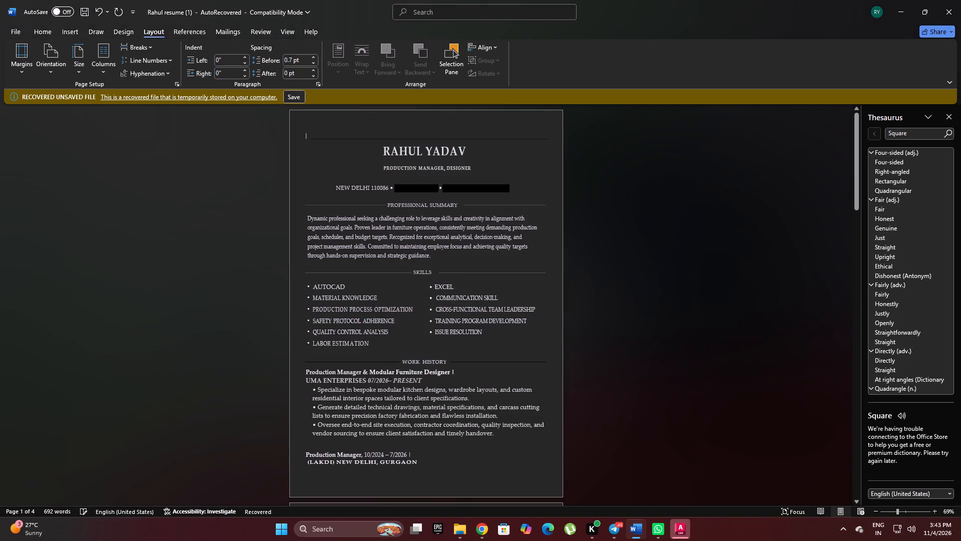
Look through all the resume pages to check the layout and page breaks, and return to the first page.
{"action": "left_click_drag", "start_coordinate": [856, 182], "coordinate": [856, 181]}
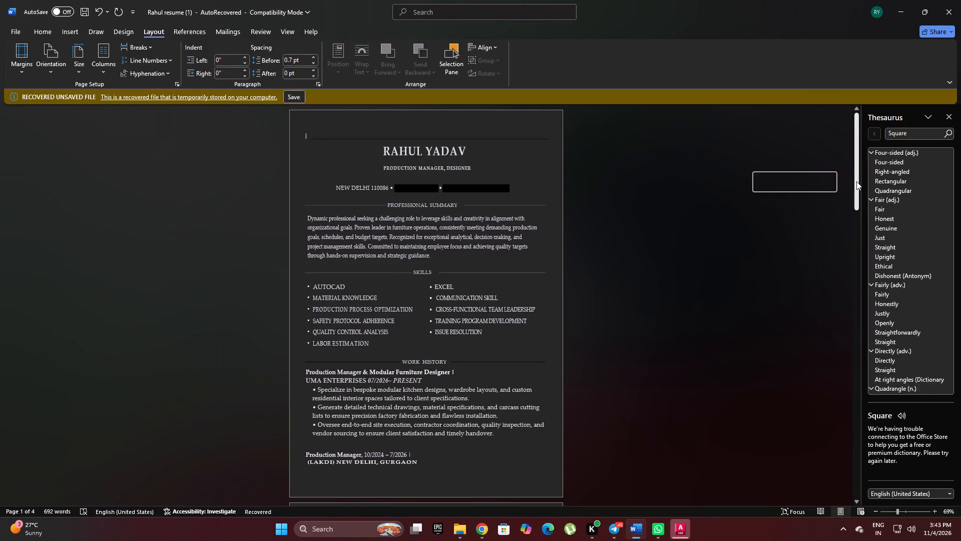
{"action": "left_click_drag", "start_coordinate": [856, 181], "coordinate": [863, 178]}
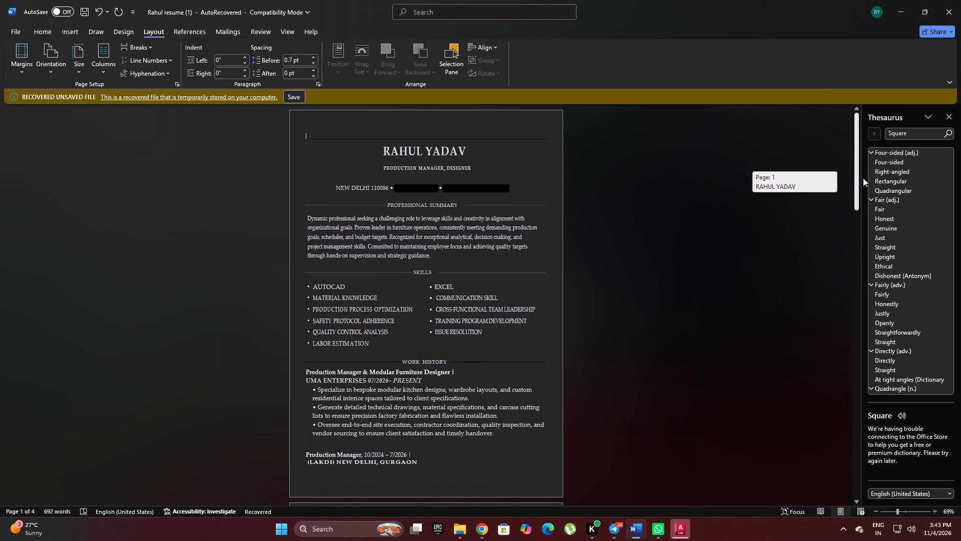
{"action": "left_click_drag", "start_coordinate": [863, 178], "coordinate": [895, 258]}
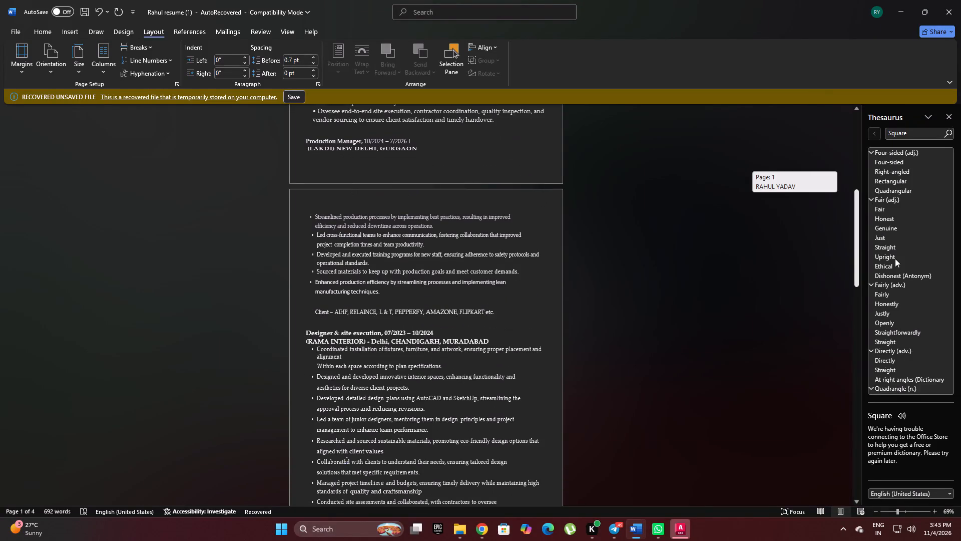
{"action": "left_click_drag", "start_coordinate": [895, 258], "coordinate": [923, 354]}
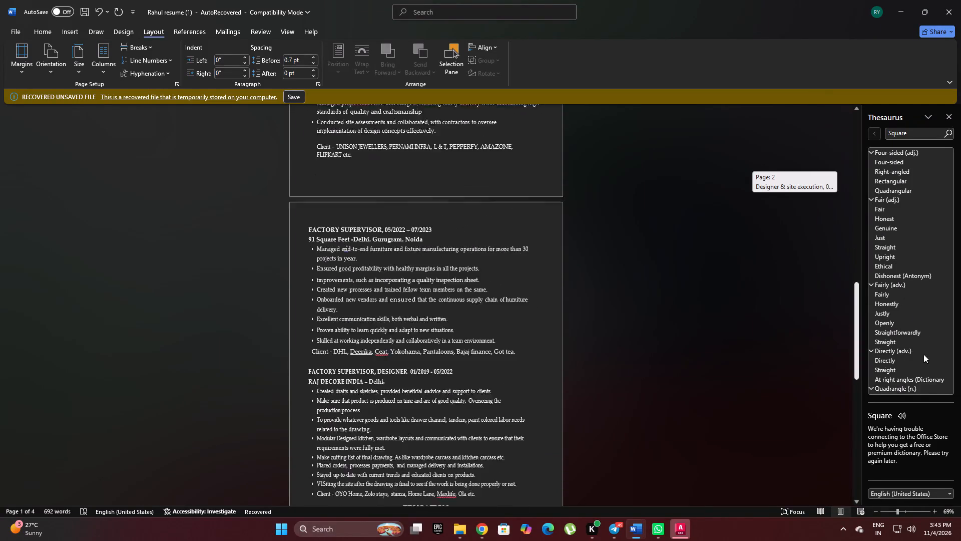
{"action": "left_click_drag", "start_coordinate": [923, 354], "coordinate": [908, 383]}
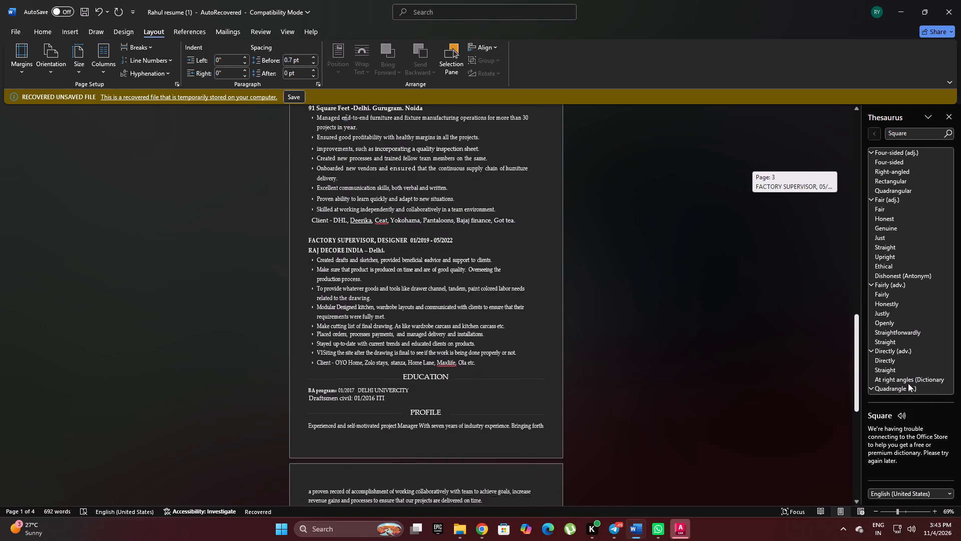
{"action": "left_click_drag", "start_coordinate": [908, 383], "coordinate": [893, 368]}
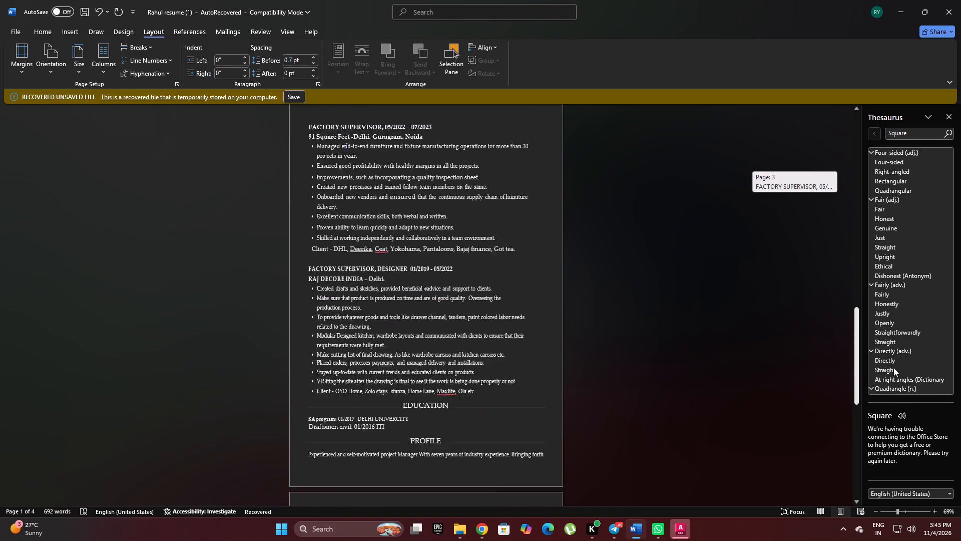
{"action": "left_click_drag", "start_coordinate": [893, 368], "coordinate": [881, 171]}
{"action": "left_click", "coordinate": [726, 279]}
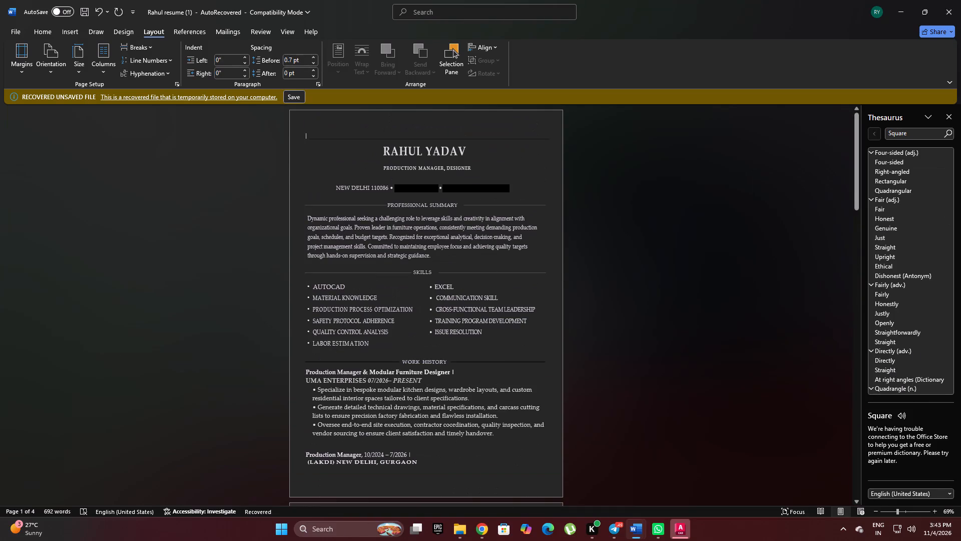
Save the recovered resume file to the computer.
{"action": "left_click", "coordinate": [295, 93]}
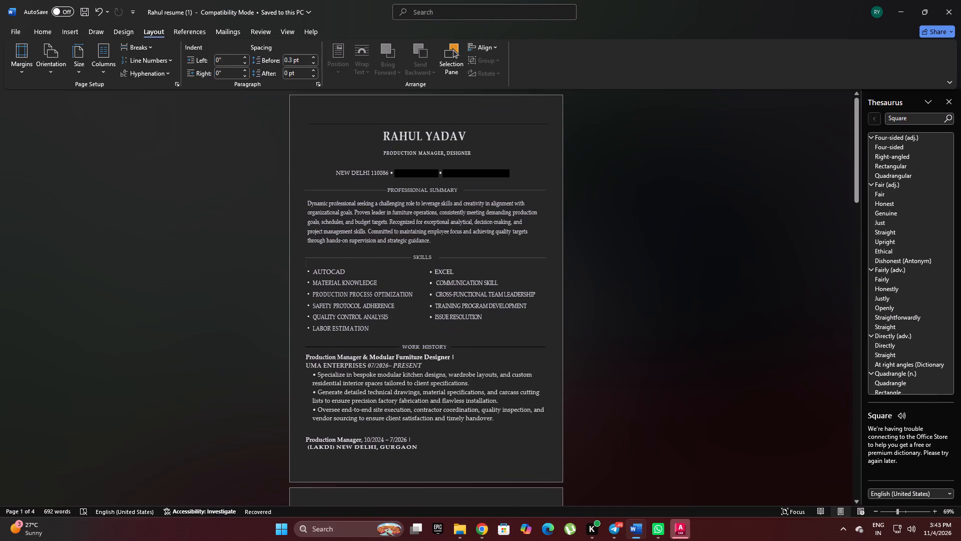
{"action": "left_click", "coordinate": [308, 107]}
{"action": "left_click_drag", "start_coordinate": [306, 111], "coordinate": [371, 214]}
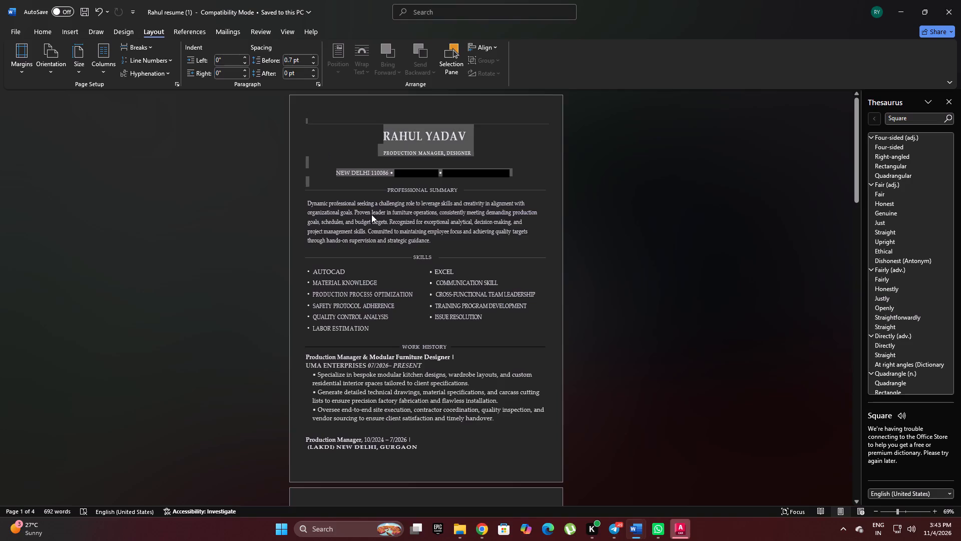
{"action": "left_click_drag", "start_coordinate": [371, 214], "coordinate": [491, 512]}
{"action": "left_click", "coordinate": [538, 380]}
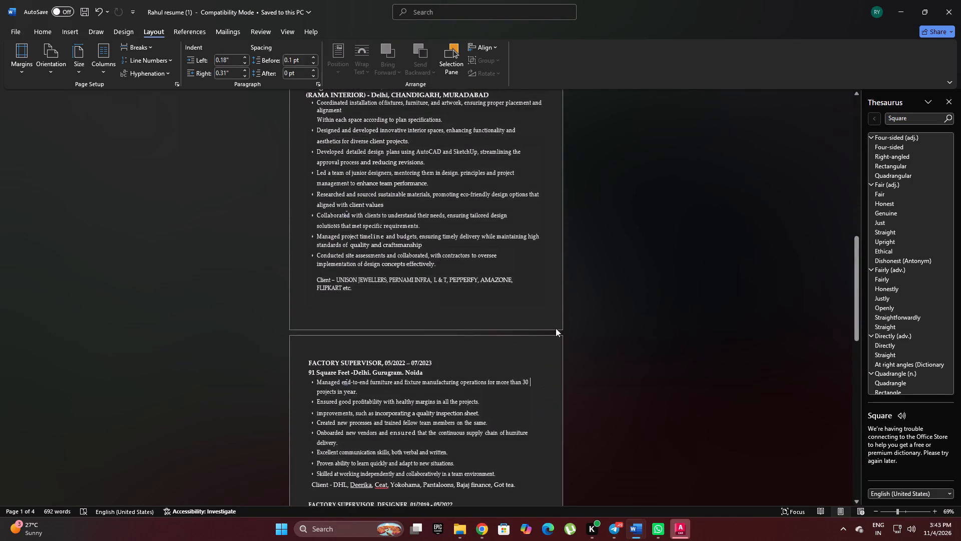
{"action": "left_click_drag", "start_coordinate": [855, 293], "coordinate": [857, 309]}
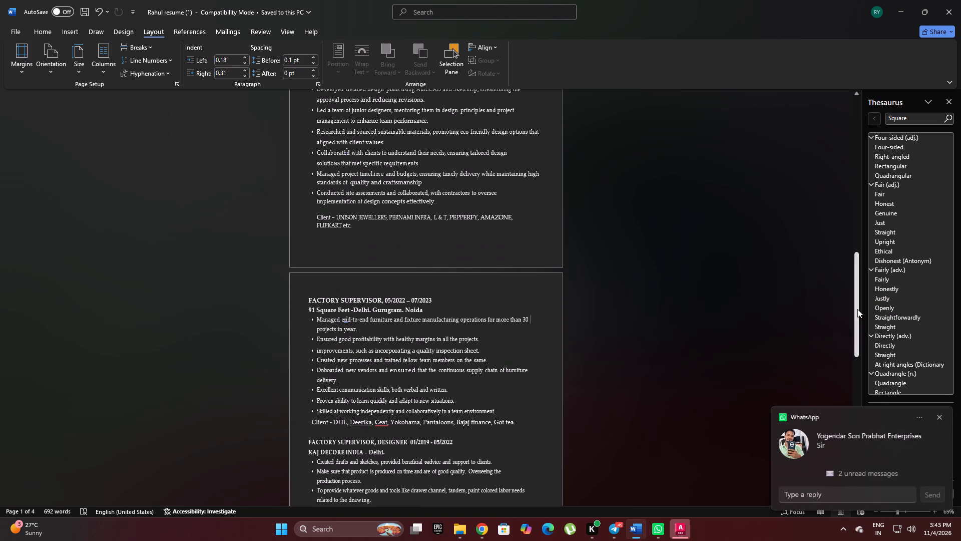
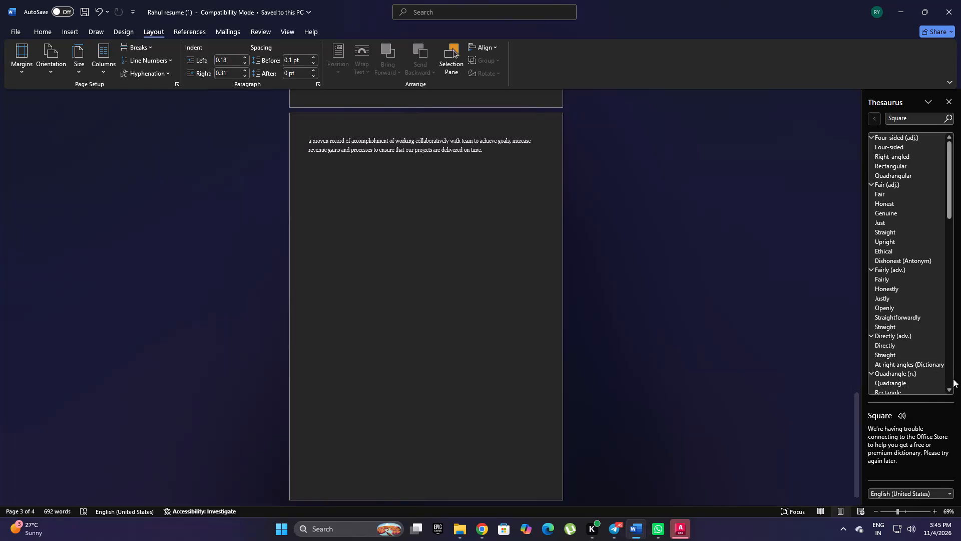
Examine where the Profile paragraph breaks onto the last page, along with the Education and factory supervisor sections before it.
{"action": "left_click_drag", "start_coordinate": [857, 422], "coordinate": [853, 396]}
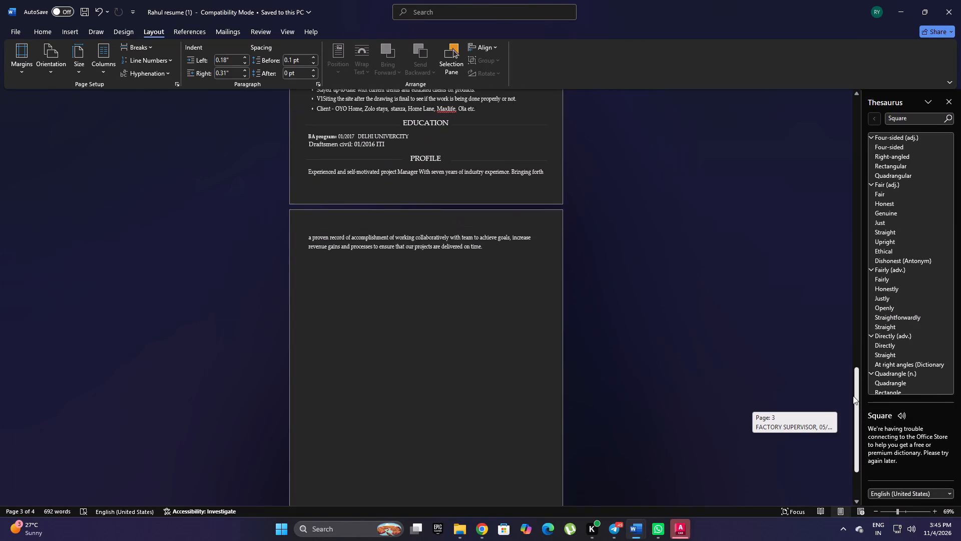
{"action": "left_click_drag", "start_coordinate": [853, 396], "coordinate": [857, 351]}
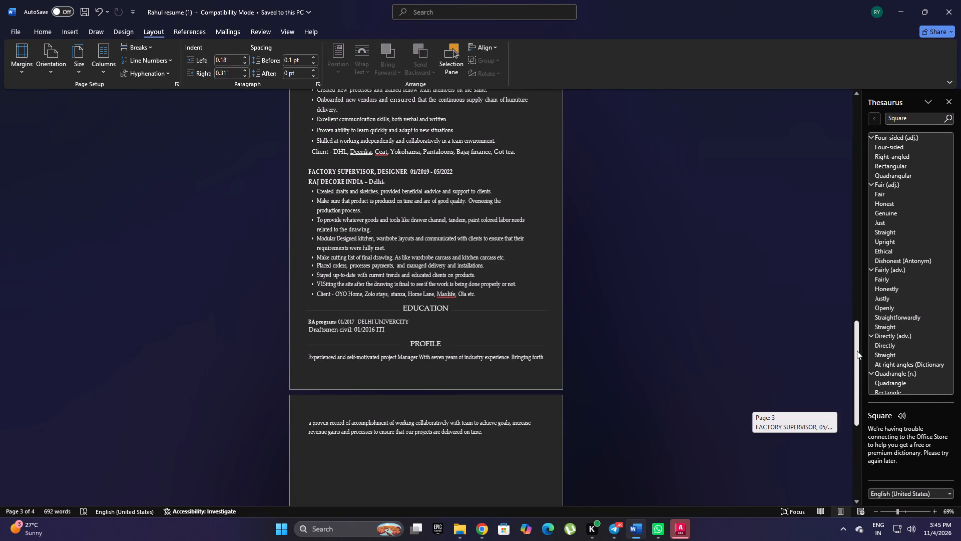
{"action": "left_click_drag", "start_coordinate": [857, 351], "coordinate": [859, 349]}
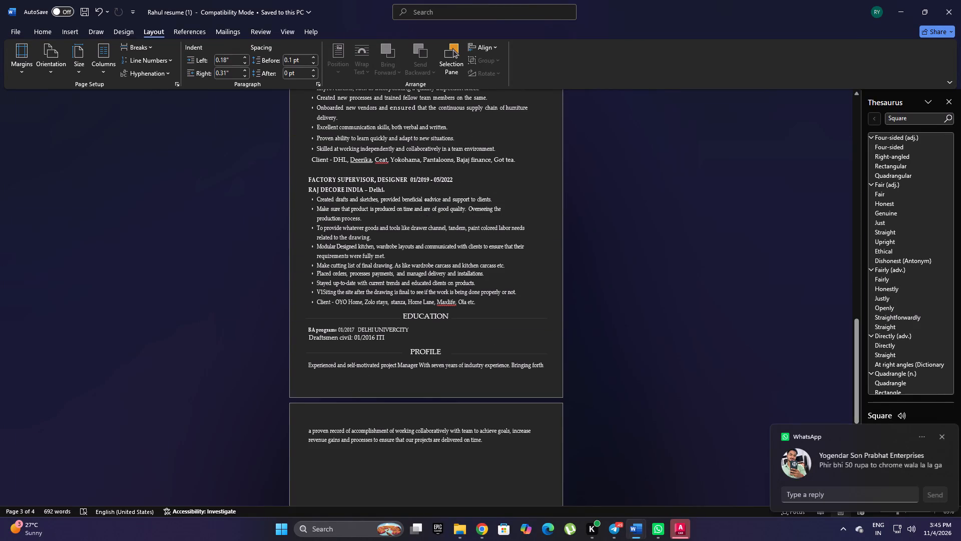
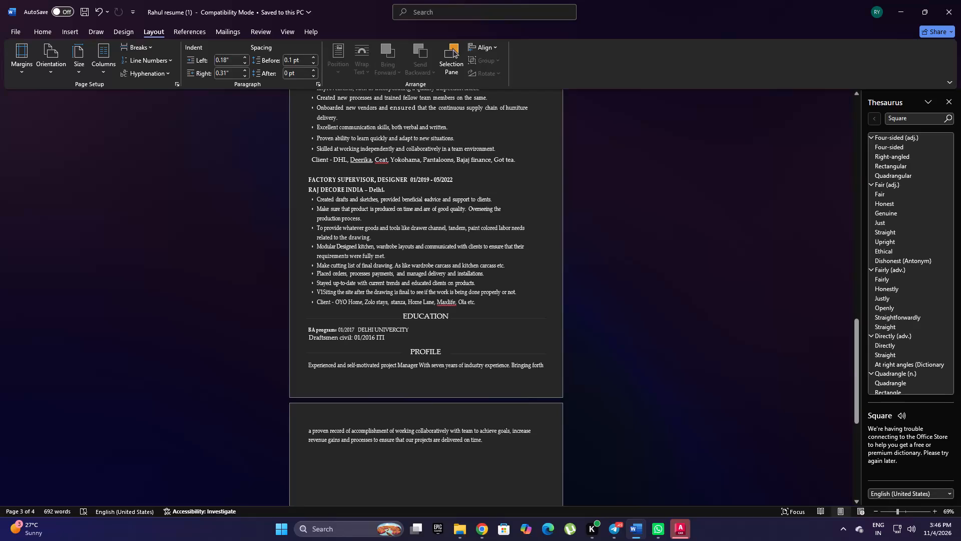
Review the resume from the first page through the factory supervisor entries, checking the spacing and where each page breaks.
{"action": "scroll", "coordinate": [494, 291], "scroll_direction": "up", "scroll_amount": 1}
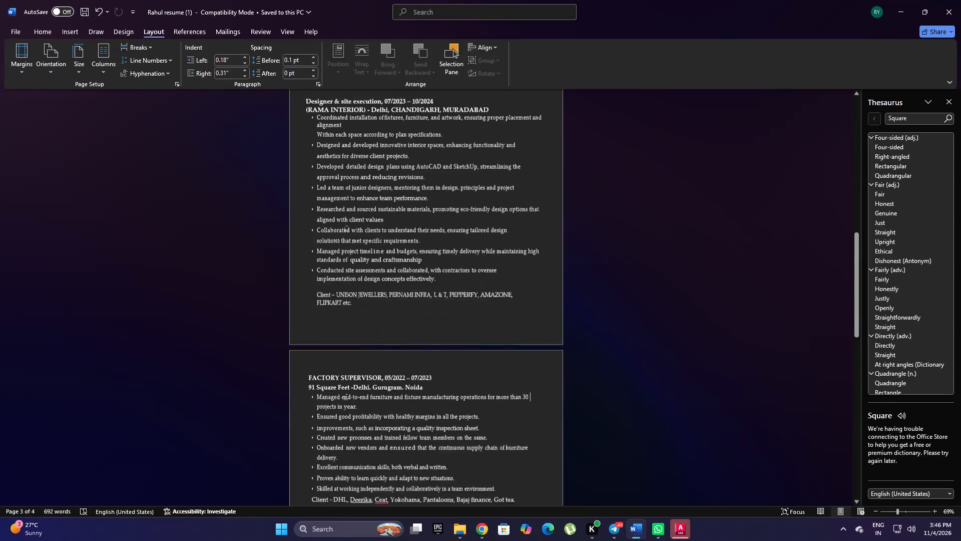
{"action": "scroll", "coordinate": [498, 281], "scroll_direction": "up", "scroll_amount": 5}
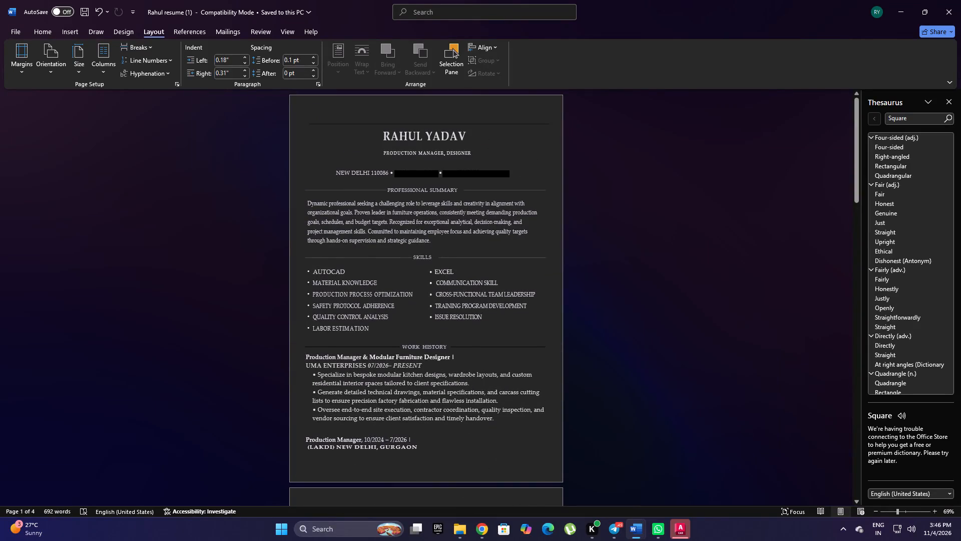
{"action": "left_click_drag", "start_coordinate": [856, 178], "coordinate": [860, 188]}
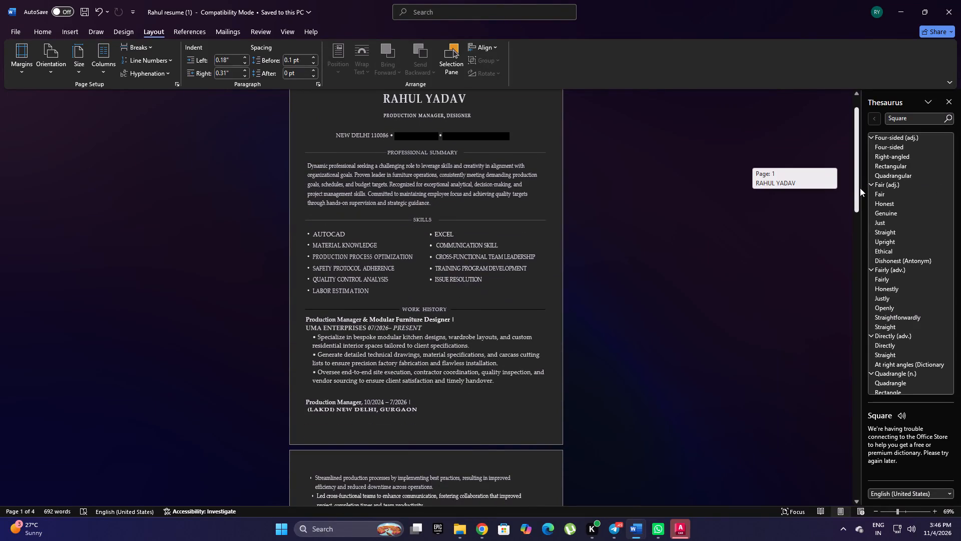
{"action": "left_click_drag", "start_coordinate": [860, 188], "coordinate": [862, 196]}
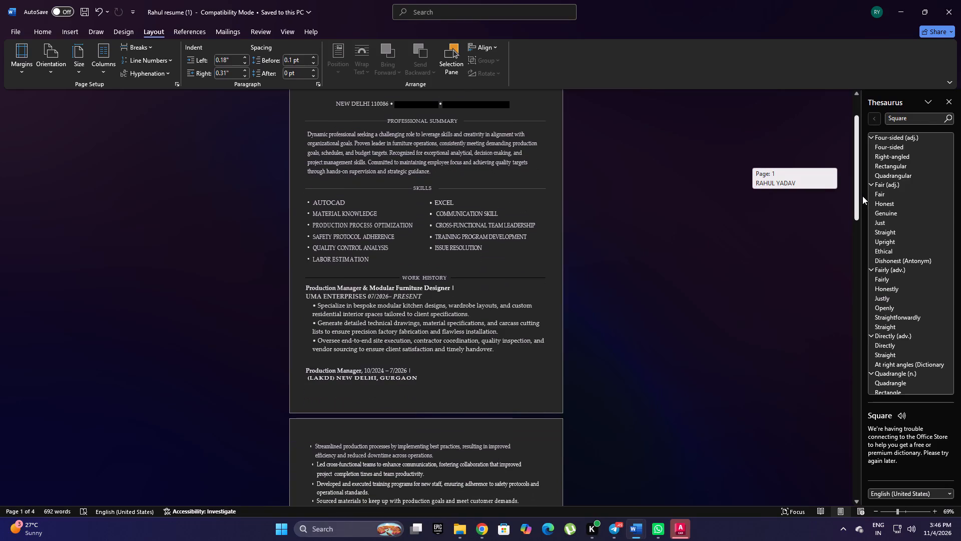
{"action": "left_click_drag", "start_coordinate": [862, 196], "coordinate": [876, 257]}
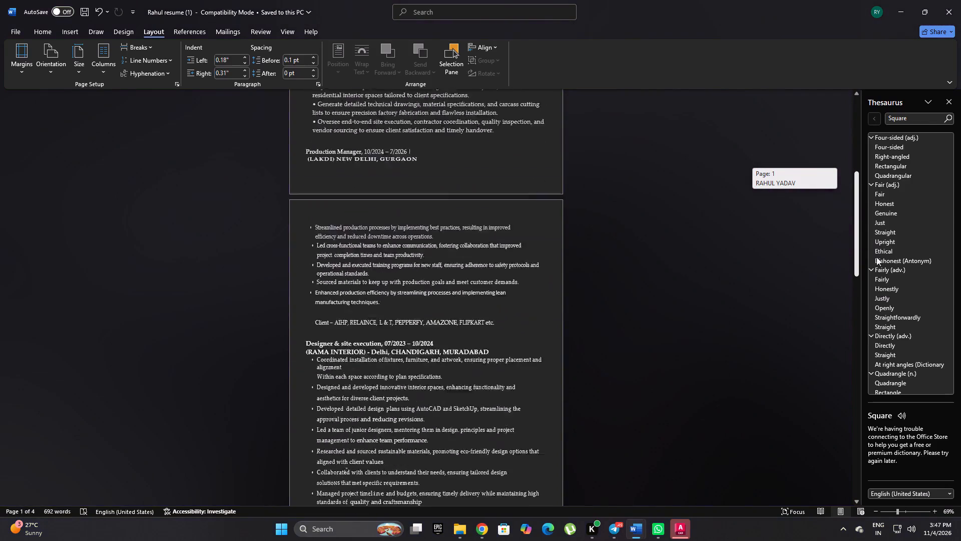
{"action": "left_click_drag", "start_coordinate": [876, 257], "coordinate": [900, 321]}
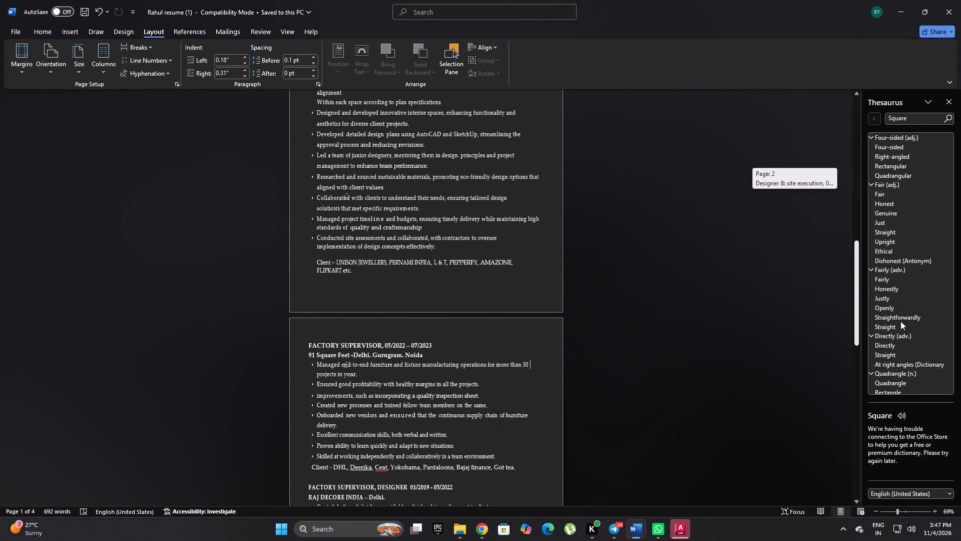
{"action": "left_click_drag", "start_coordinate": [900, 321], "coordinate": [915, 358]}
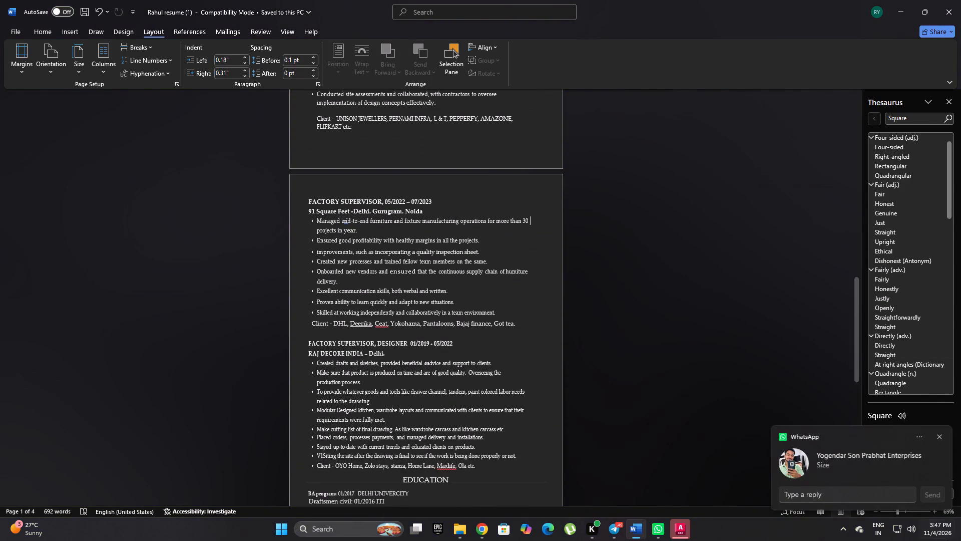
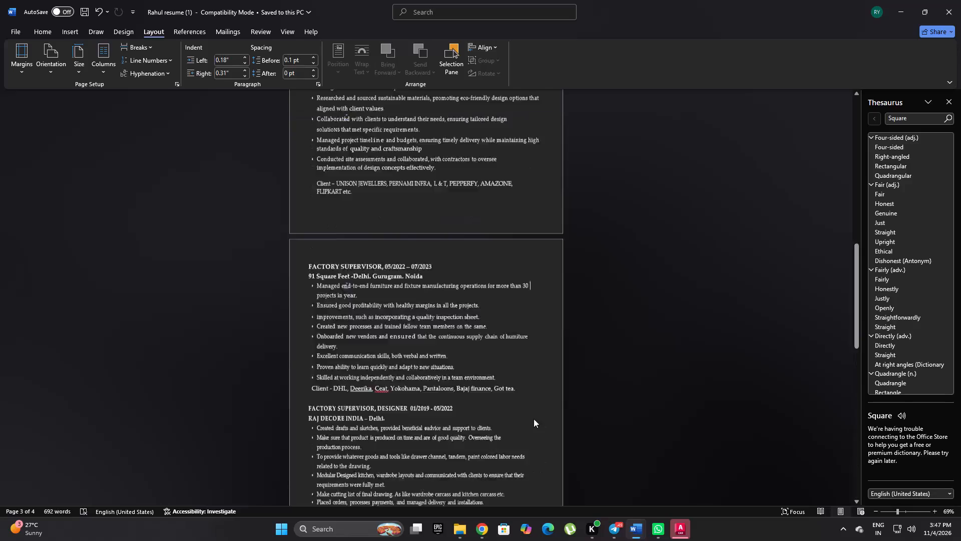
Replace the comma in the job title line under the name so it reads "PRODUCTION MANAGER & DESIGNER".
{"action": "scroll", "coordinate": [534, 419], "scroll_direction": "up", "scroll_amount": 3}
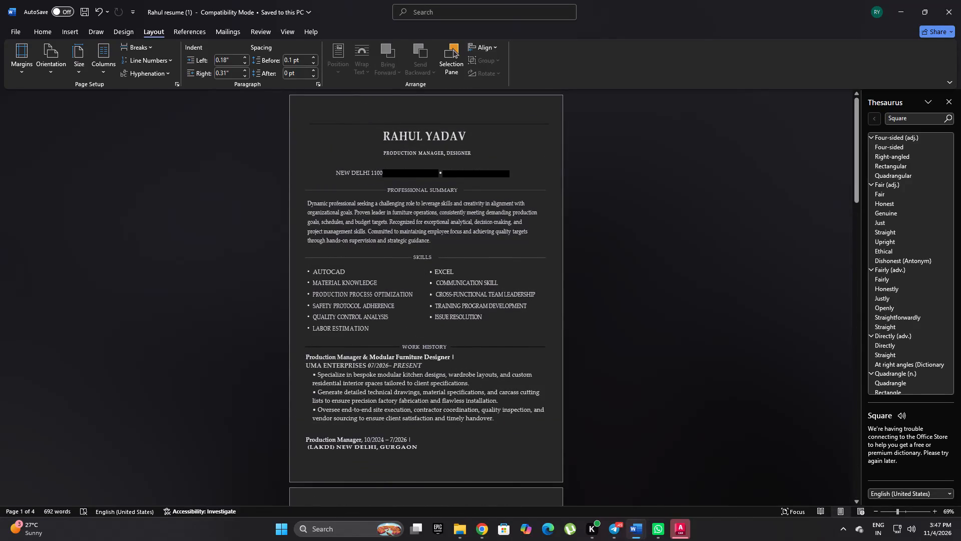
{"action": "scroll", "coordinate": [444, 413], "scroll_direction": "up", "scroll_amount": 5, "text": "ctrl"}
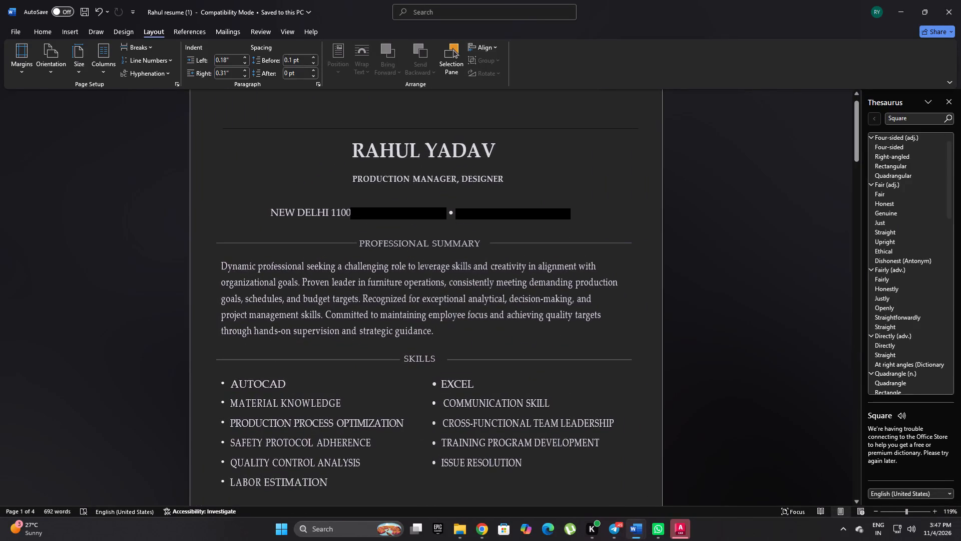
{"action": "scroll", "coordinate": [580, 196], "scroll_direction": "up", "scroll_amount": 1}
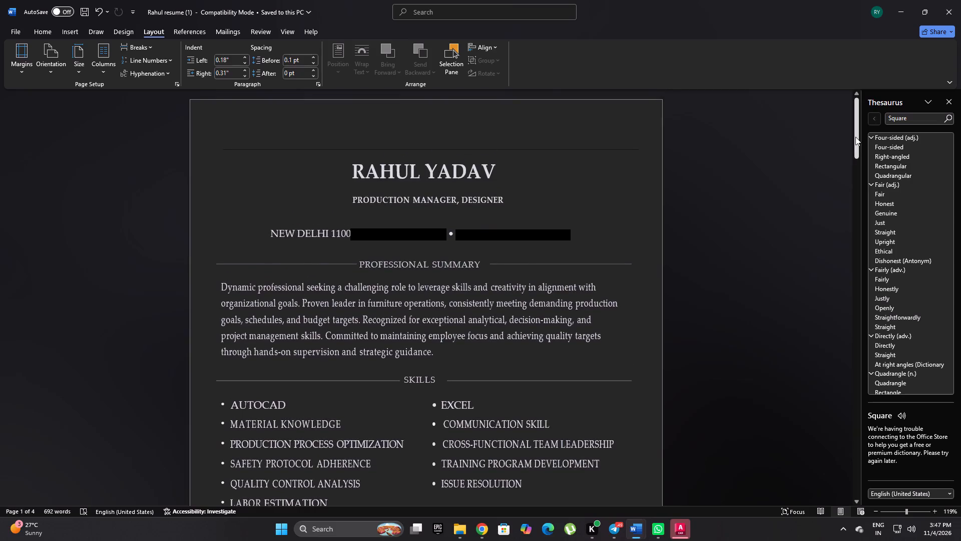
{"action": "left_click_drag", "start_coordinate": [855, 137], "coordinate": [856, 138]}
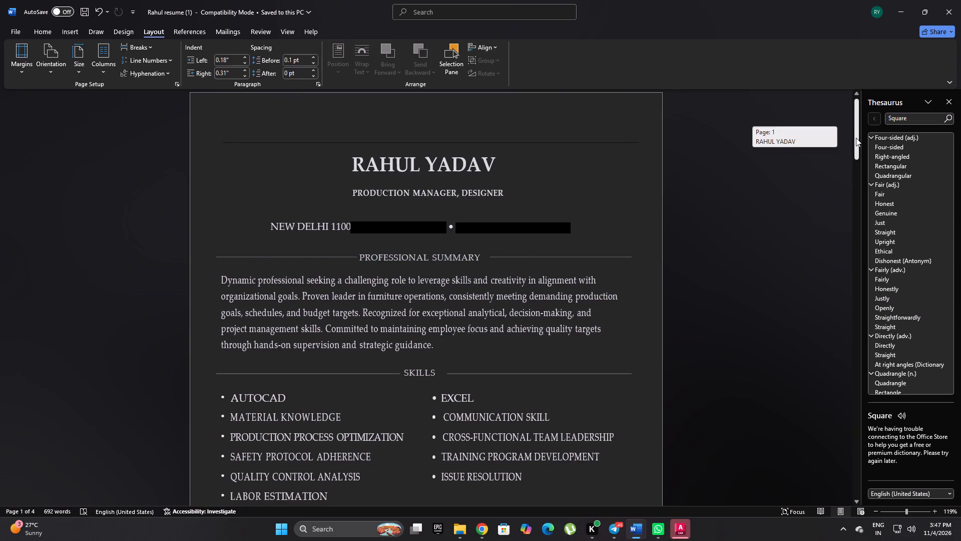
{"action": "left_click_drag", "start_coordinate": [856, 138], "coordinate": [863, 139]}
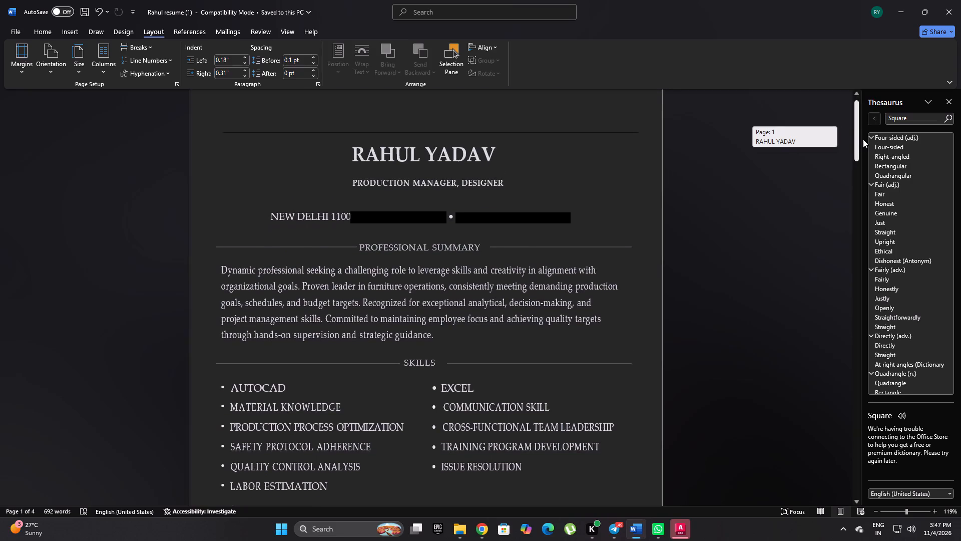
{"action": "left_click_drag", "start_coordinate": [863, 139], "coordinate": [868, 153]}
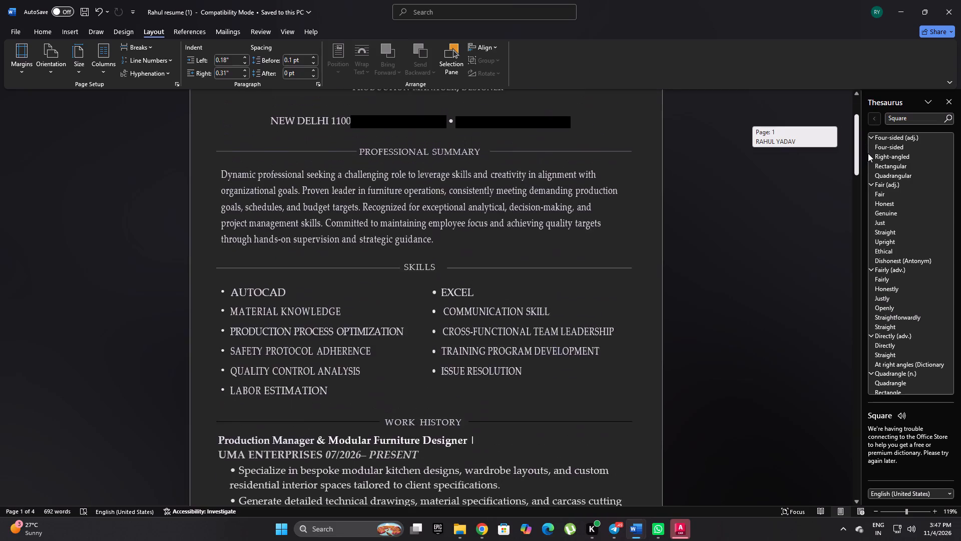
{"action": "left_click_drag", "start_coordinate": [868, 153], "coordinate": [869, 138]}
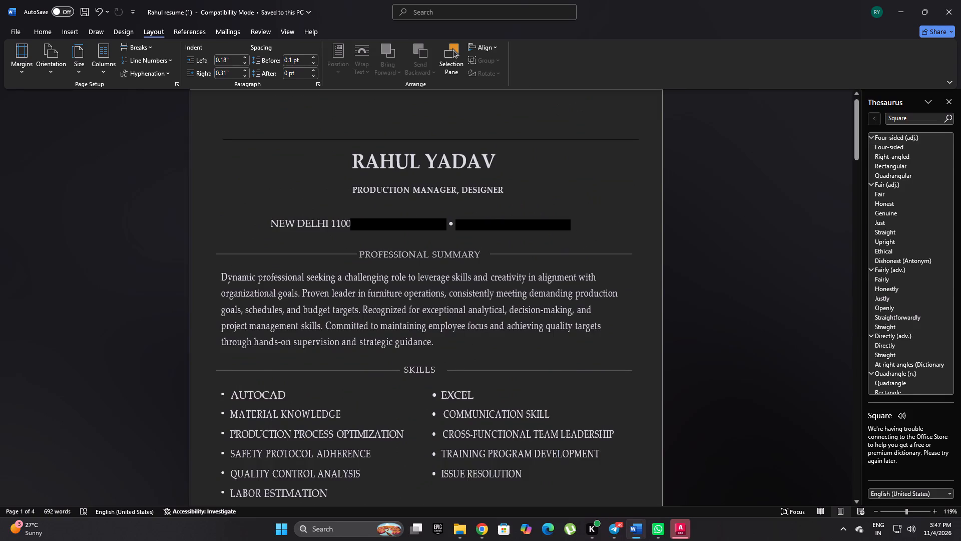
{"action": "left_click", "coordinate": [459, 188]}
{"action": "key", "text": "BackSpace"}
{"action": "key", "text": "space"}
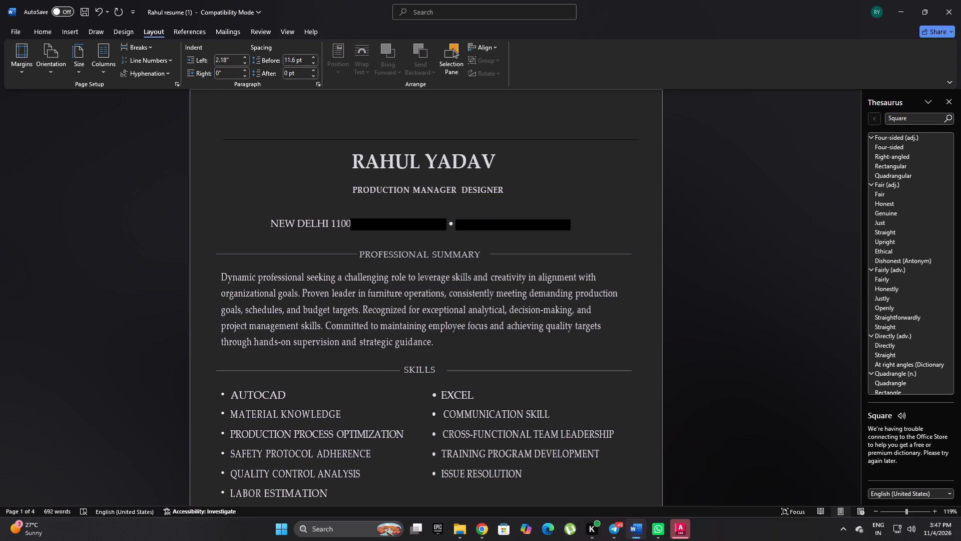
{"action": "key", "text": "shift+ampersand"}
{"action": "key", "text": "space"}
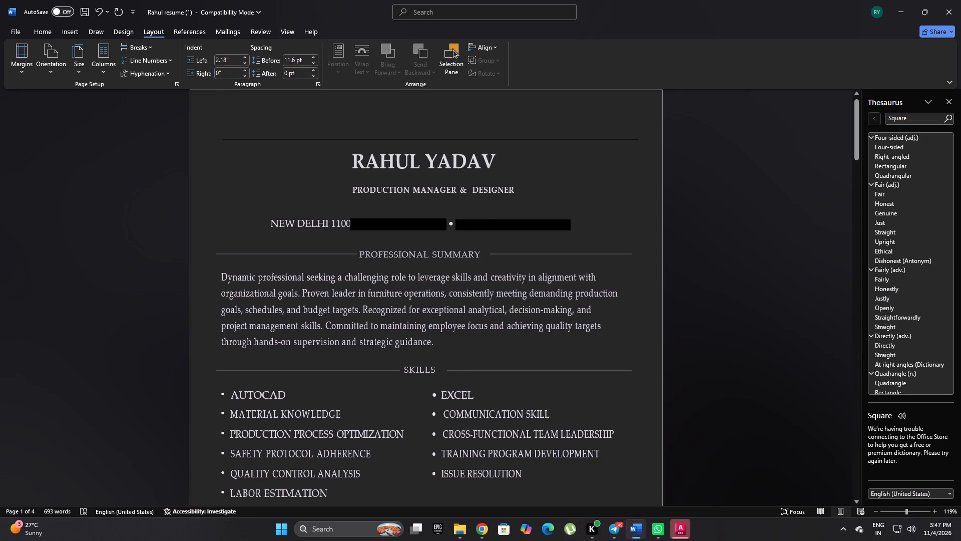
{"action": "key", "text": "BackSpace"}
{"action": "left_click", "coordinate": [555, 199]}
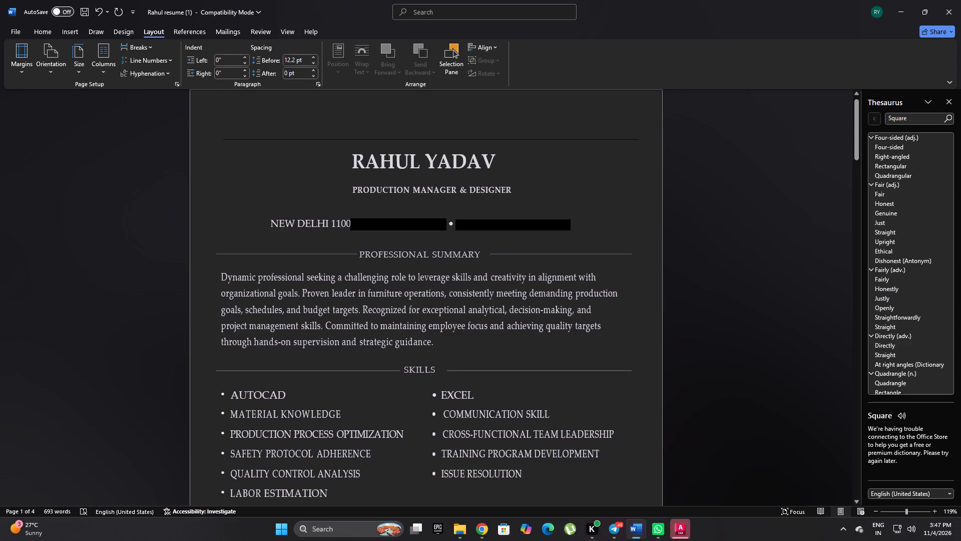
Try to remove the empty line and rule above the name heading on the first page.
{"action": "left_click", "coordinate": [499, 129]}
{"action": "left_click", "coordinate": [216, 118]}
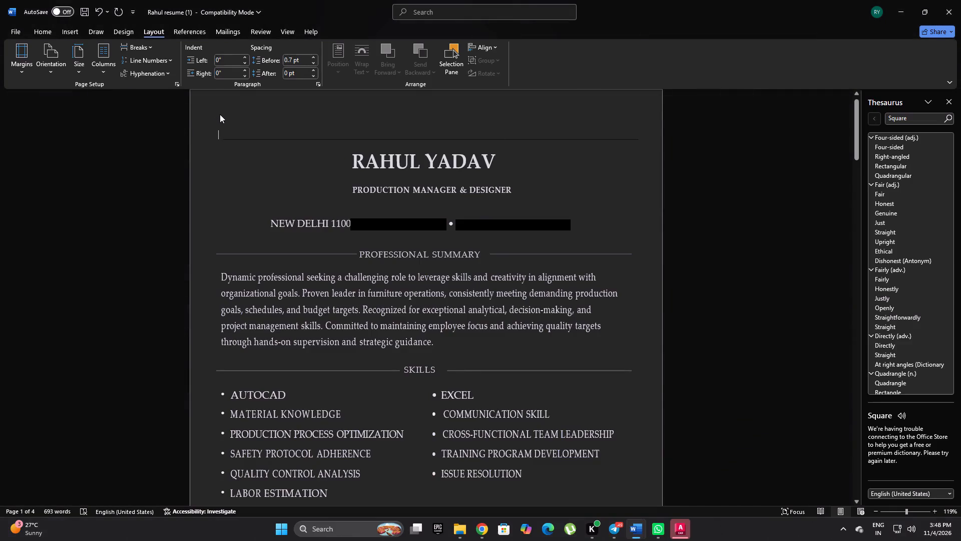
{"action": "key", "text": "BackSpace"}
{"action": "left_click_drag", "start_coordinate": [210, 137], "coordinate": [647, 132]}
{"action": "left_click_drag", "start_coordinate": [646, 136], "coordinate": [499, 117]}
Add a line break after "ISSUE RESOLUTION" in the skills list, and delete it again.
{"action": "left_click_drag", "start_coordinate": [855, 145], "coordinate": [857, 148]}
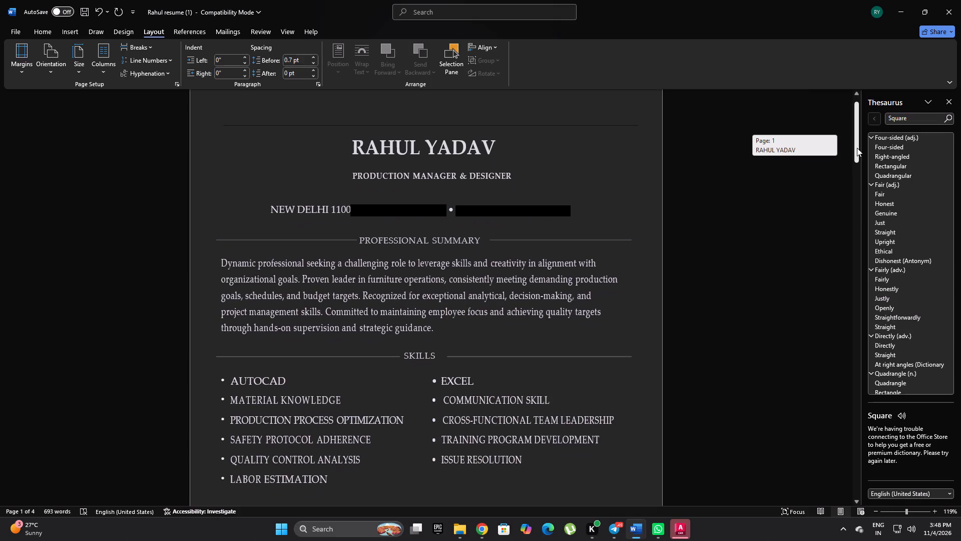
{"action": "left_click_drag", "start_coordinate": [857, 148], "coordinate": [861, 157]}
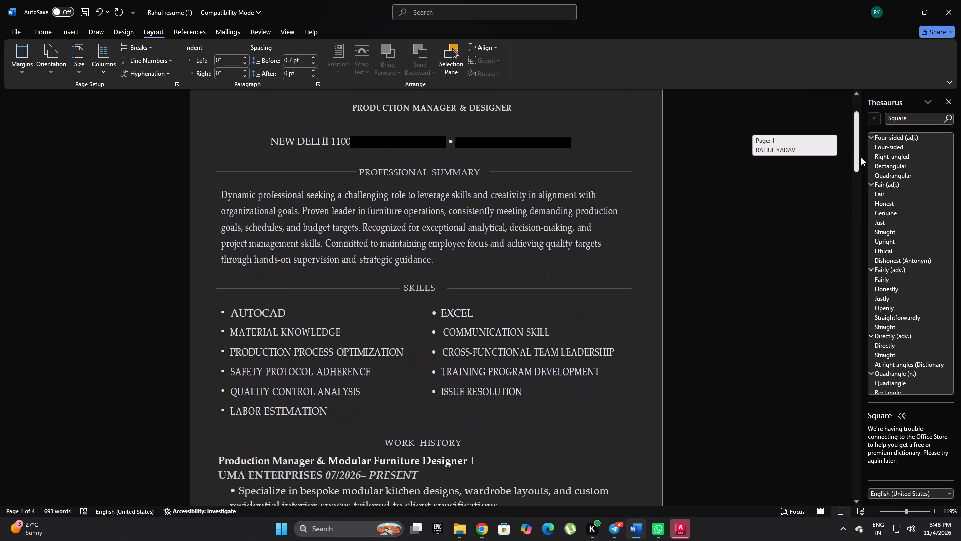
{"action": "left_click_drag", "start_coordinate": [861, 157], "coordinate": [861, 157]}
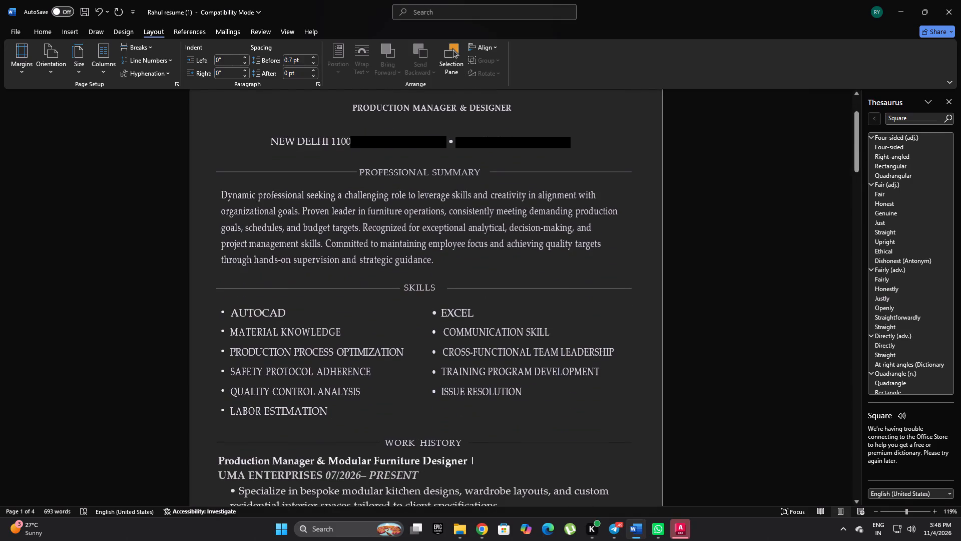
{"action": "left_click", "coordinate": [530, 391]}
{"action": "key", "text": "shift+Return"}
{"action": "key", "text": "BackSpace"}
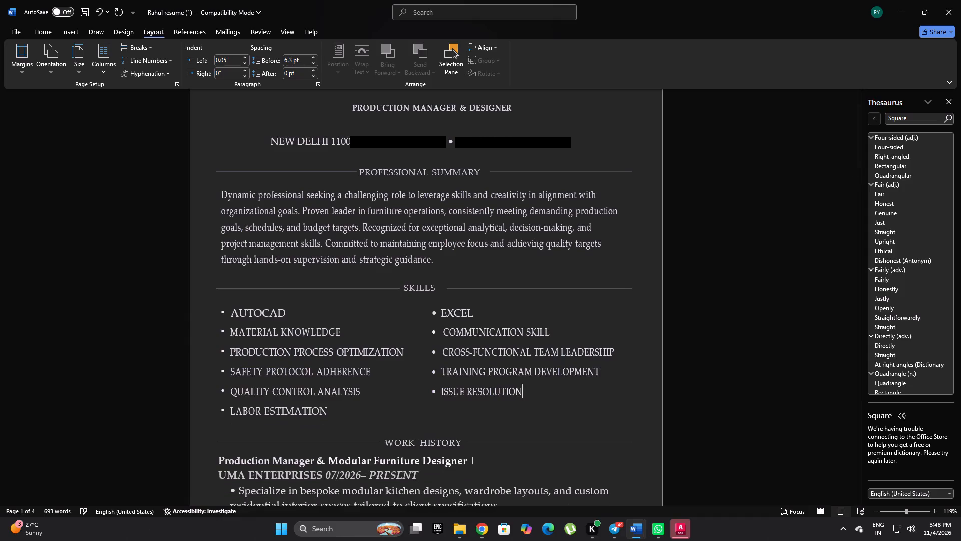
Insert a line break before the "ISSUE RESOLUTION" bullet in the skills list.
{"action": "left_click", "coordinate": [429, 412]}
{"action": "left_click", "coordinate": [431, 392]}
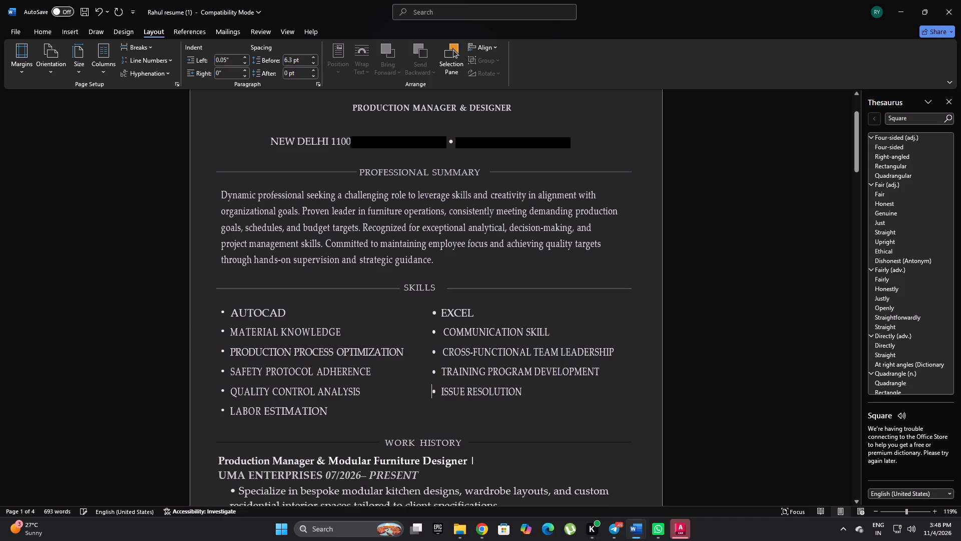
{"action": "key", "text": "shift+Return"}
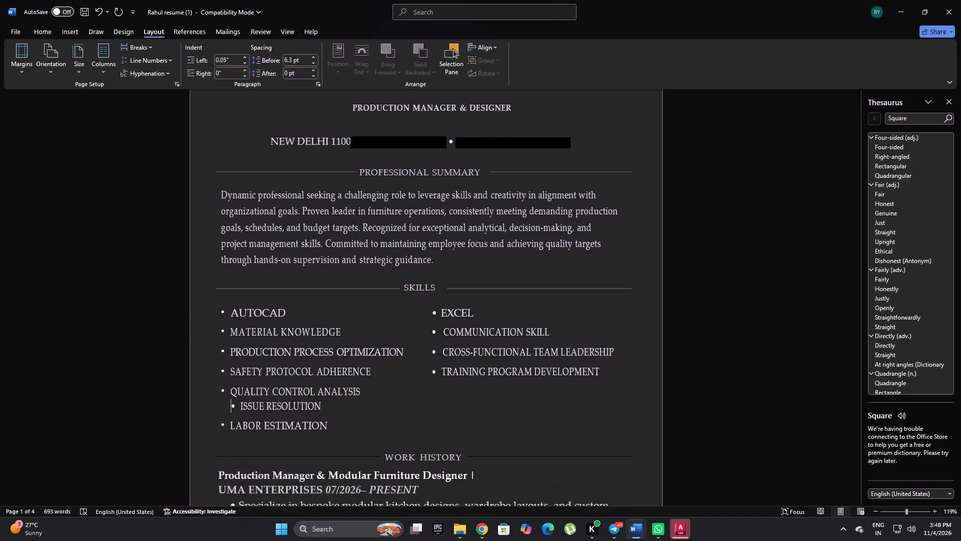
Undo the line break inserted before the "ISSUE RESOLUTION" bullet in the skills list.
{"action": "key", "text": "ctrl+z"}
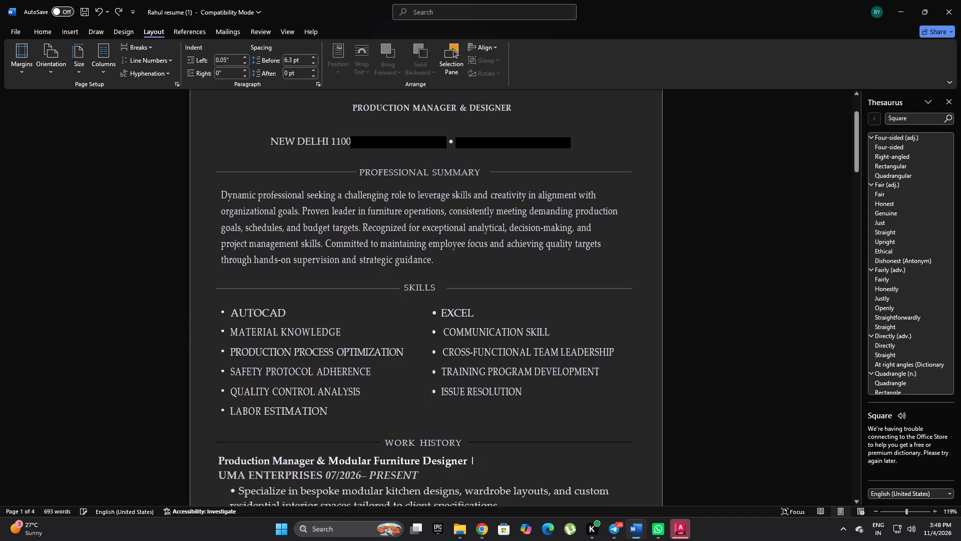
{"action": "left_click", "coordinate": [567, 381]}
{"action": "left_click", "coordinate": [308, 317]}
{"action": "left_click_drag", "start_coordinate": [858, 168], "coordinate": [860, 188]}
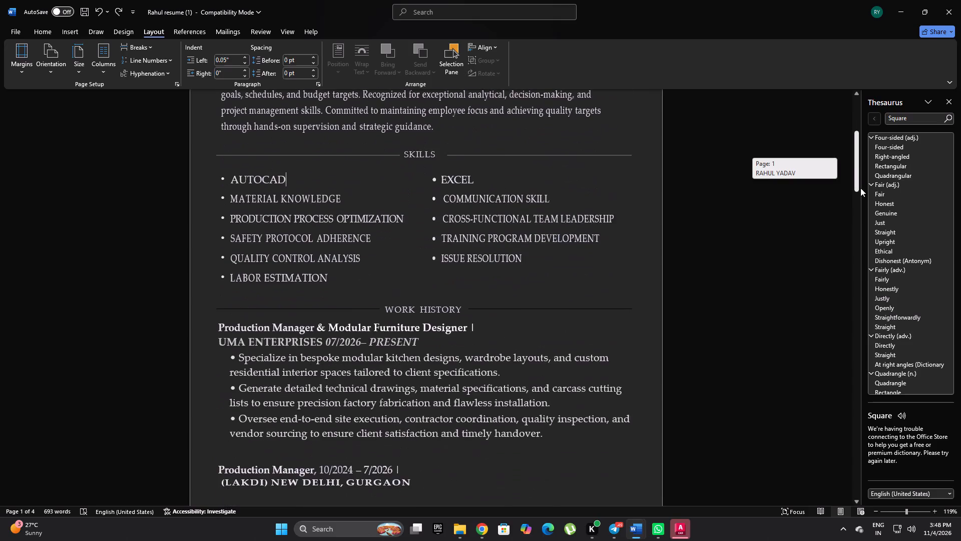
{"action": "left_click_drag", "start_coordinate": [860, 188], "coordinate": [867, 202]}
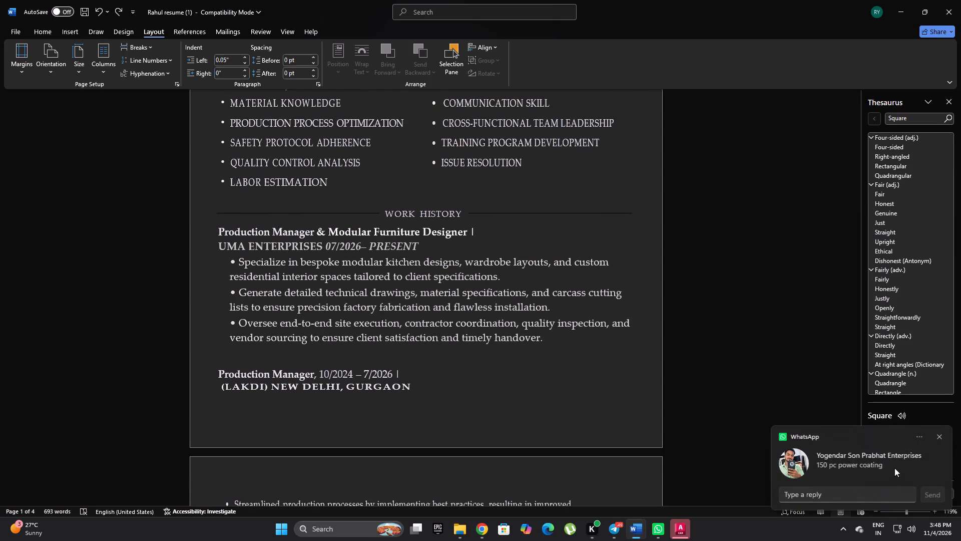
Switch to WhatsApp by opening the incoming message notification.
{"action": "left_click", "coordinate": [894, 467]}
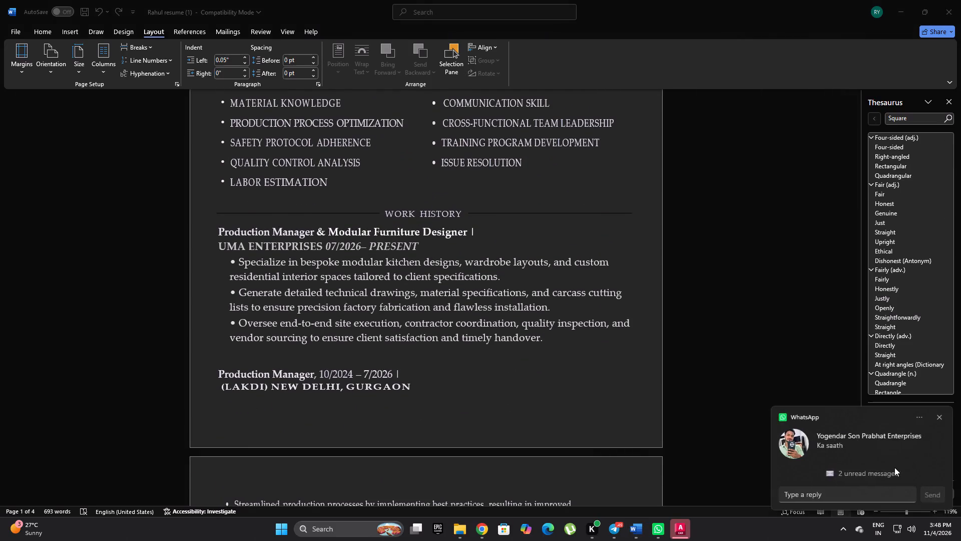
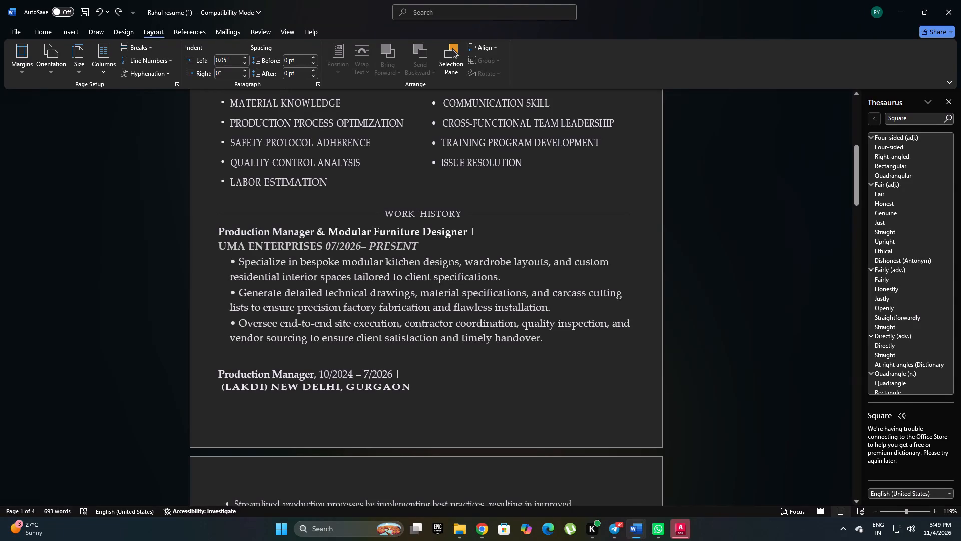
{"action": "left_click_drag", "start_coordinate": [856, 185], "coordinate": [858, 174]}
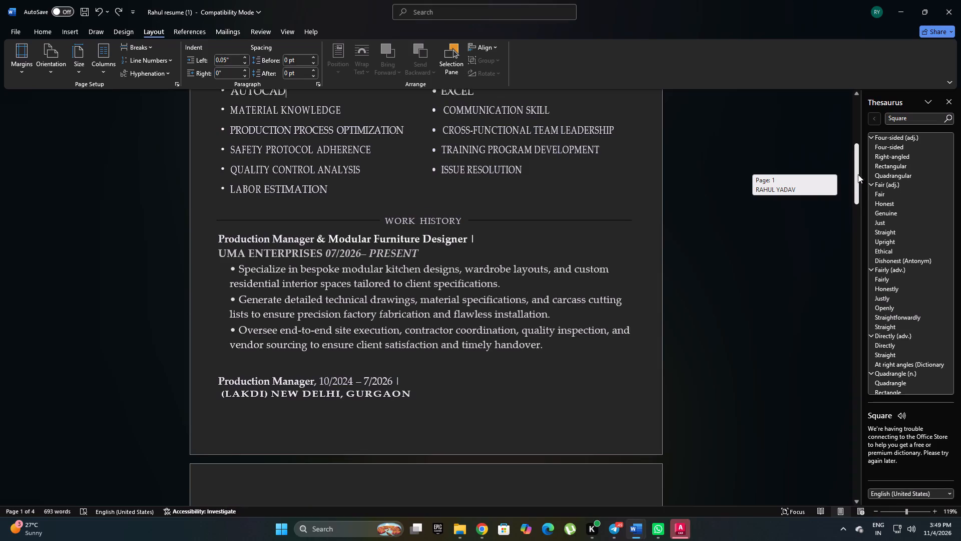
Copy the "Developed detailed design plans using AutoCAD and SketchUp" bullet from the RAMA INTERIOR job.
{"action": "left_click_drag", "start_coordinate": [858, 174], "coordinate": [882, 204]}
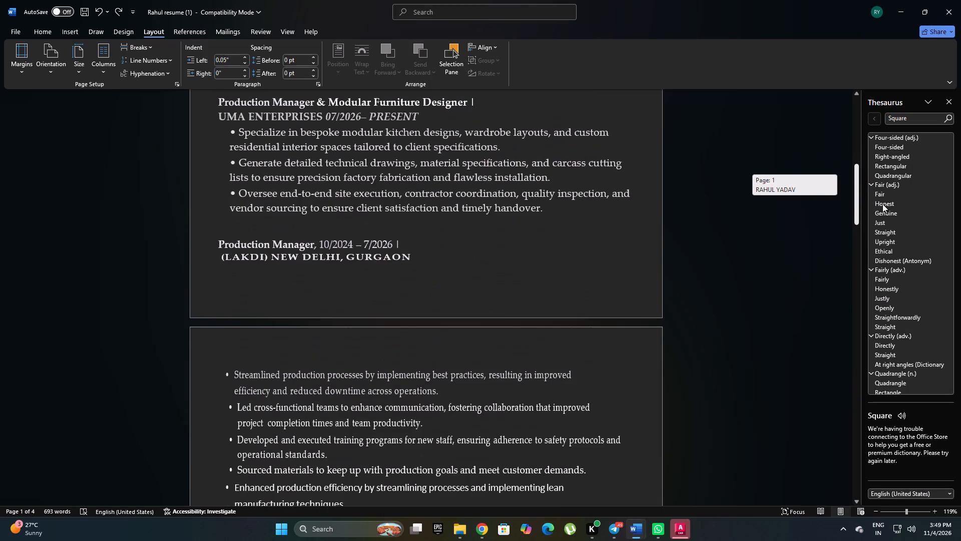
{"action": "left_click_drag", "start_coordinate": [882, 204], "coordinate": [893, 228]}
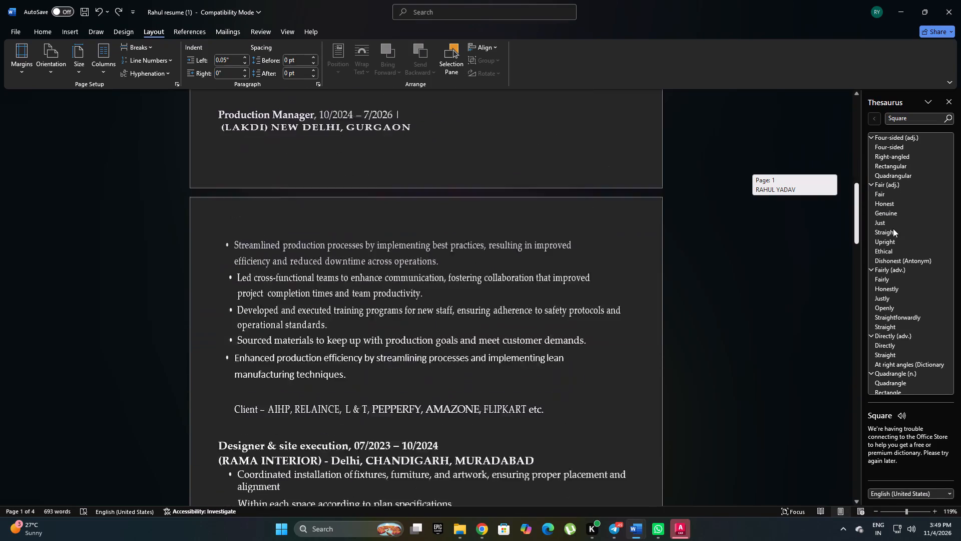
{"action": "left_click_drag", "start_coordinate": [893, 228], "coordinate": [910, 327]}
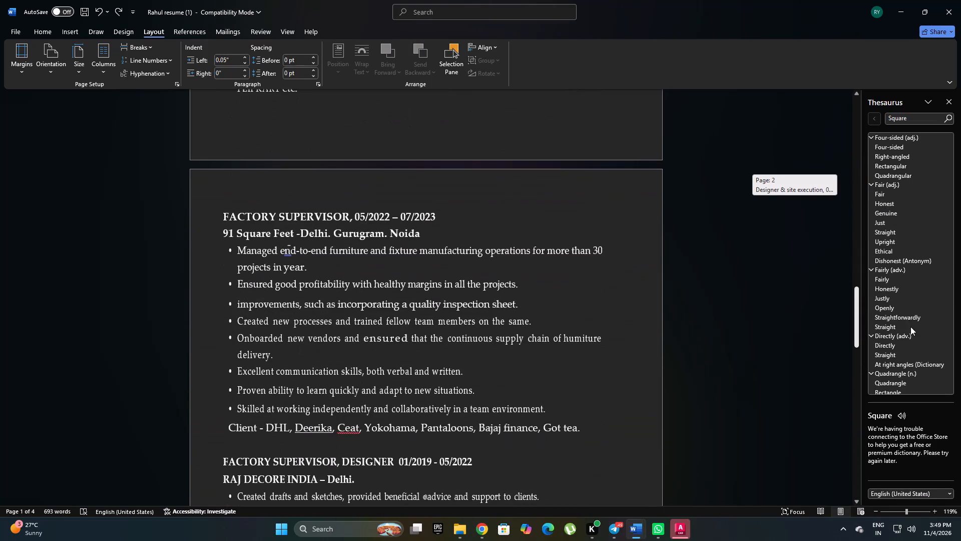
{"action": "left_click_drag", "start_coordinate": [910, 327], "coordinate": [910, 274]}
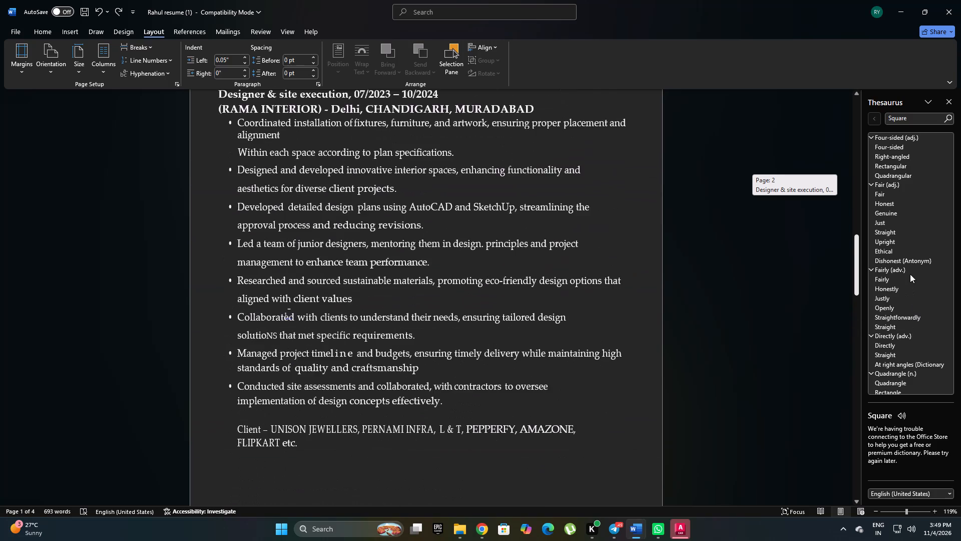
{"action": "left_click_drag", "start_coordinate": [910, 274], "coordinate": [910, 270]}
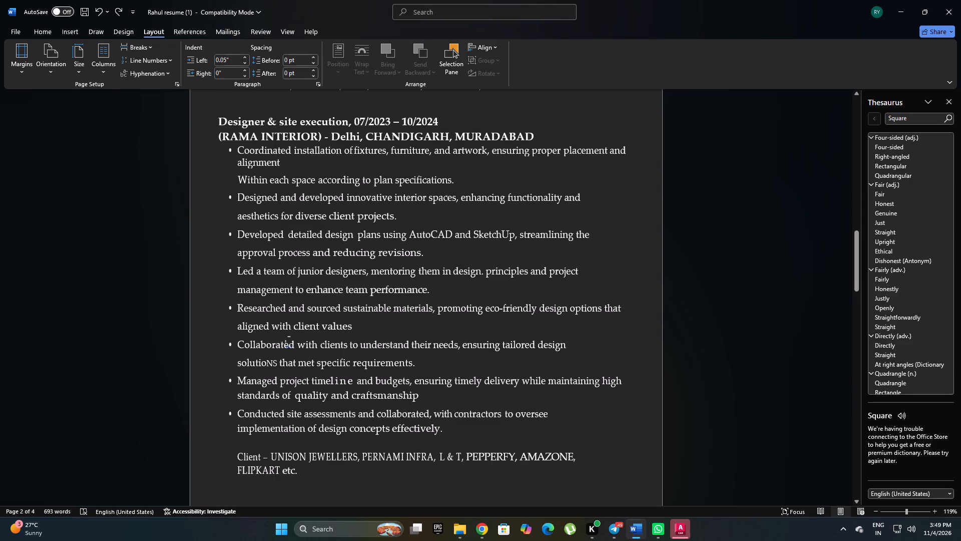
{"action": "left_click_drag", "start_coordinate": [427, 255], "coordinate": [190, 227]}
{"action": "key", "text": "ctrl+c"}
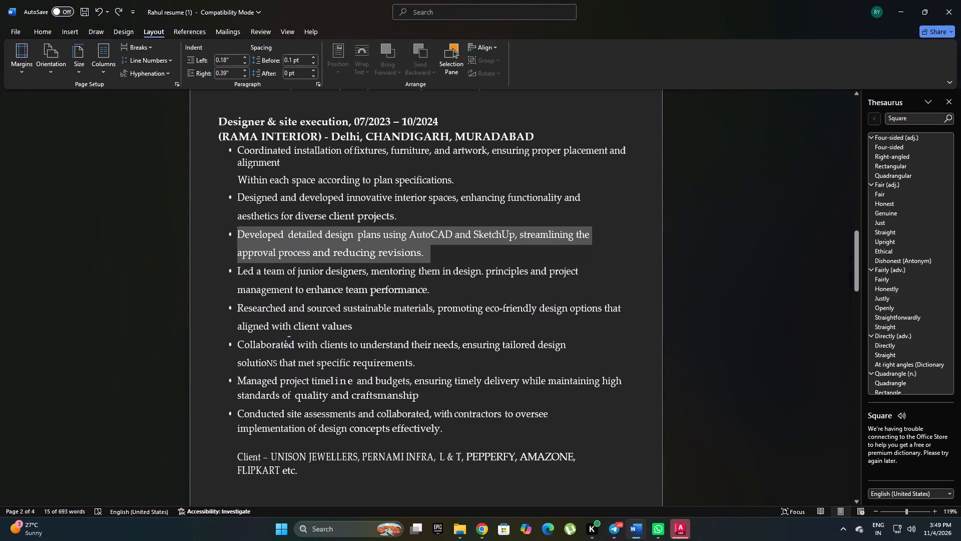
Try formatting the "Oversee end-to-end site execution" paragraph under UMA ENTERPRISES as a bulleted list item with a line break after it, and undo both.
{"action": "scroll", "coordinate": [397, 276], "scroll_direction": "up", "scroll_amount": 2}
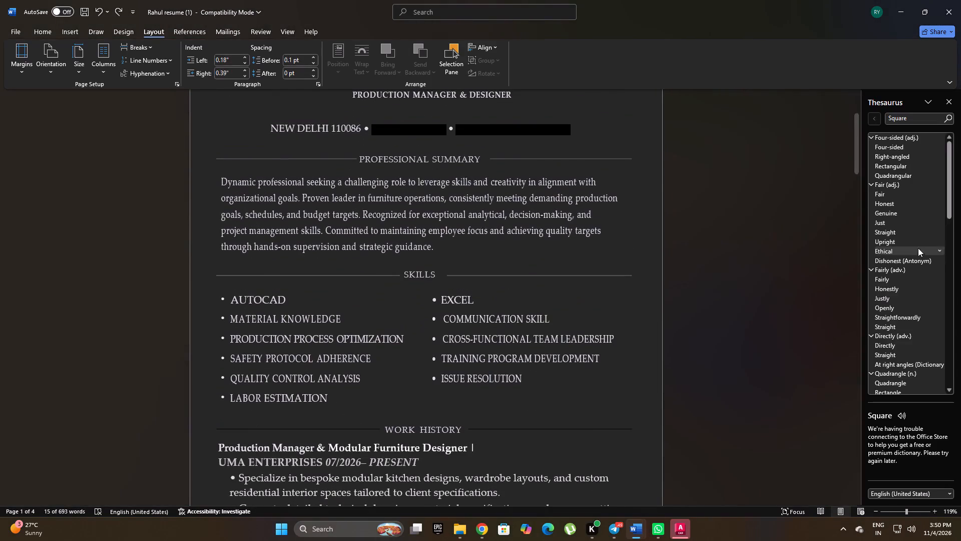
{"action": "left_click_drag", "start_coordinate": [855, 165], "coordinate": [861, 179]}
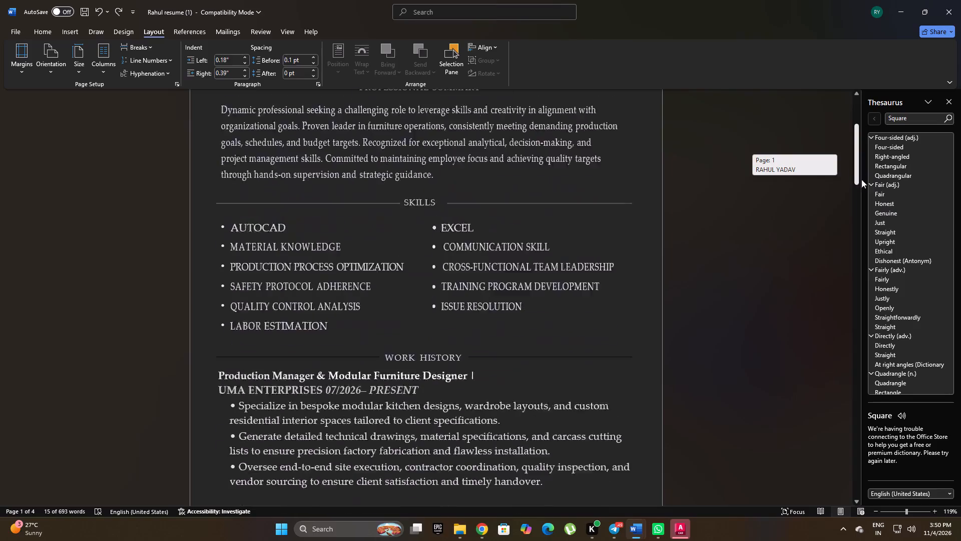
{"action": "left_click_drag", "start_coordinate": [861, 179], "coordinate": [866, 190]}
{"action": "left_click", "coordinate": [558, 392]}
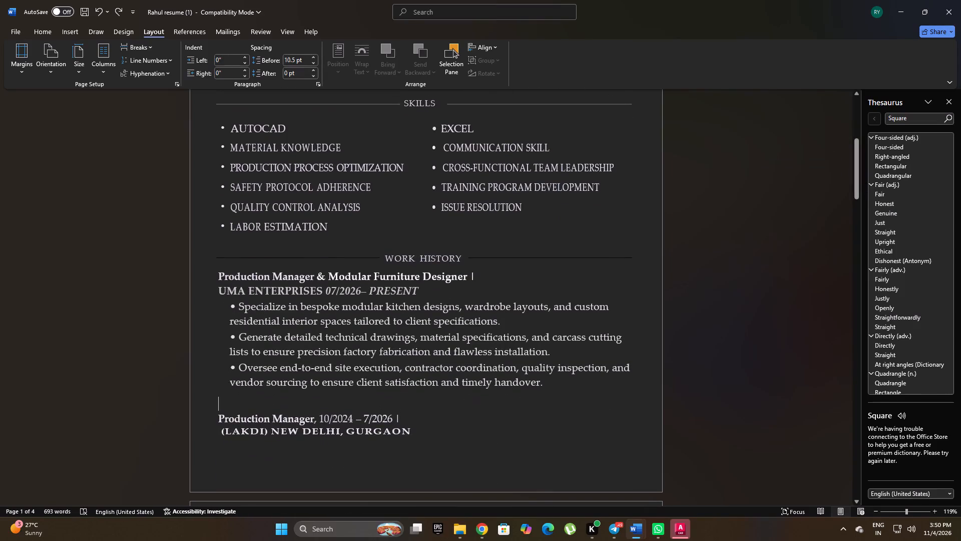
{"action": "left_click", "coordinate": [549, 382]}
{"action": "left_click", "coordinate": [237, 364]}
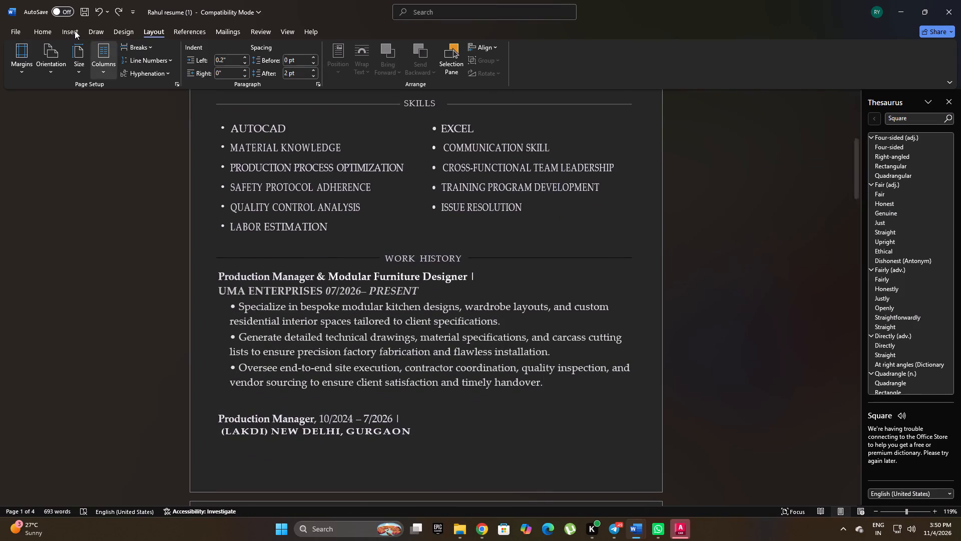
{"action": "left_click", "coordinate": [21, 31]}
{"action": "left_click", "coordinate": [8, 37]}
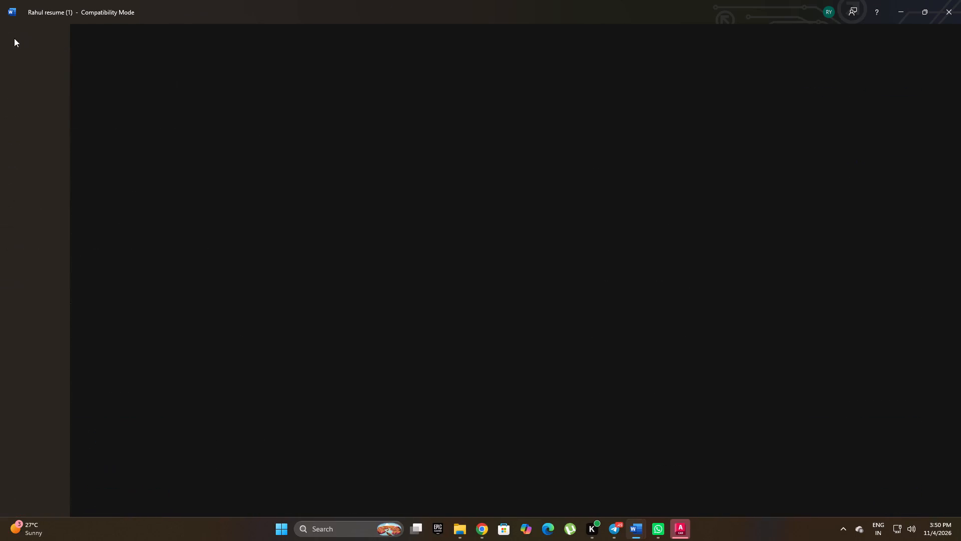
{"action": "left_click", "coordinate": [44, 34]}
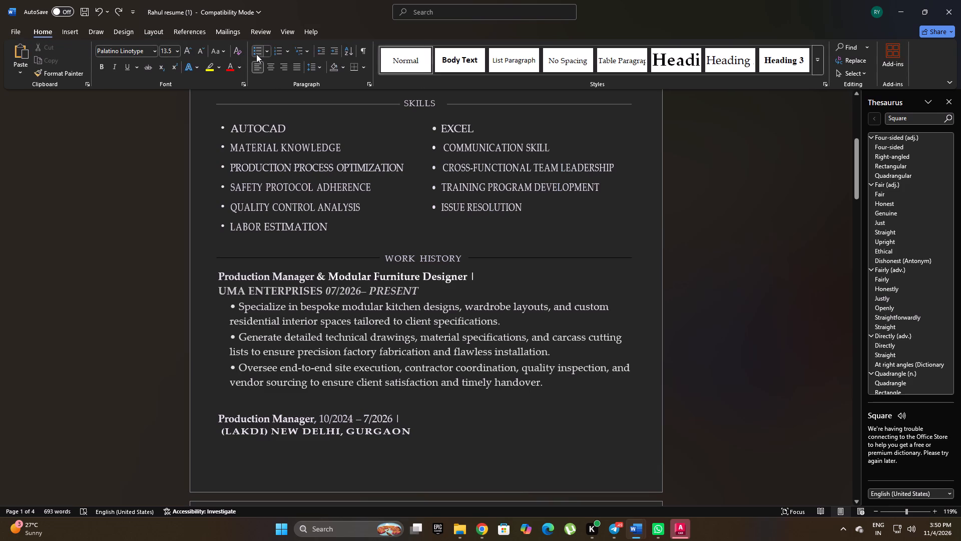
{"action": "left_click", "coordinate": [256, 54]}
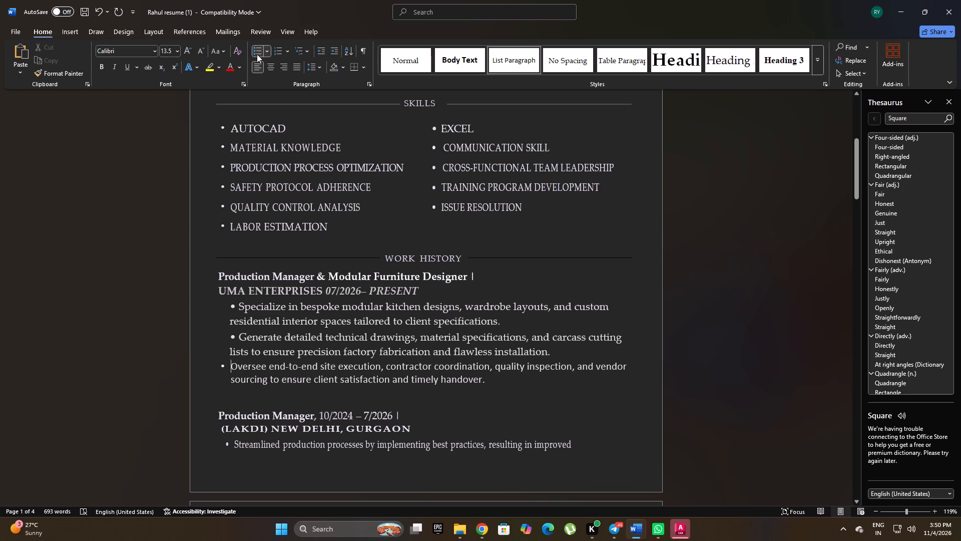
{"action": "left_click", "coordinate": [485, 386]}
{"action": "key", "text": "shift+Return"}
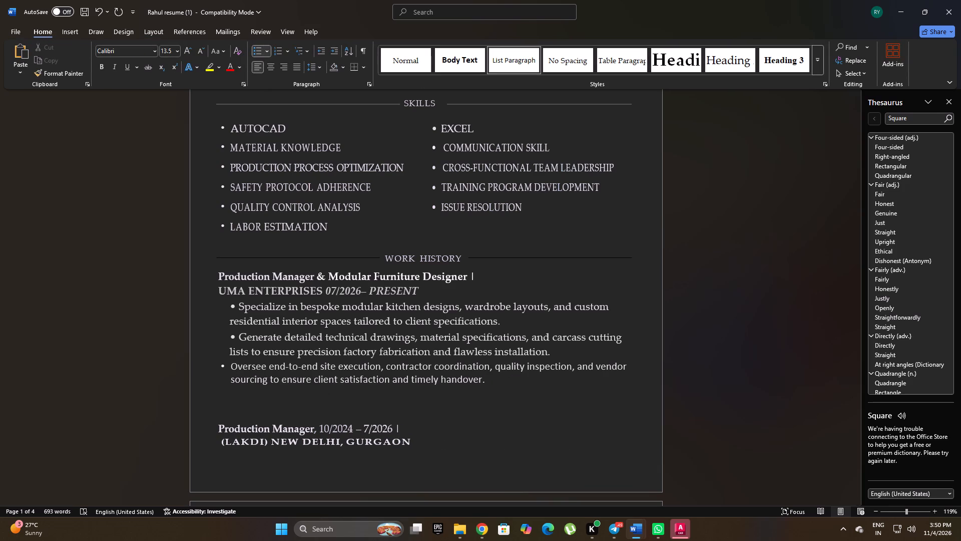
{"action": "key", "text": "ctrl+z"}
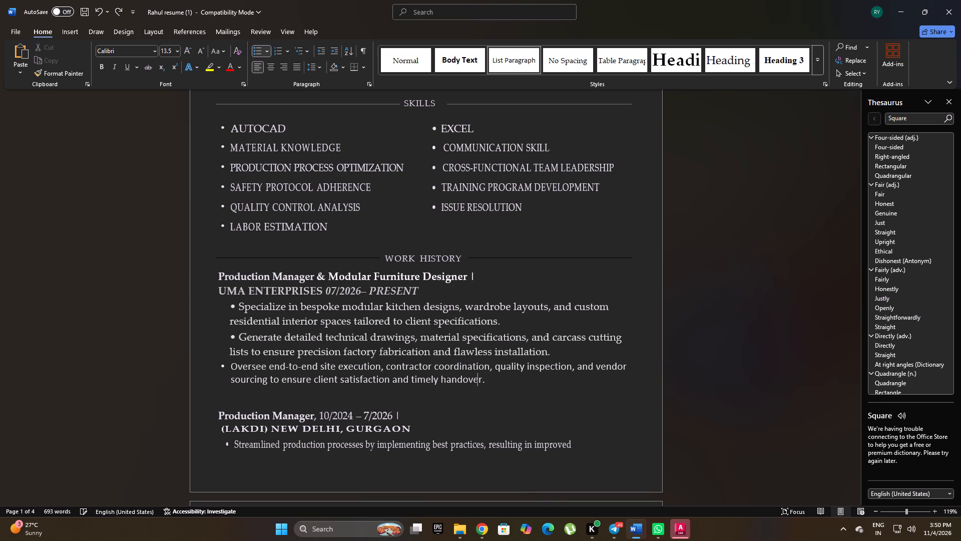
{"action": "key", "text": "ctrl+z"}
Paste the copied AutoCAD and SketchUp bullet on a new line after the "Oversee end-to-end site execution" text under UMA ENTERPRISES.
{"action": "left_click", "coordinate": [559, 386]}
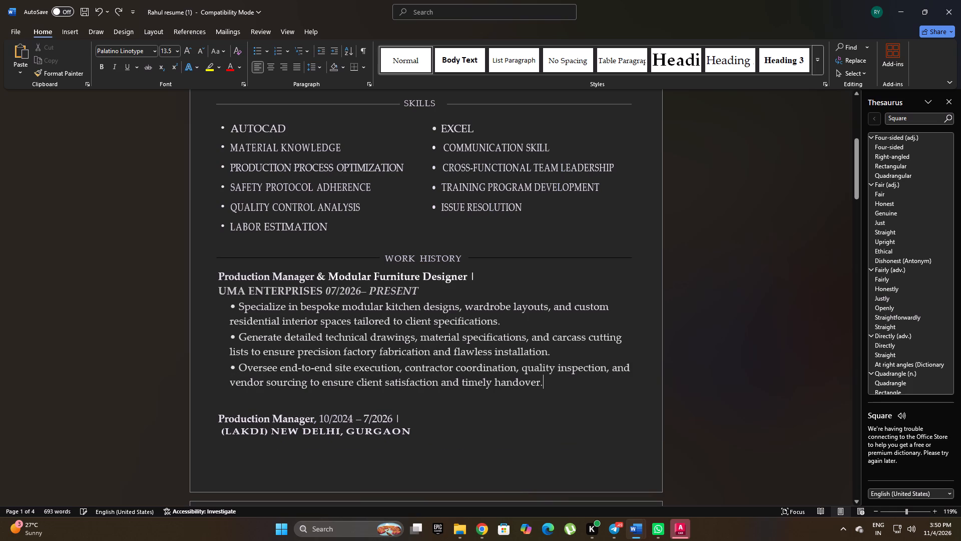
{"action": "key", "text": "shift+Return"}
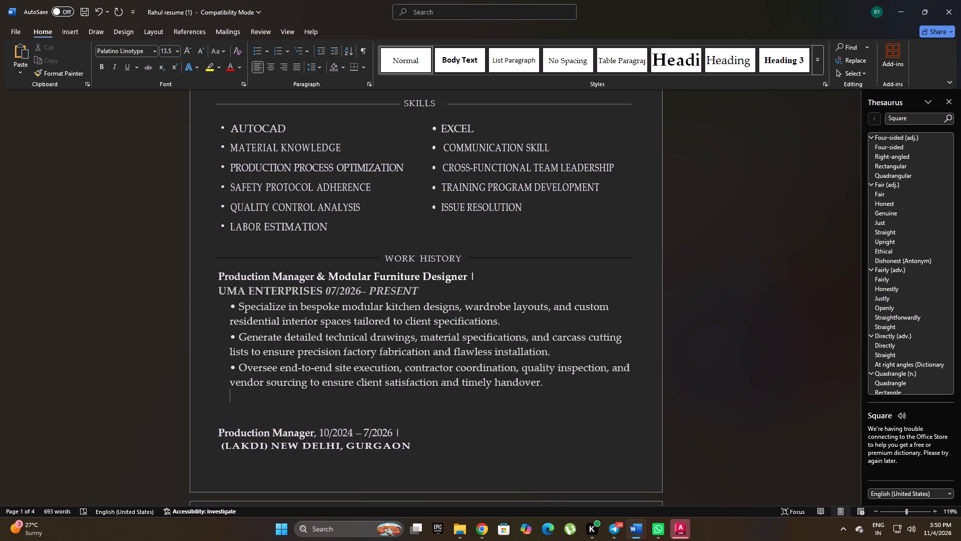
{"action": "key", "text": "ctrl+v"}
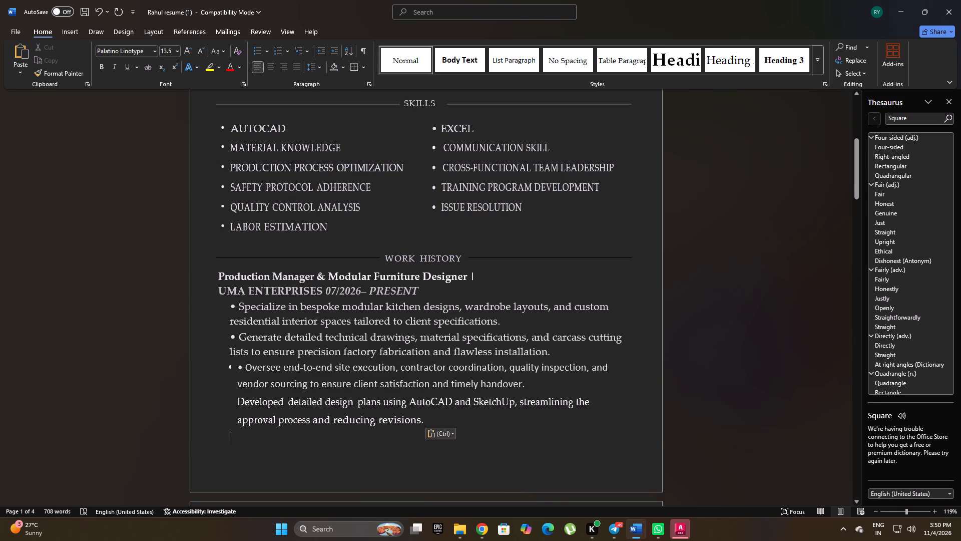
Remove the extra automatic list bullet in front of the "Oversee end-to-end site execution" paragraph, keeping its own bullet character.
{"action": "left_click", "coordinate": [234, 401]}
{"action": "left_click", "coordinate": [237, 367]}
{"action": "key", "text": "Left"}
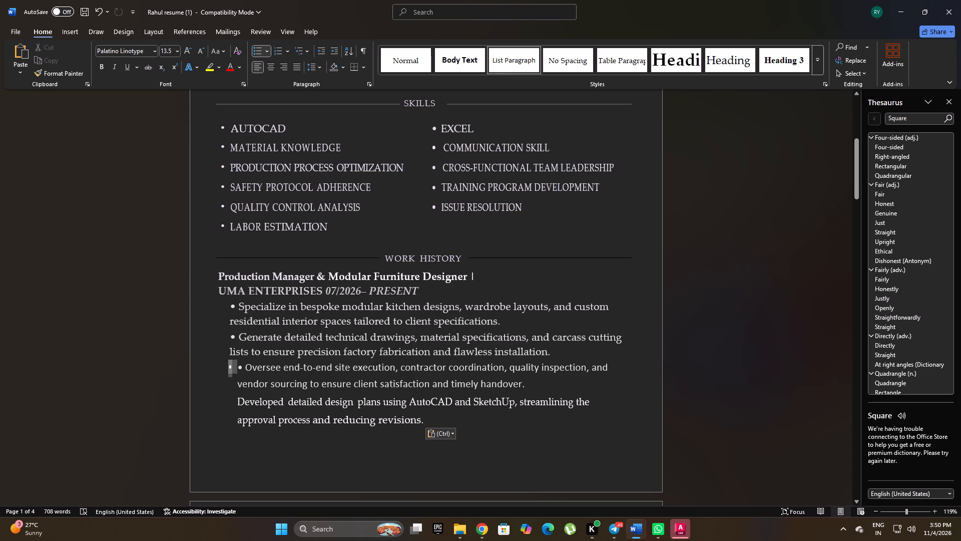
{"action": "key", "text": "Right"}
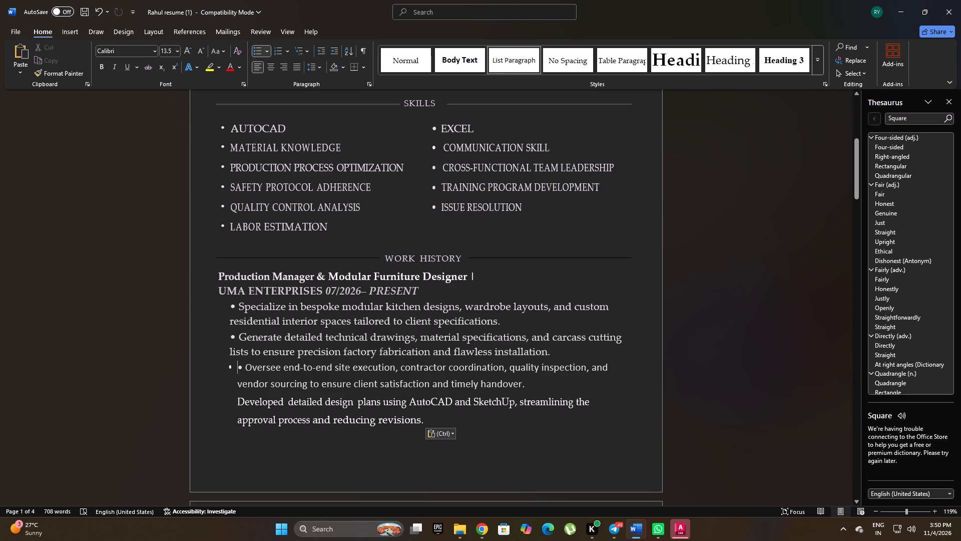
{"action": "key", "text": "Left"}
{"action": "key", "text": "BackSpace"}
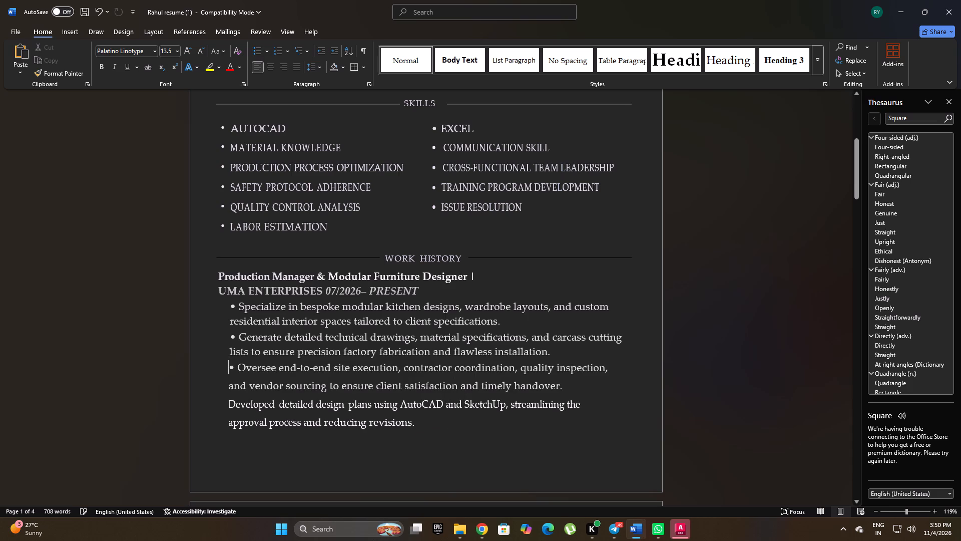
Copy the bullet character from the "Oversee" line to the start of "Developed detailed design plans", followed by a space.
{"action": "left_click", "coordinate": [224, 398]}
{"action": "left_click_drag", "start_coordinate": [235, 367], "coordinate": [233, 367]}
{"action": "left_click_drag", "start_coordinate": [233, 367], "coordinate": [226, 369]}
{"action": "key", "text": "ctrl+c"}
{"action": "left_click", "coordinate": [224, 400]}
{"action": "key", "text": "ctrl+v"}
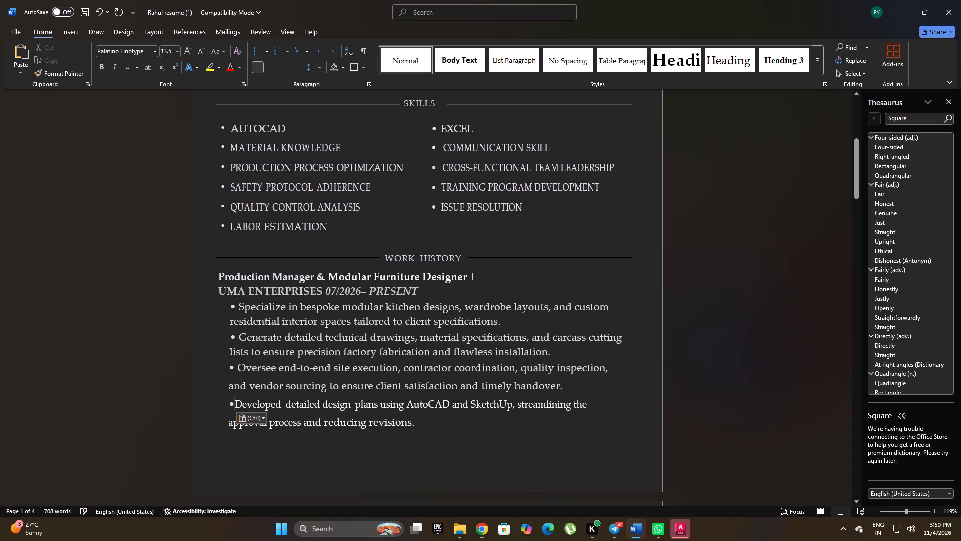
{"action": "key", "text": "space"}
{"action": "left_click", "coordinate": [293, 465]}
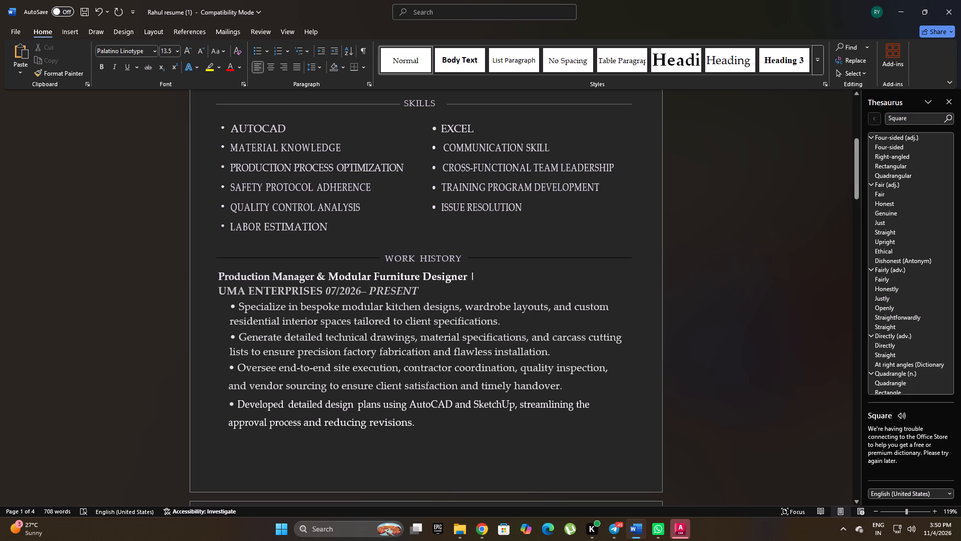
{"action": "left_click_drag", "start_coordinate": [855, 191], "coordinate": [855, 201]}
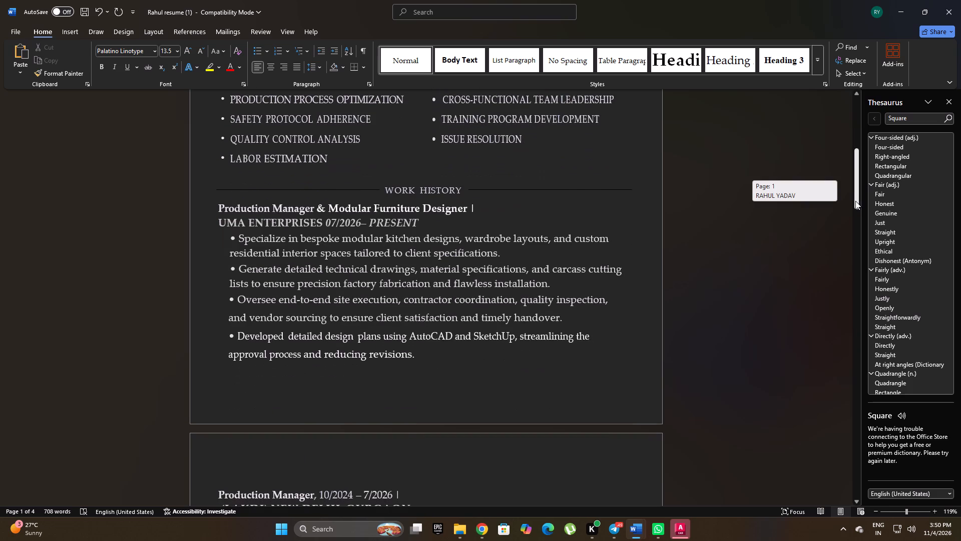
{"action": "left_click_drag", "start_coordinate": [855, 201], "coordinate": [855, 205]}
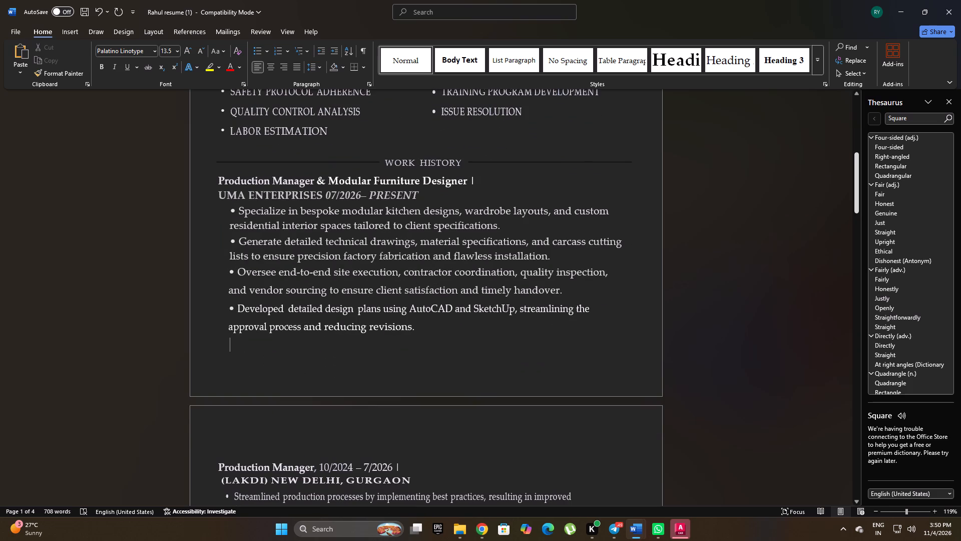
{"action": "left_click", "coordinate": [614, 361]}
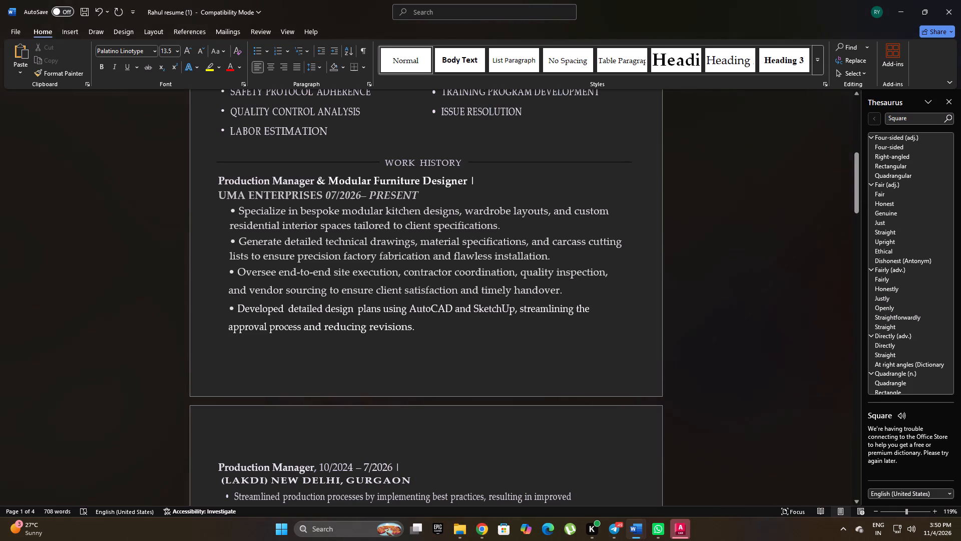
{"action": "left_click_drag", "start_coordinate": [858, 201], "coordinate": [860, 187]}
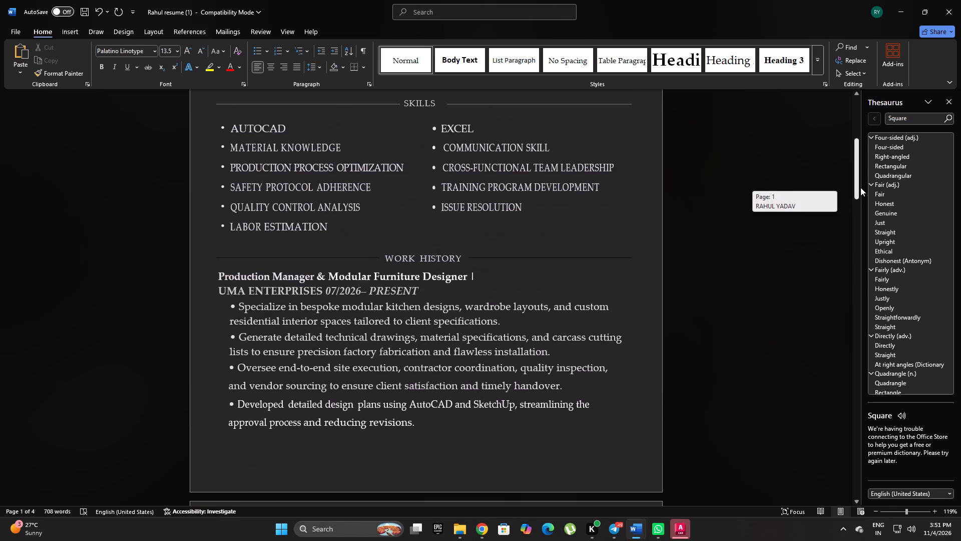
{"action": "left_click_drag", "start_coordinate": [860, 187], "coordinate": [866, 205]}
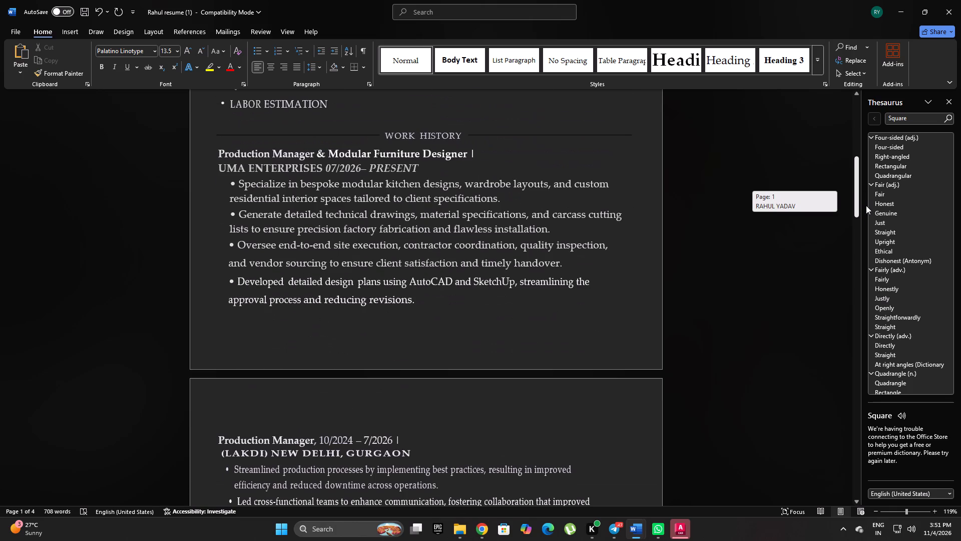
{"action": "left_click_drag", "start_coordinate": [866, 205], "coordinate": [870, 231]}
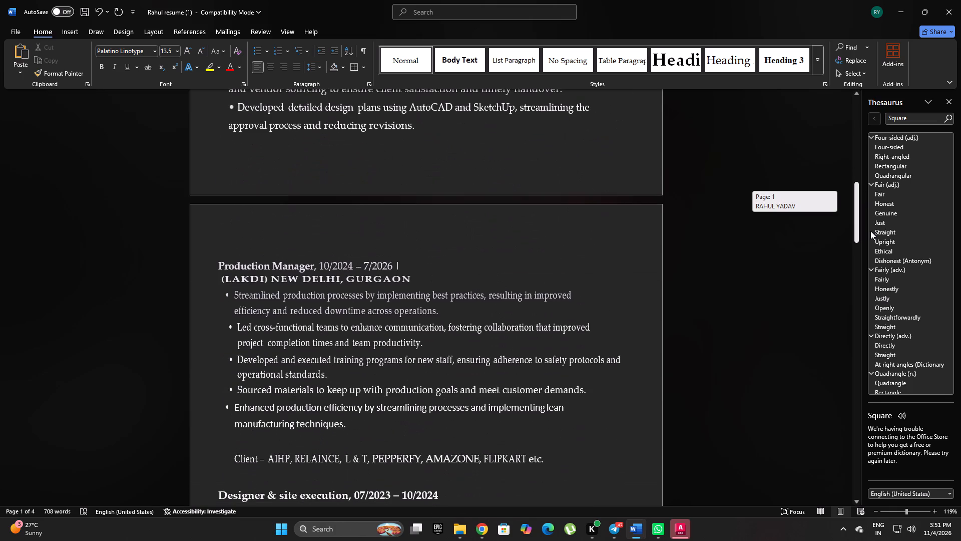
Remove the paragraph break and blank line above "Production Manager, 10/2024 – 7/2026" and put a line break after the AutoCAD and SketchUp bullet instead.
{"action": "left_click_drag", "start_coordinate": [870, 231], "coordinate": [871, 223]}
{"action": "left_click", "coordinate": [420, 280]}
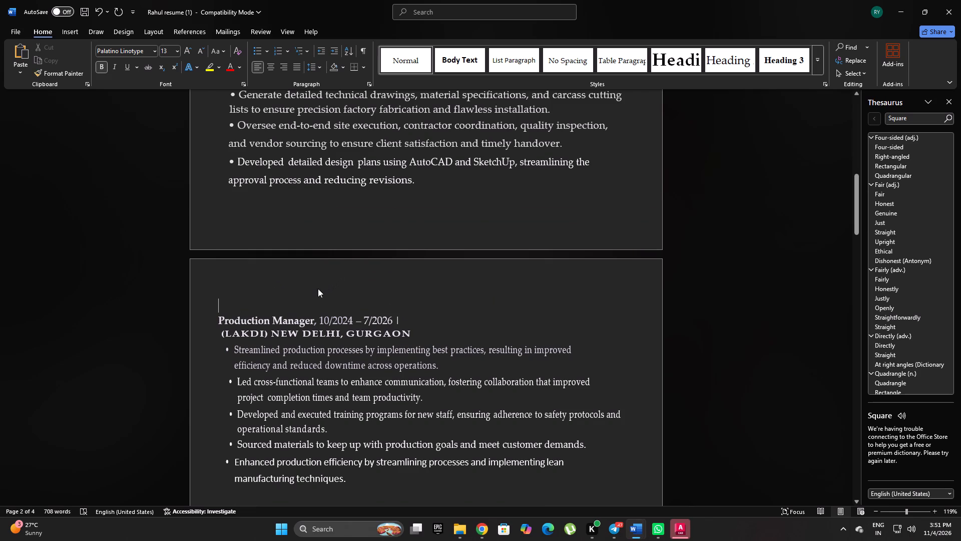
{"action": "key", "text": "BackSpace"}
{"action": "key", "text": "BackSpace"}
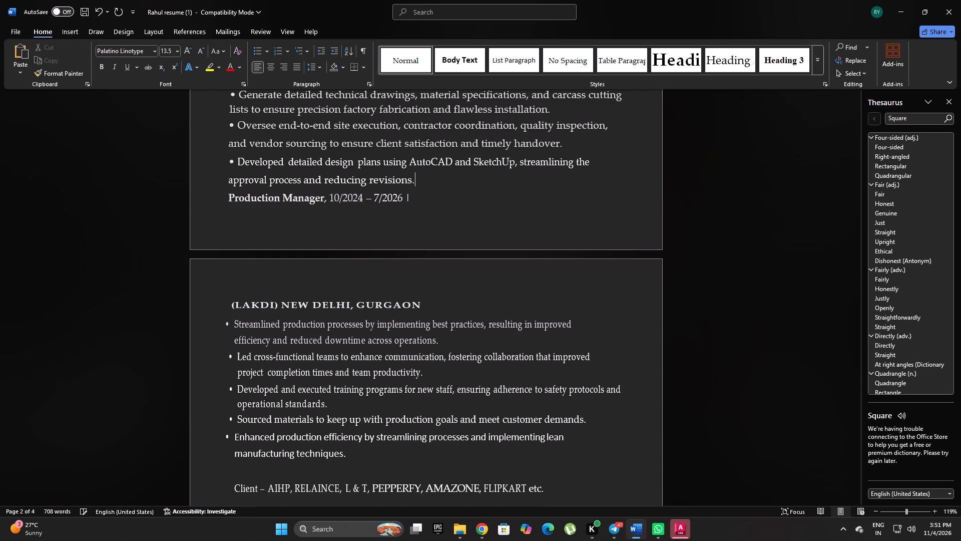
{"action": "key", "text": "shift+Return"}
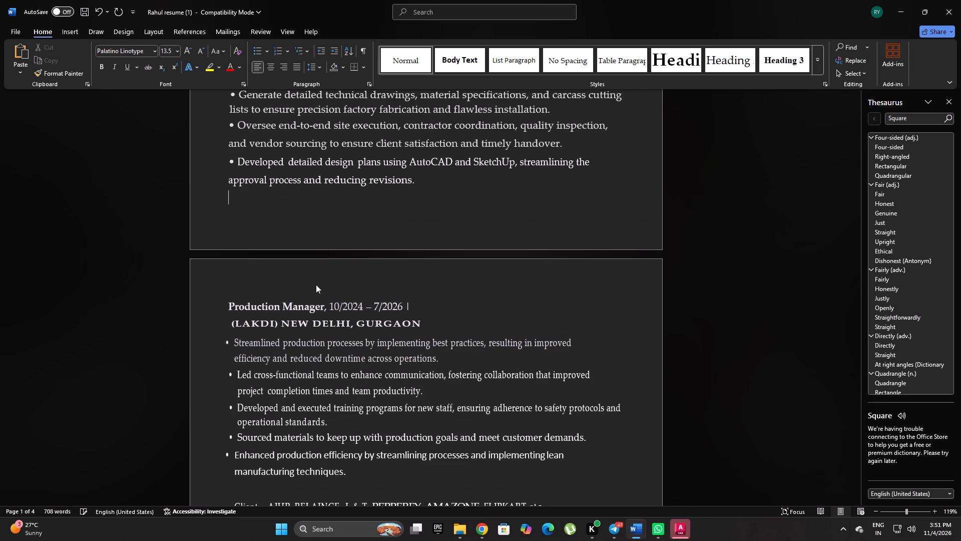
{"action": "left_click", "coordinate": [342, 278]}
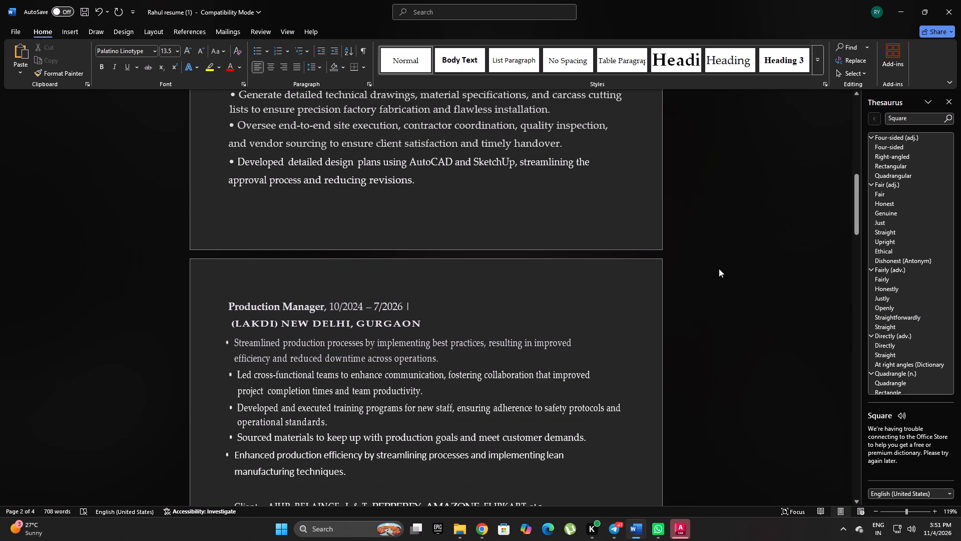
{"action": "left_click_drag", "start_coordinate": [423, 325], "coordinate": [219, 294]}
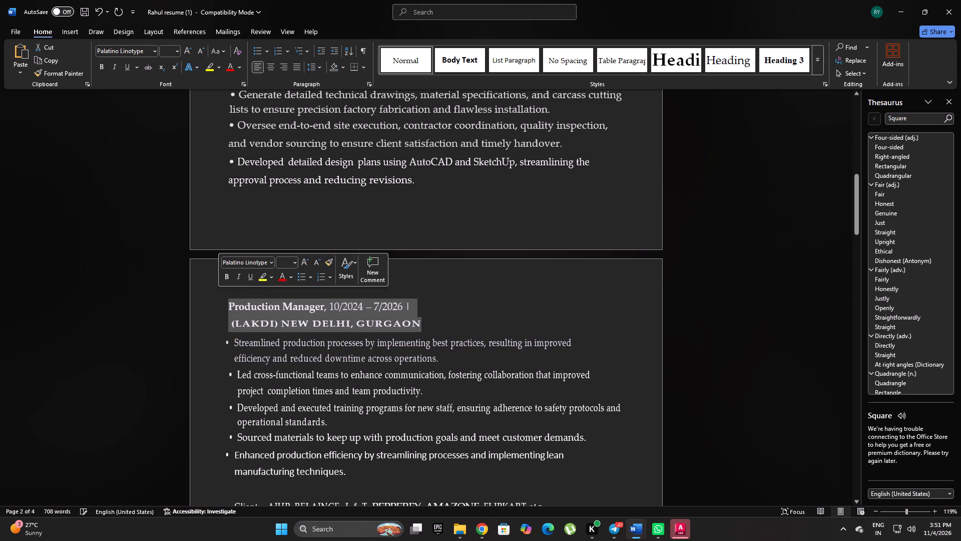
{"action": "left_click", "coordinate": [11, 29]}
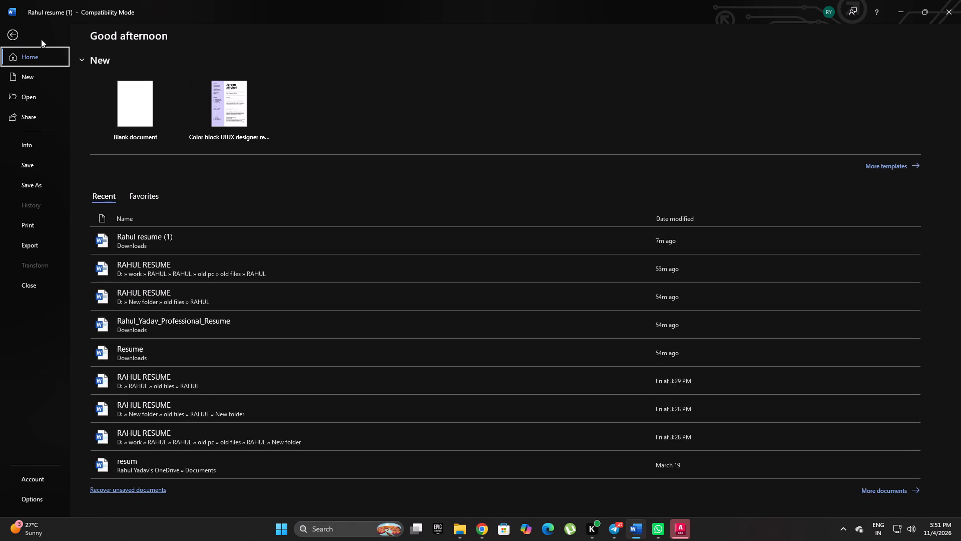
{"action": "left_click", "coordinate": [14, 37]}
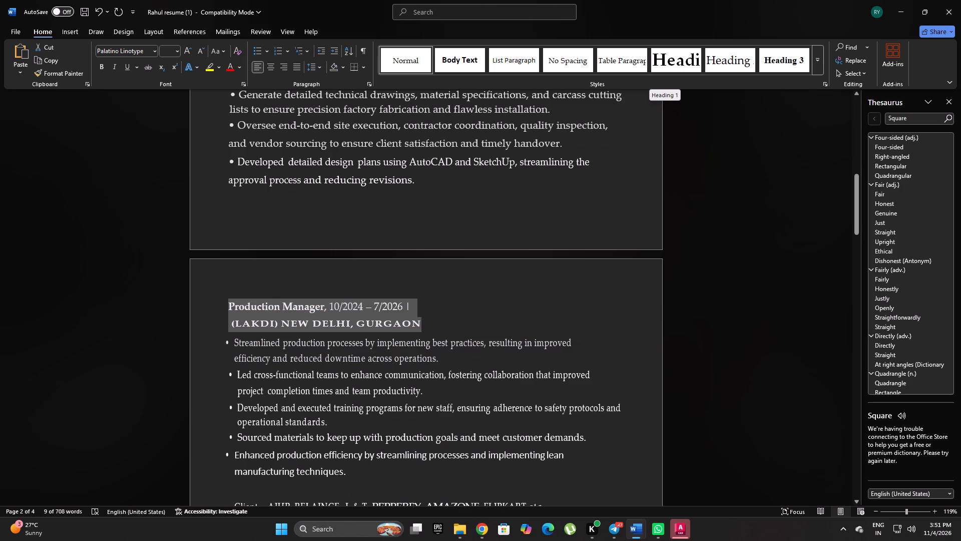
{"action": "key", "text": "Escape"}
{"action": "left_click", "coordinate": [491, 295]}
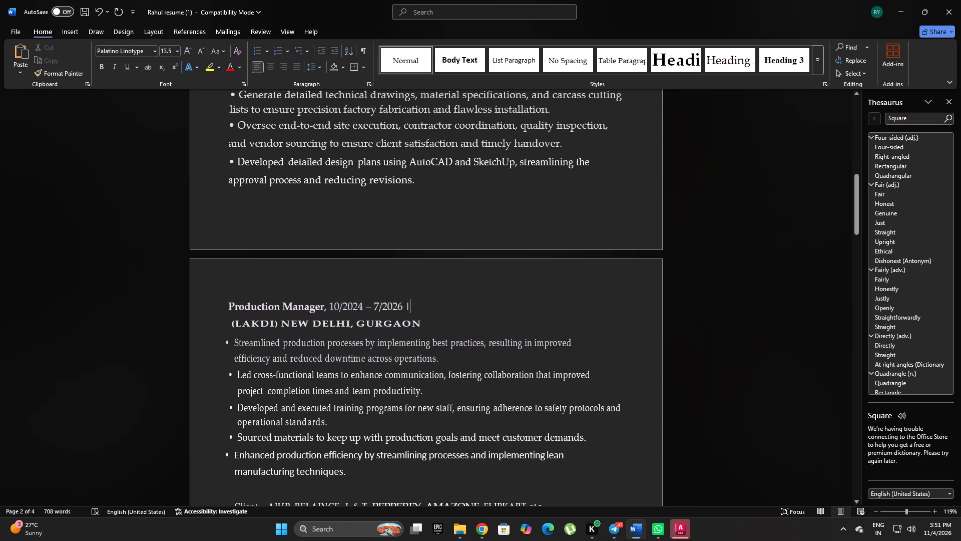
Apply the Heading 3 style to the "Production Manager, 10/2024 – 7/2026" and "(LAKDI) NEW DELHI, GURGAON" lines.
{"action": "left_click_drag", "start_coordinate": [222, 303], "coordinate": [437, 322]}
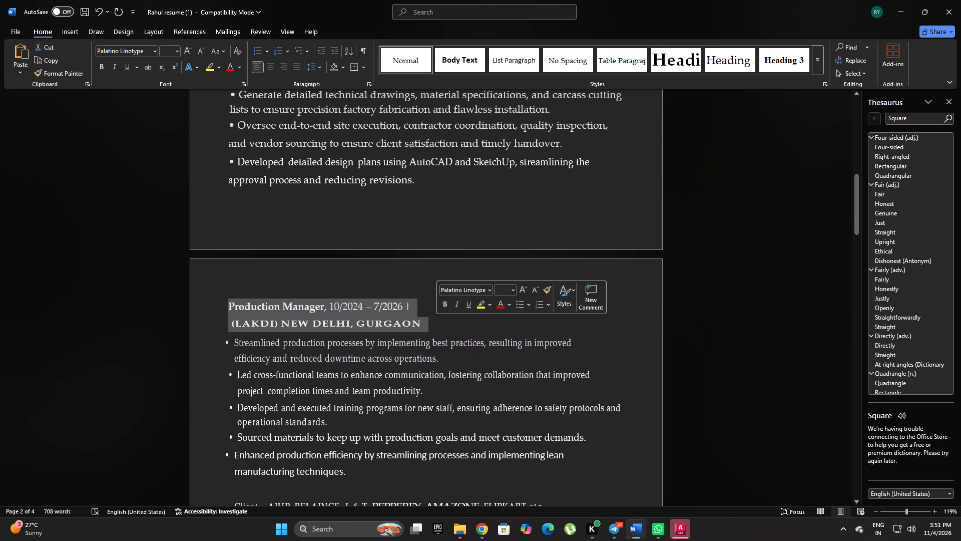
{"action": "left_click", "coordinate": [784, 66]}
{"action": "left_click", "coordinate": [785, 66]}
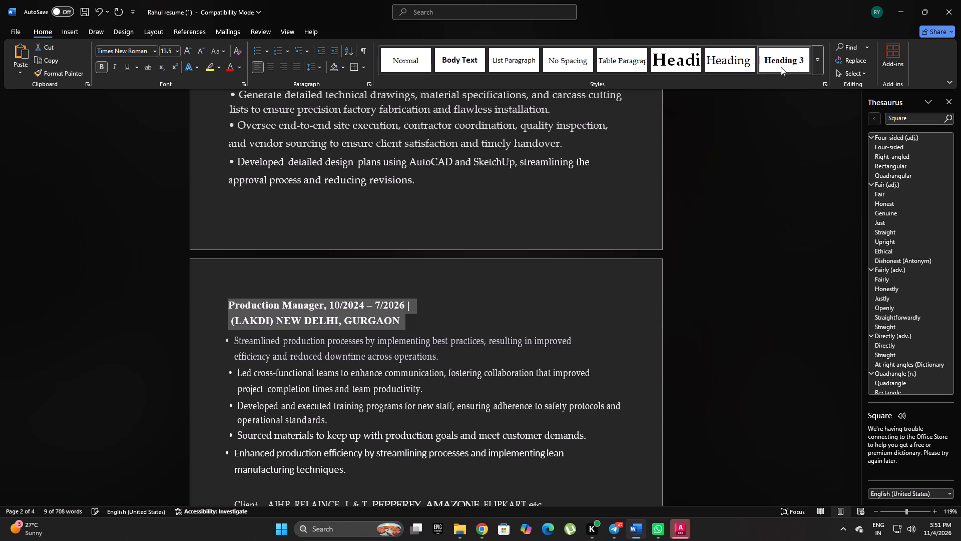
{"action": "left_click", "coordinate": [779, 61]}
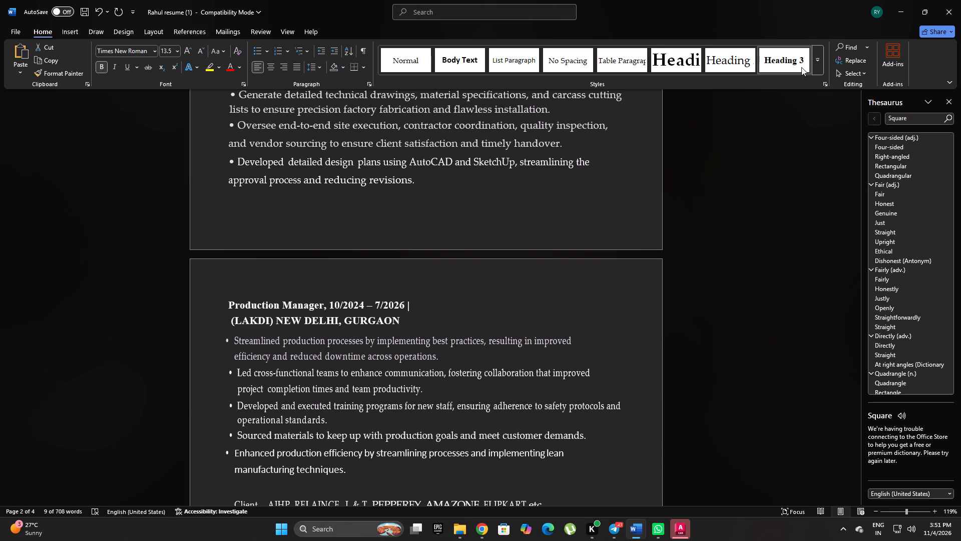
{"action": "left_click", "coordinate": [801, 67]}
{"action": "left_click", "coordinate": [252, 64]}
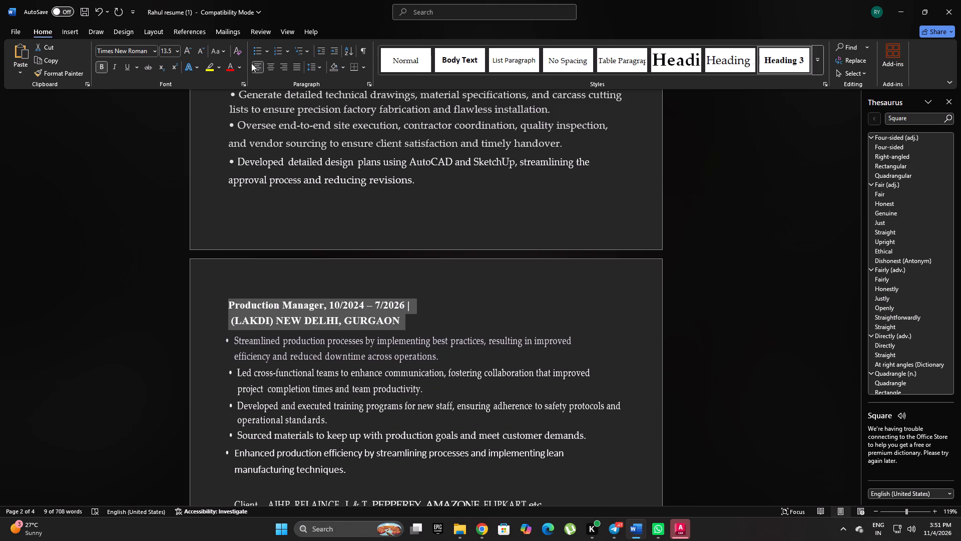
{"action": "left_click", "coordinate": [485, 285]}
{"action": "left_click", "coordinate": [207, 303]}
{"action": "double_click", "coordinate": [218, 303]}
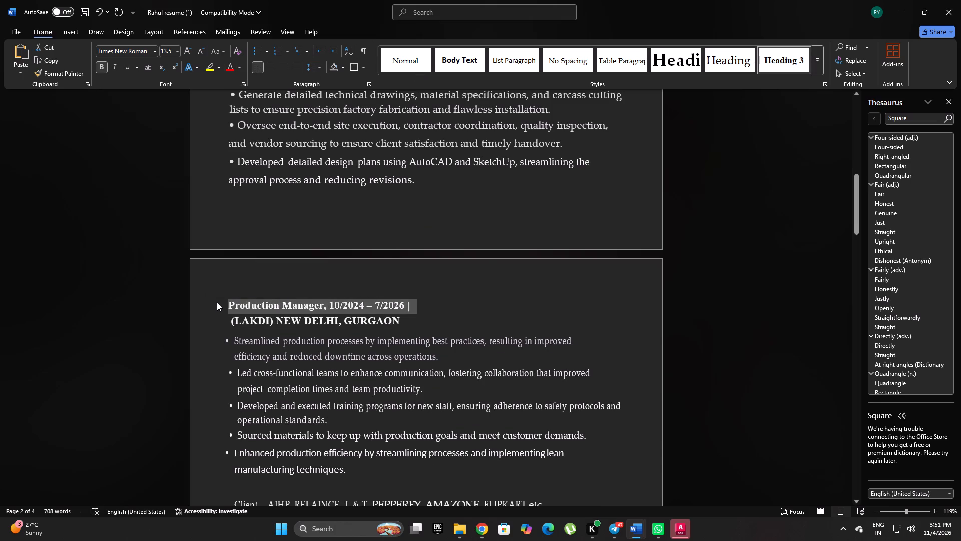
{"action": "left_click", "coordinate": [217, 302]}
{"action": "left_click", "coordinate": [510, 319]}
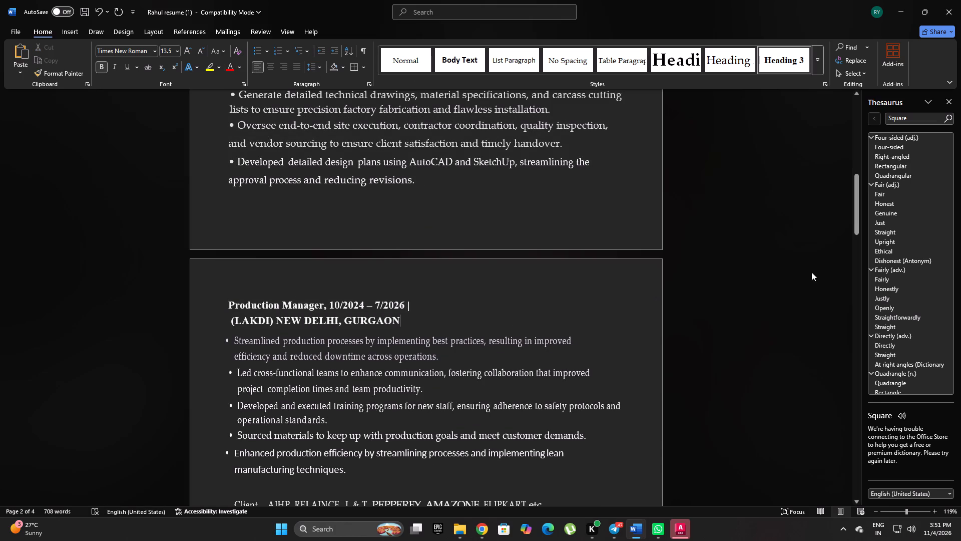
Review the layout and page breaks from the skills list through the UMA ENTERPRISES, LAKDI and RAMA INTERIOR job entries.
{"action": "left_click_drag", "start_coordinate": [854, 213], "coordinate": [857, 198]}
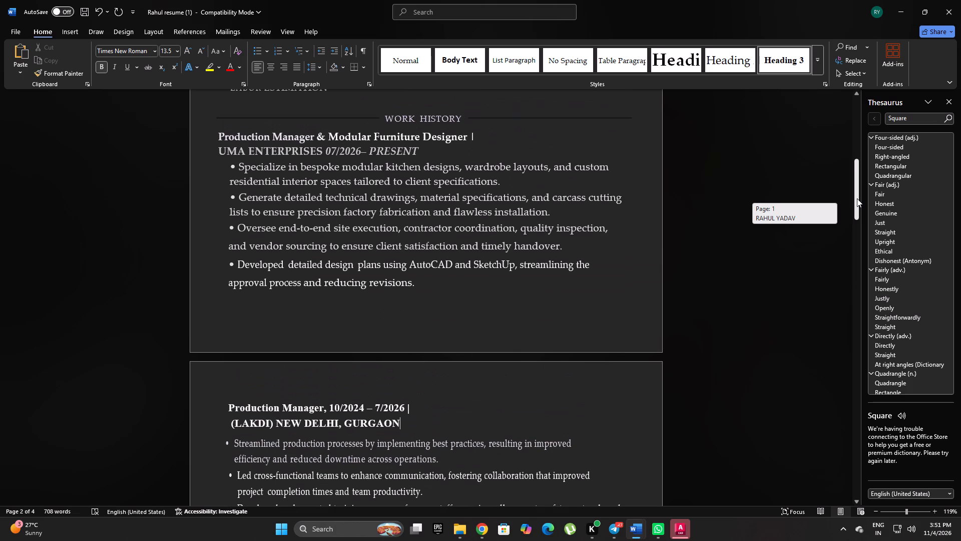
{"action": "left_click_drag", "start_coordinate": [857, 198], "coordinate": [857, 198]}
{"action": "left_click_drag", "start_coordinate": [853, 194], "coordinate": [861, 160]}
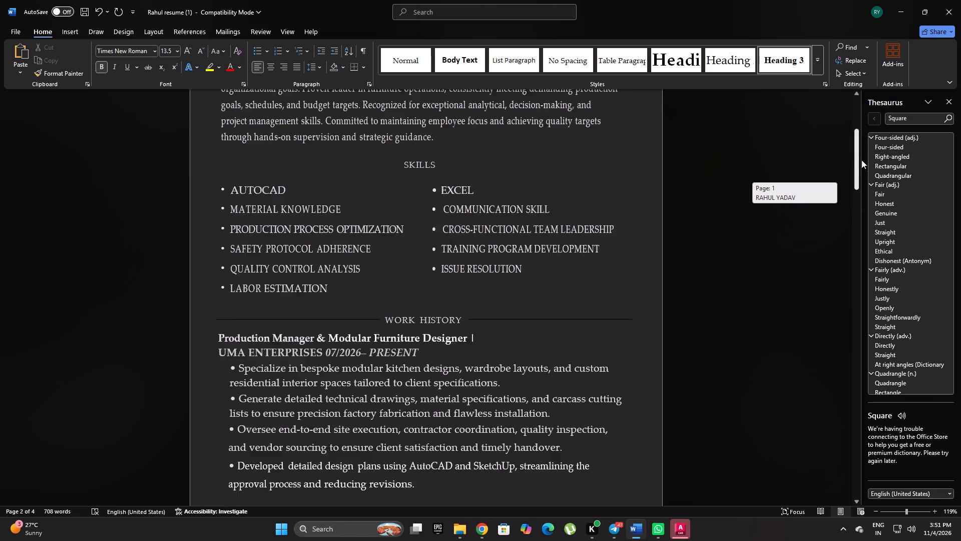
{"action": "left_click_drag", "start_coordinate": [861, 160], "coordinate": [870, 223]}
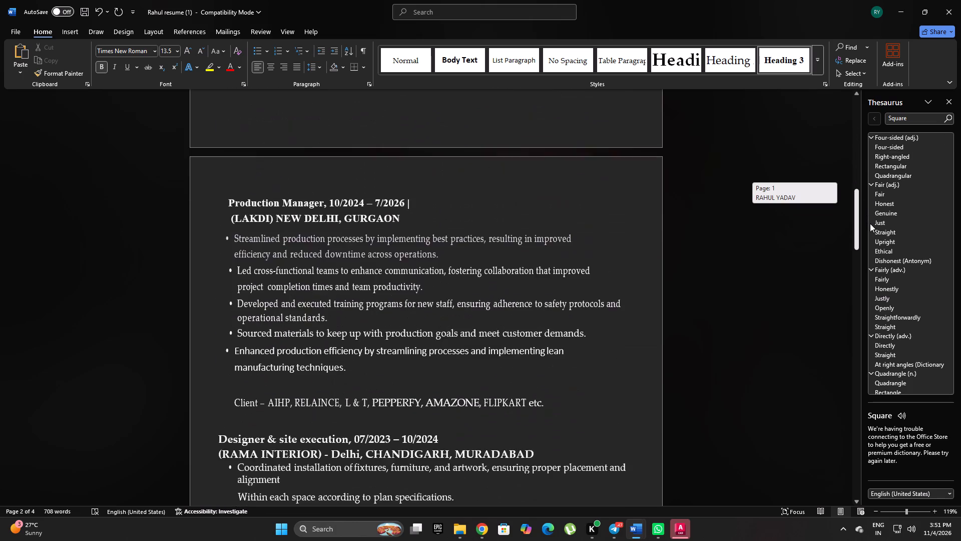
{"action": "left_click_drag", "start_coordinate": [870, 223], "coordinate": [871, 200]}
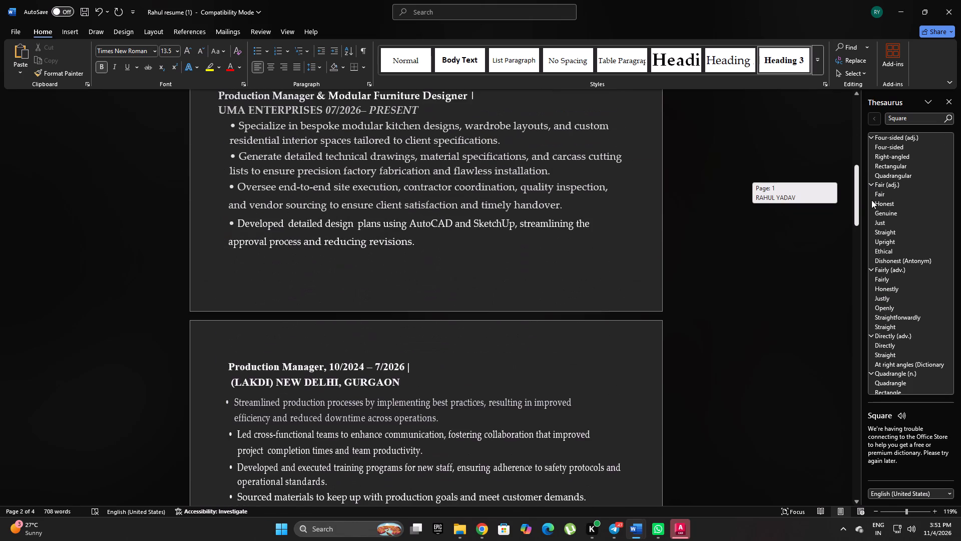
{"action": "left_click_drag", "start_coordinate": [871, 200], "coordinate": [875, 225]}
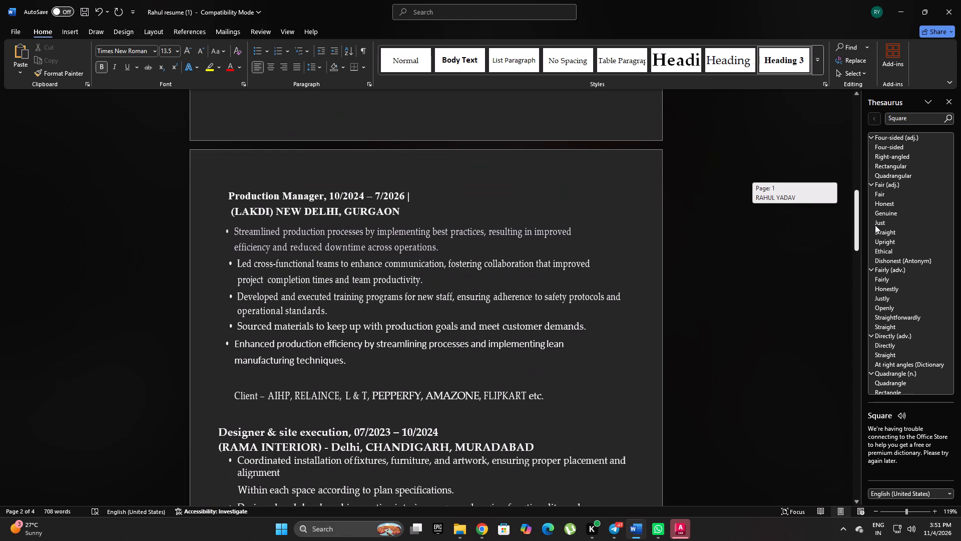
{"action": "left_click_drag", "start_coordinate": [875, 225], "coordinate": [878, 249]}
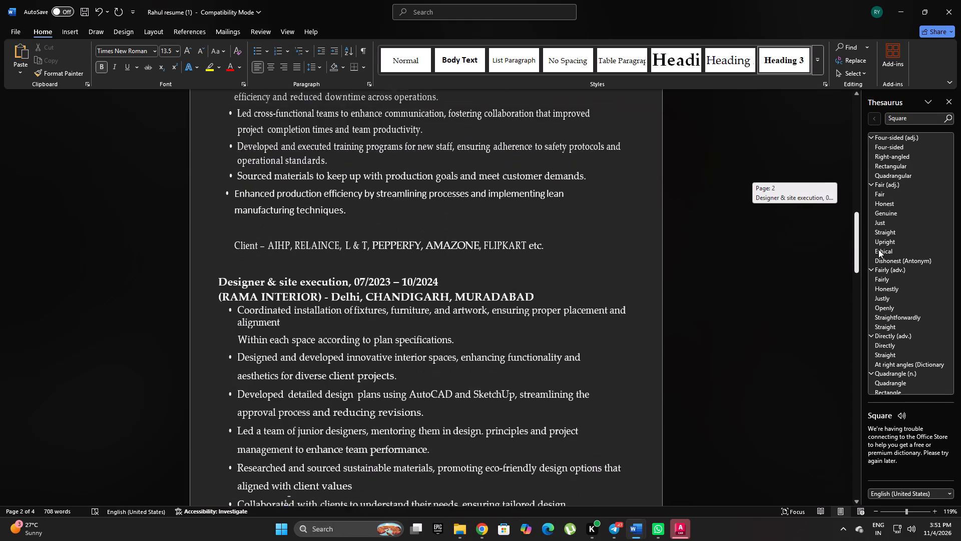
{"action": "left_click_drag", "start_coordinate": [878, 249], "coordinate": [880, 289]}
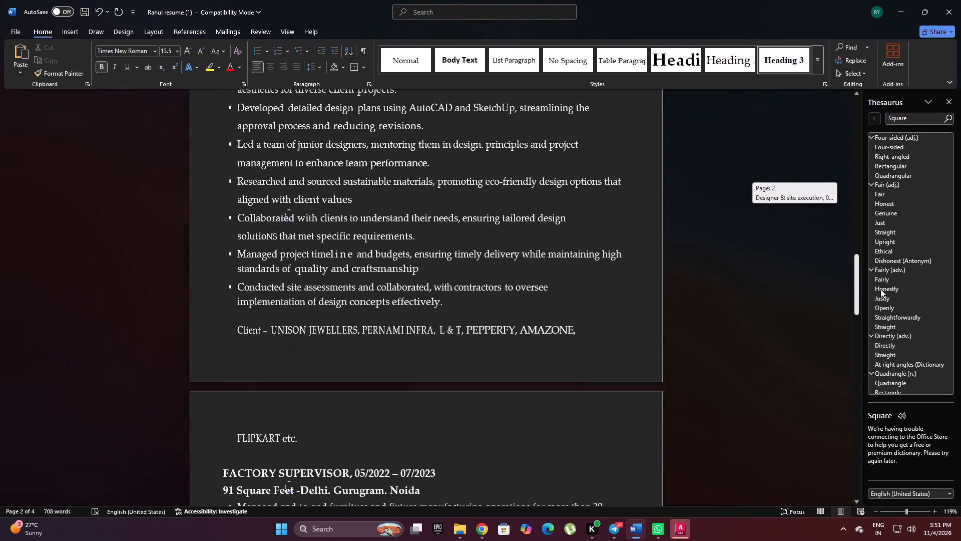
{"action": "left_click_drag", "start_coordinate": [880, 289], "coordinate": [880, 261]}
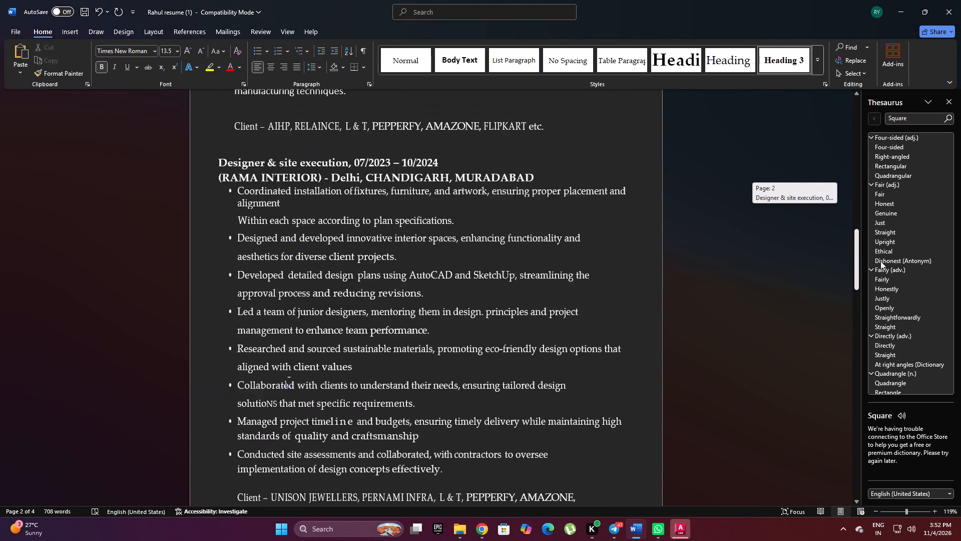
{"action": "left_click_drag", "start_coordinate": [880, 261], "coordinate": [881, 268]}
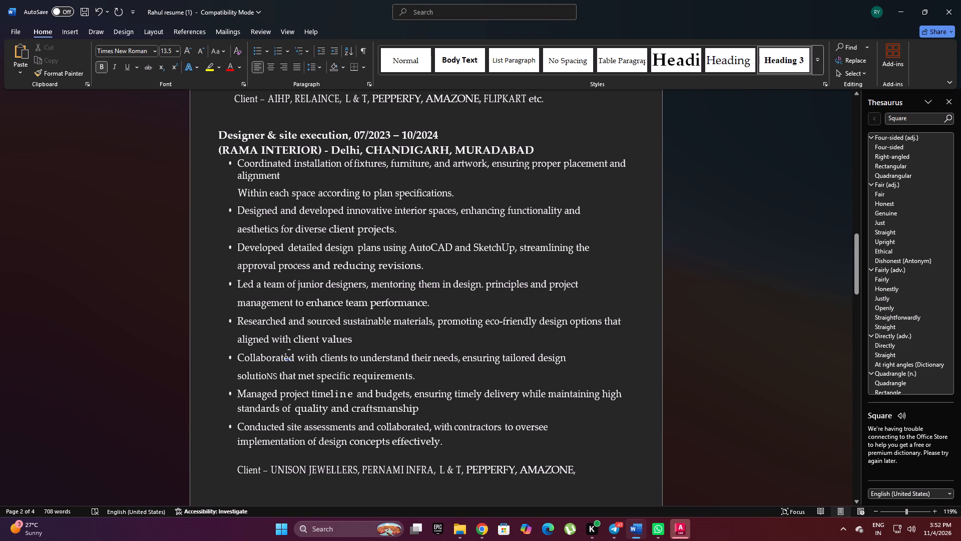
{"action": "left_click_drag", "start_coordinate": [855, 265], "coordinate": [856, 257]}
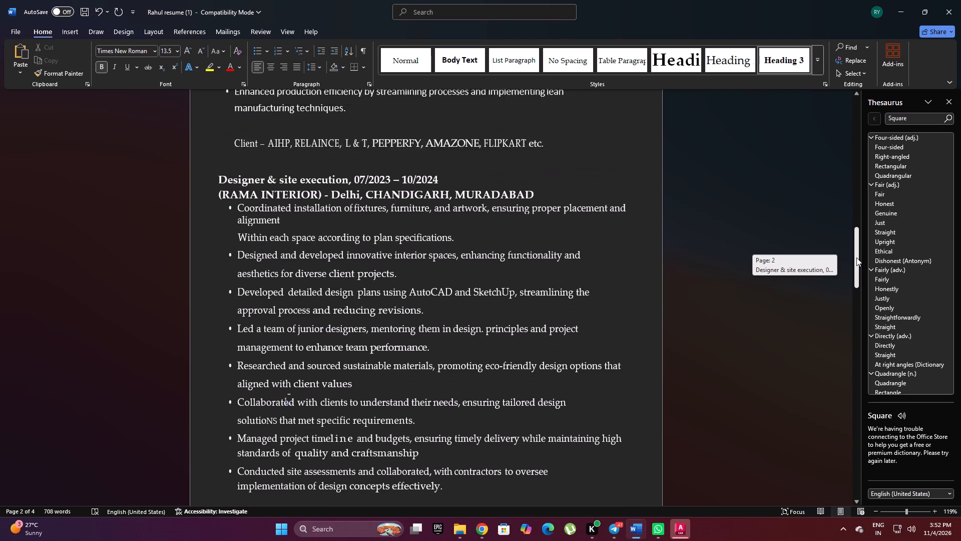
{"action": "left_click_drag", "start_coordinate": [856, 257], "coordinate": [867, 198]}
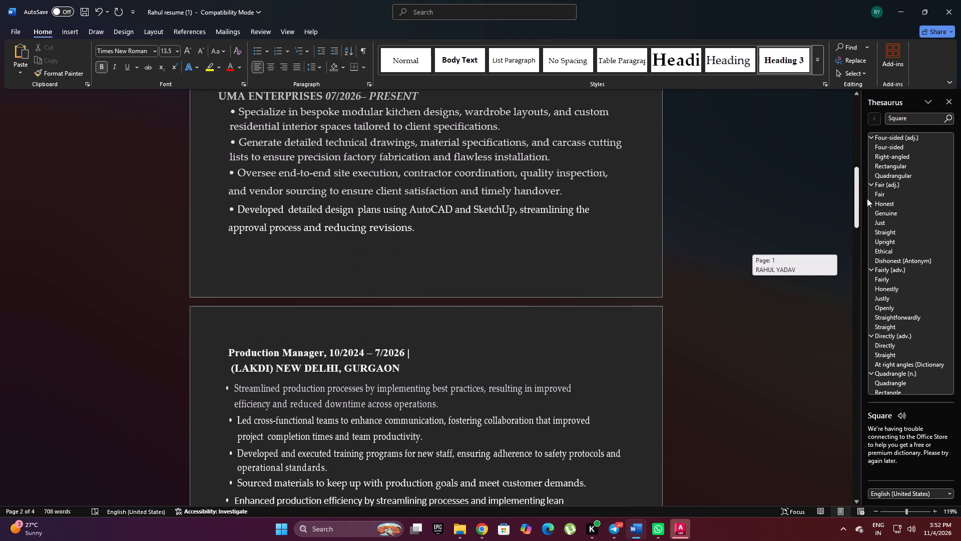
{"action": "left_click_drag", "start_coordinate": [867, 198], "coordinate": [880, 261]}
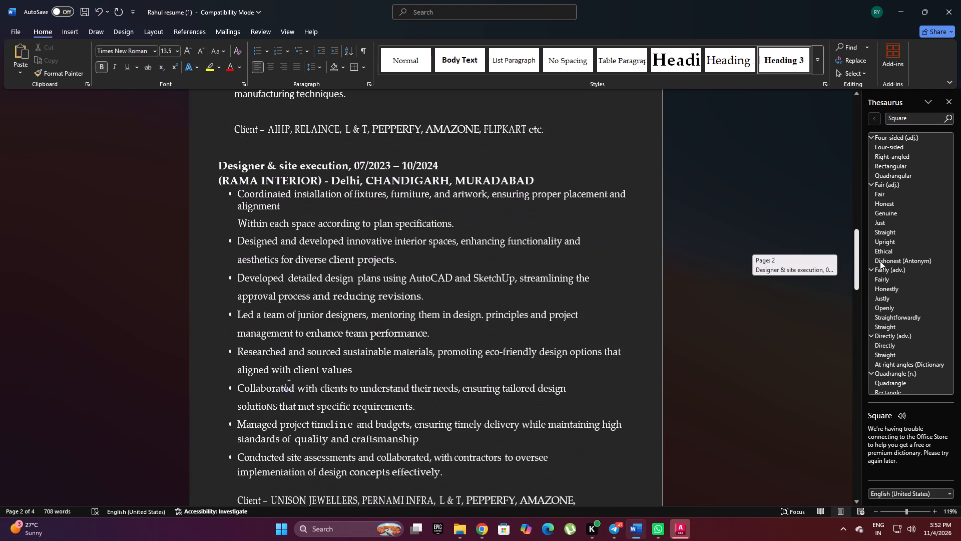
{"action": "left_click_drag", "start_coordinate": [880, 261], "coordinate": [881, 268]}
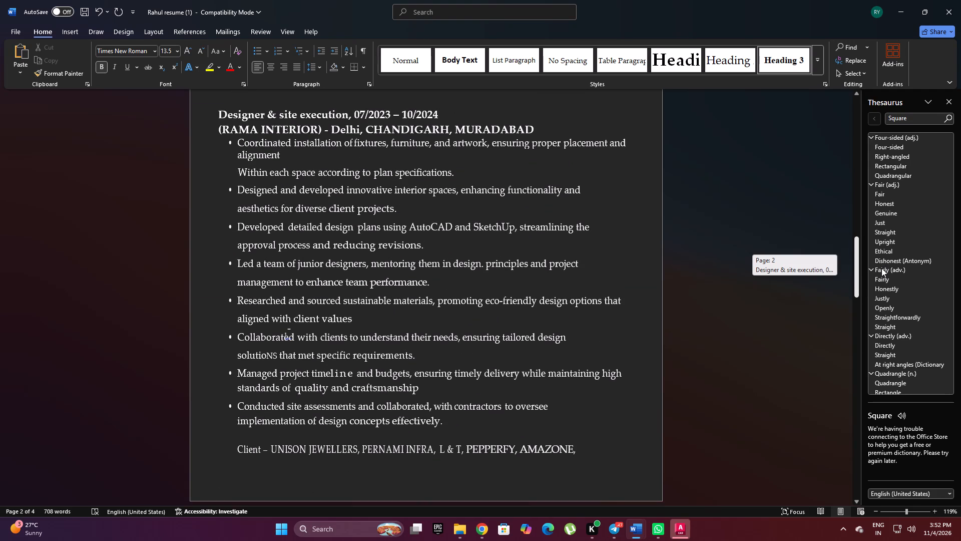
Delete "FLIPKART etc." from the end of the RAMA INTERIOR client list, along with the leftover line above the FACTORY SUPERVISOR heading.
{"action": "left_click_drag", "start_coordinate": [881, 268], "coordinate": [884, 285]}
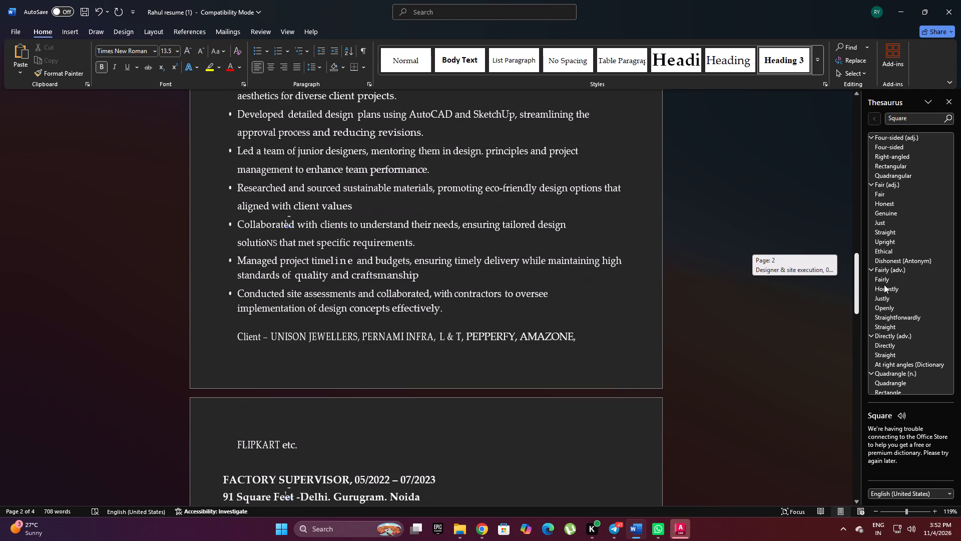
{"action": "left_click_drag", "start_coordinate": [884, 285], "coordinate": [884, 287]}
{"action": "left_click_drag", "start_coordinate": [884, 287], "coordinate": [884, 294]}
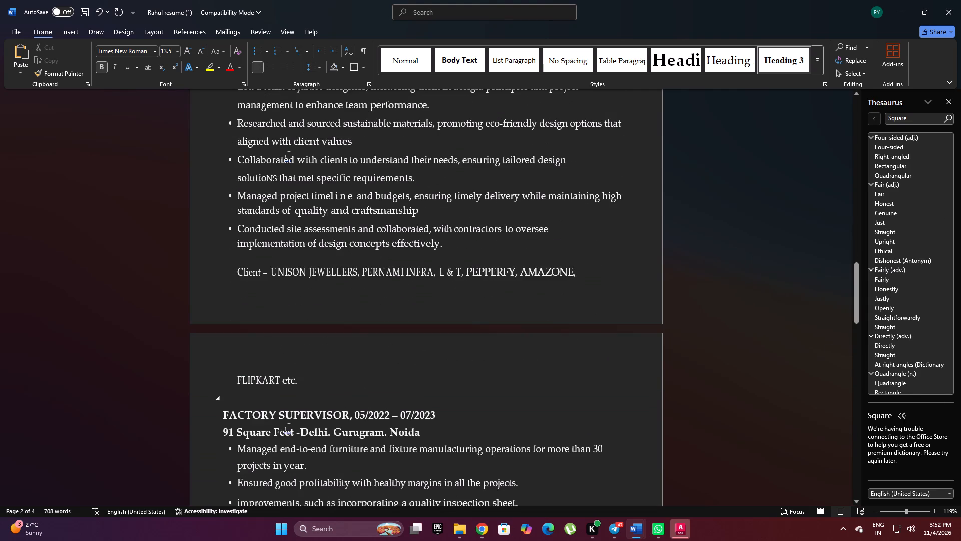
{"action": "left_click_drag", "start_coordinate": [299, 380], "coordinate": [211, 380]}
{"action": "key", "text": "BackSpace"}
{"action": "key", "text": "BackSpace"}
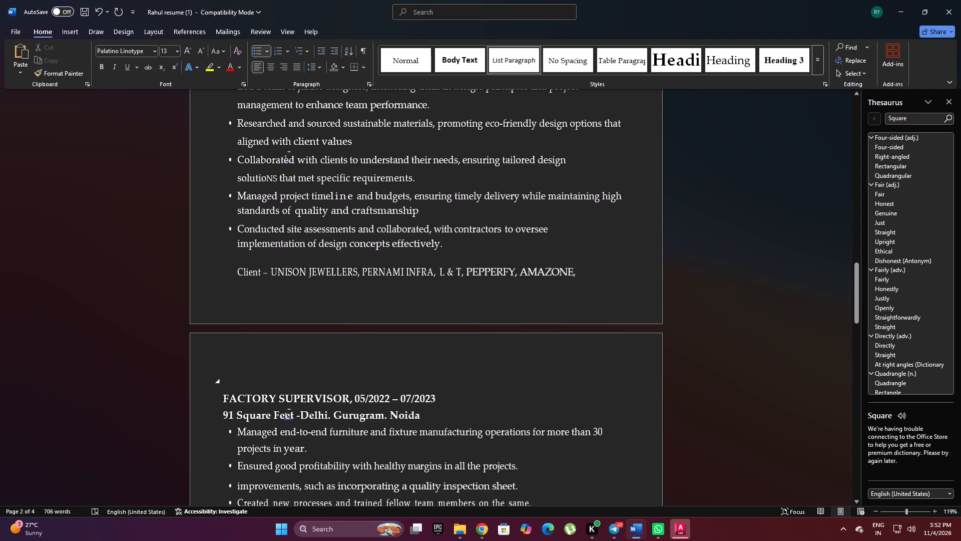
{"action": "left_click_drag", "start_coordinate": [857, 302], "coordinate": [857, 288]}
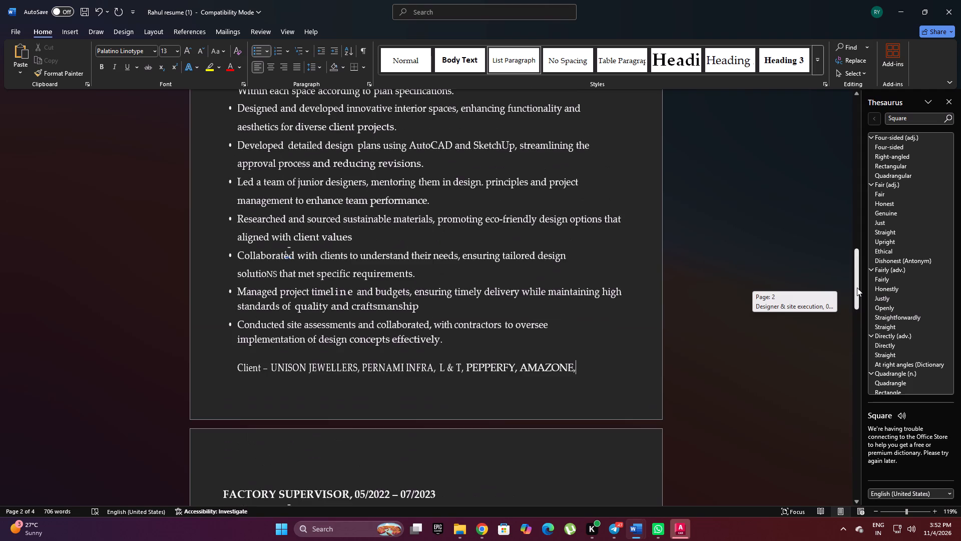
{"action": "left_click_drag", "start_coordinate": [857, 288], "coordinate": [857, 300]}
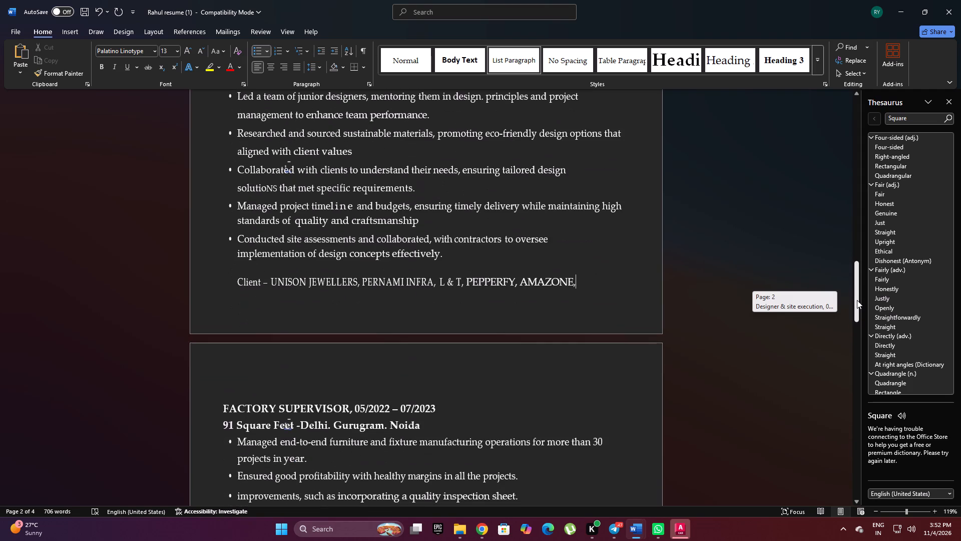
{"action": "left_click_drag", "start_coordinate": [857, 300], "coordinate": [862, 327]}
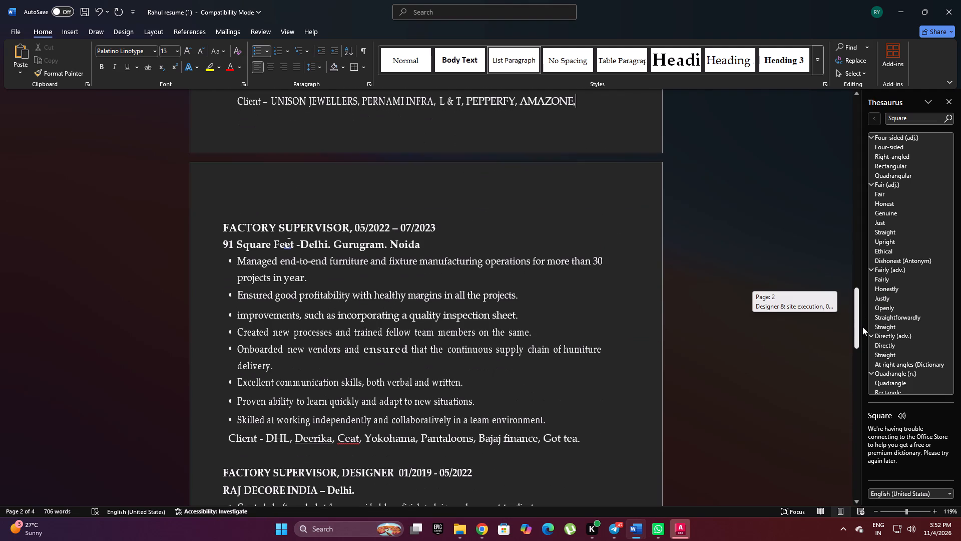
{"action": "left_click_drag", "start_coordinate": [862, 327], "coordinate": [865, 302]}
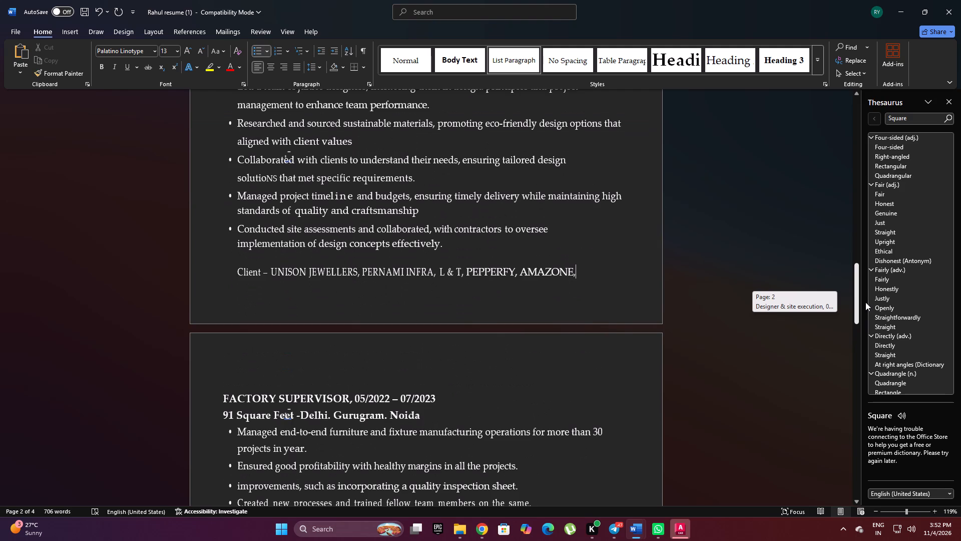
Review the layout and page breaks from the 91 Square Feet FACTORY SUPERVISOR entry through the EDUCATION and PROFILE sections.
{"action": "left_click_drag", "start_coordinate": [865, 302], "coordinate": [869, 313]}
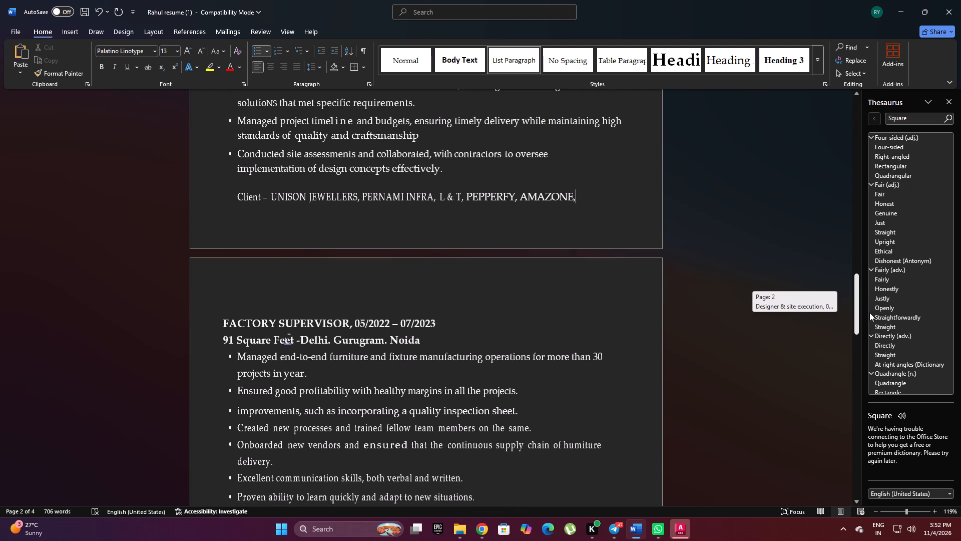
{"action": "left_click_drag", "start_coordinate": [869, 313], "coordinate": [878, 344]}
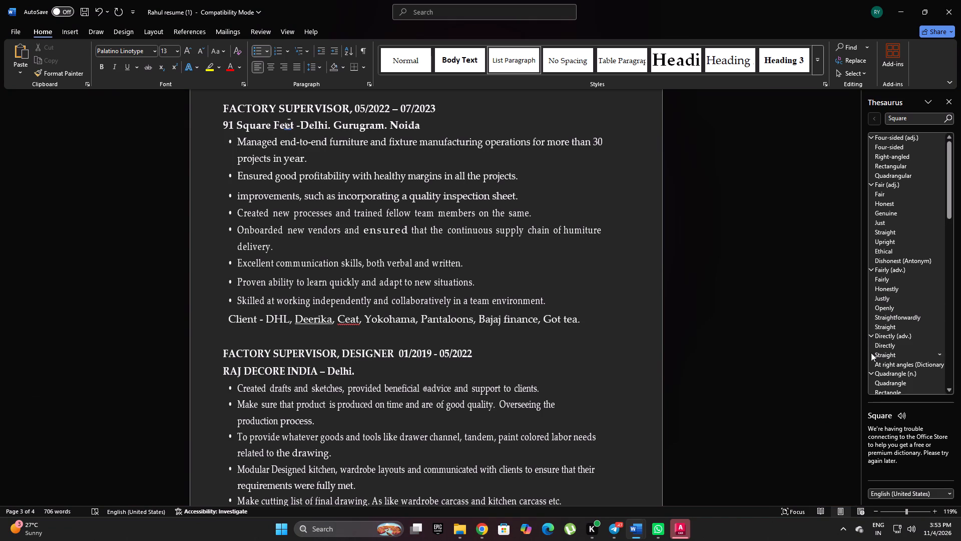
{"action": "left_click_drag", "start_coordinate": [856, 362], "coordinate": [857, 362]}
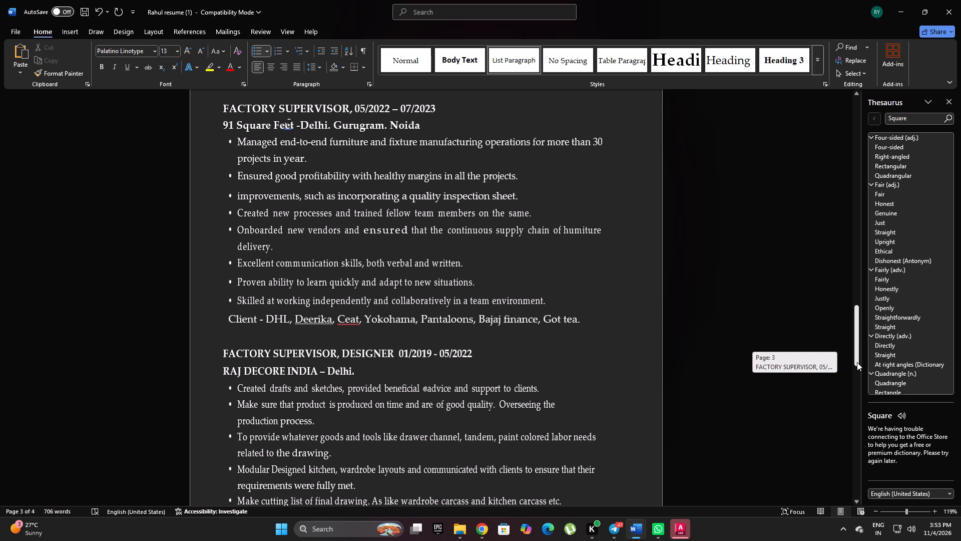
{"action": "left_click_drag", "start_coordinate": [857, 362], "coordinate": [857, 362]}
{"action": "left_click_drag", "start_coordinate": [857, 362], "coordinate": [860, 363]}
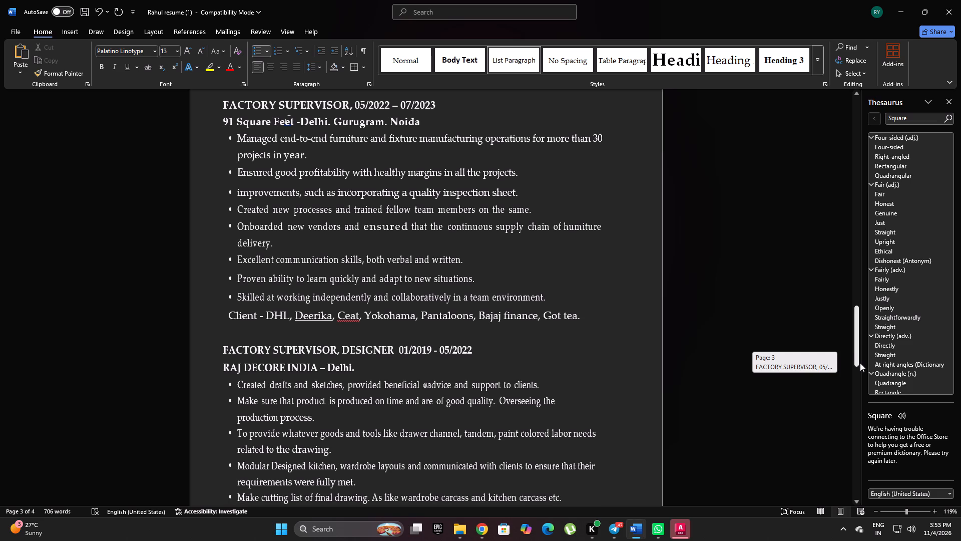
{"action": "left_click_drag", "start_coordinate": [860, 363], "coordinate": [861, 358]}
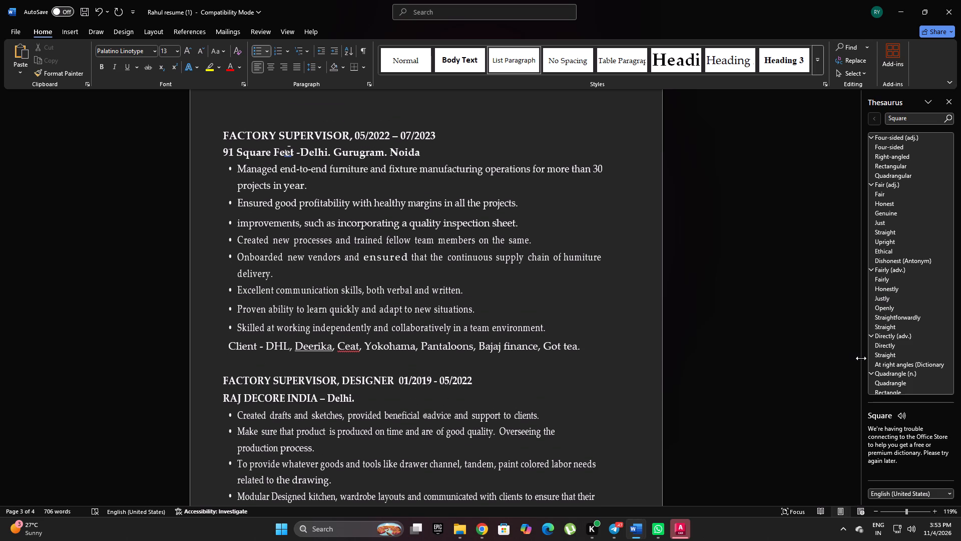
{"action": "left_click_drag", "start_coordinate": [856, 355], "coordinate": [858, 361]}
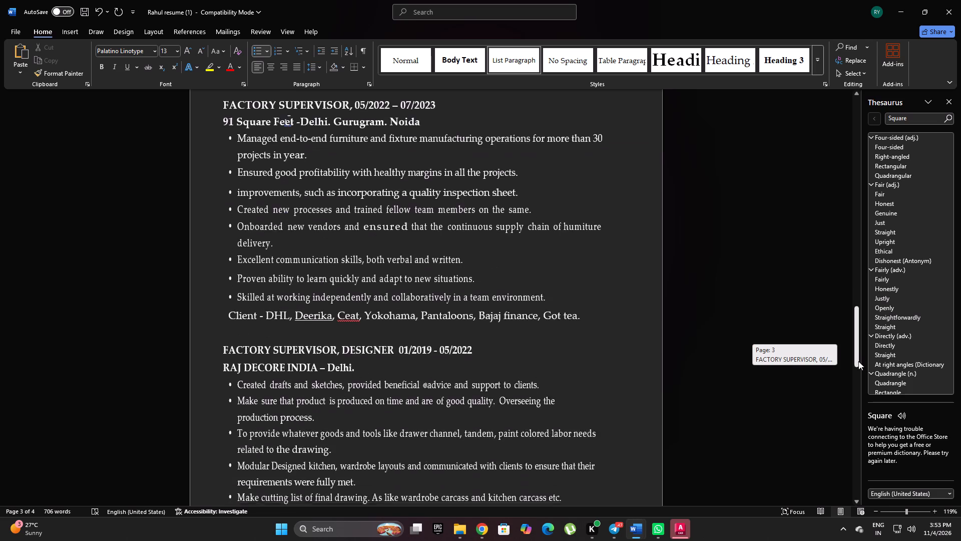
{"action": "left_click_drag", "start_coordinate": [858, 361], "coordinate": [876, 419]}
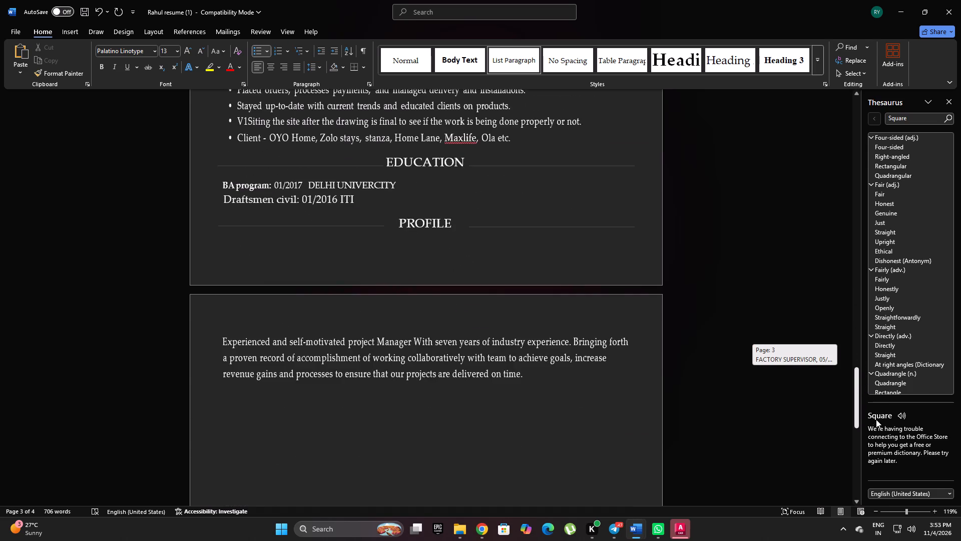
{"action": "left_click_drag", "start_coordinate": [876, 419], "coordinate": [850, 252]}
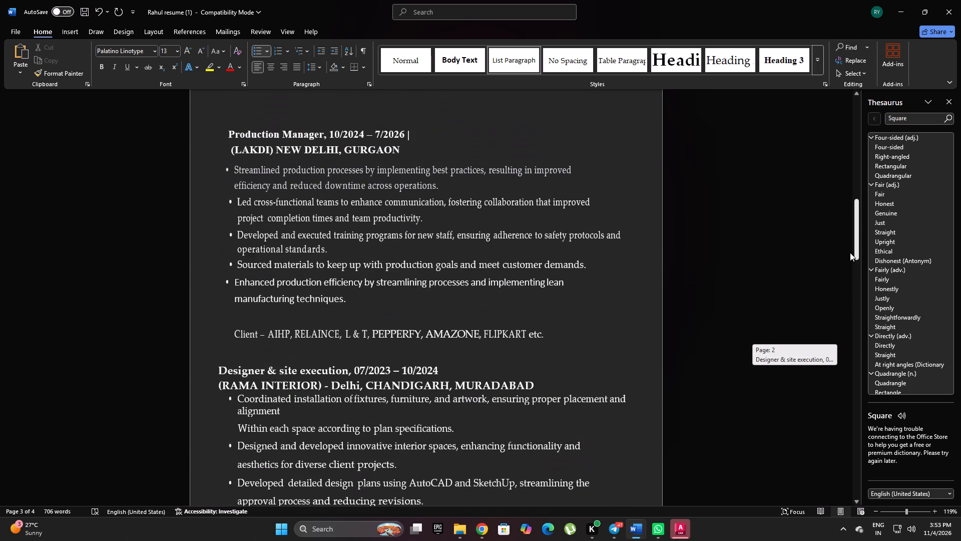
{"action": "left_click_drag", "start_coordinate": [850, 252], "coordinate": [866, 499]}
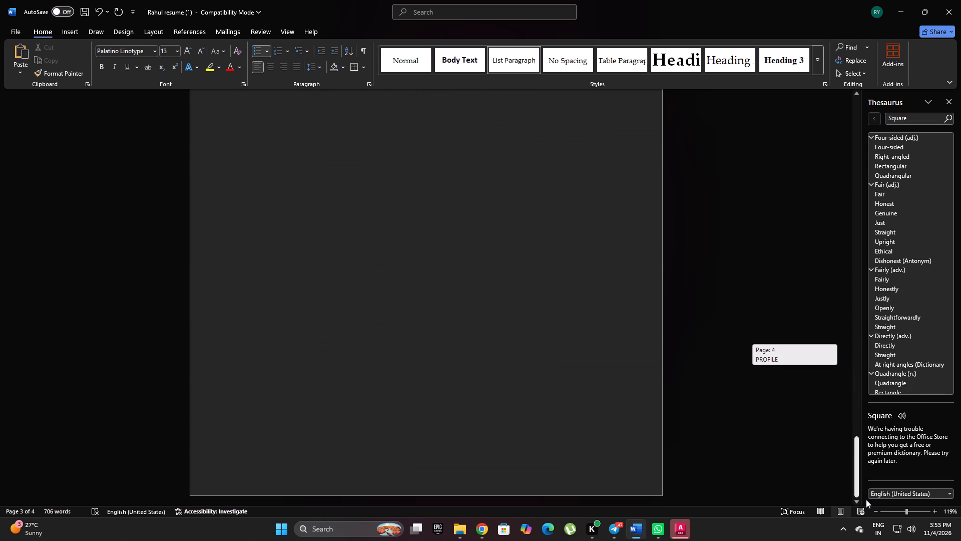
{"action": "left_click_drag", "start_coordinate": [866, 499], "coordinate": [859, 410]}
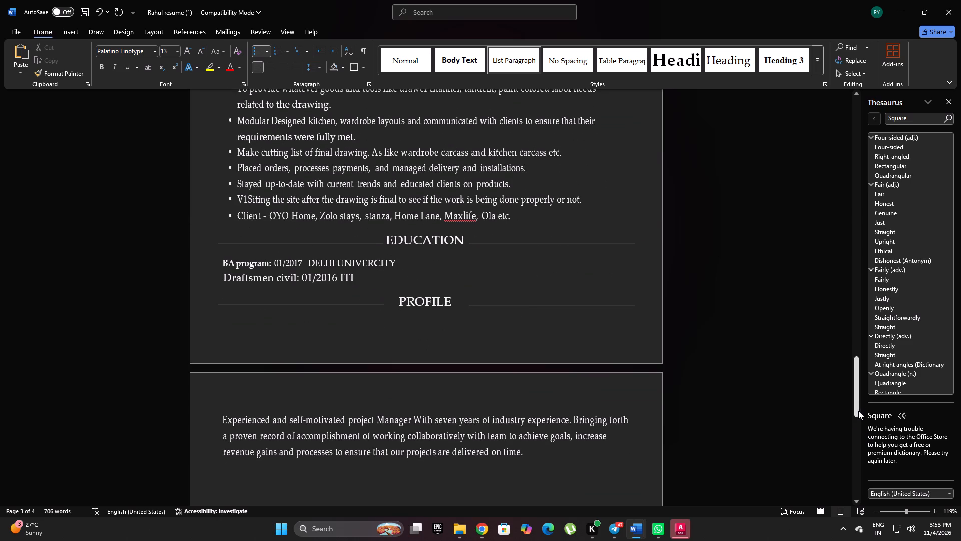
Delete the PROFILE section at the end of the resume, both its "Experienced and self-motivated project Manager" paragraph and its heading.
{"action": "left_click_drag", "start_coordinate": [574, 462], "coordinate": [193, 401]}
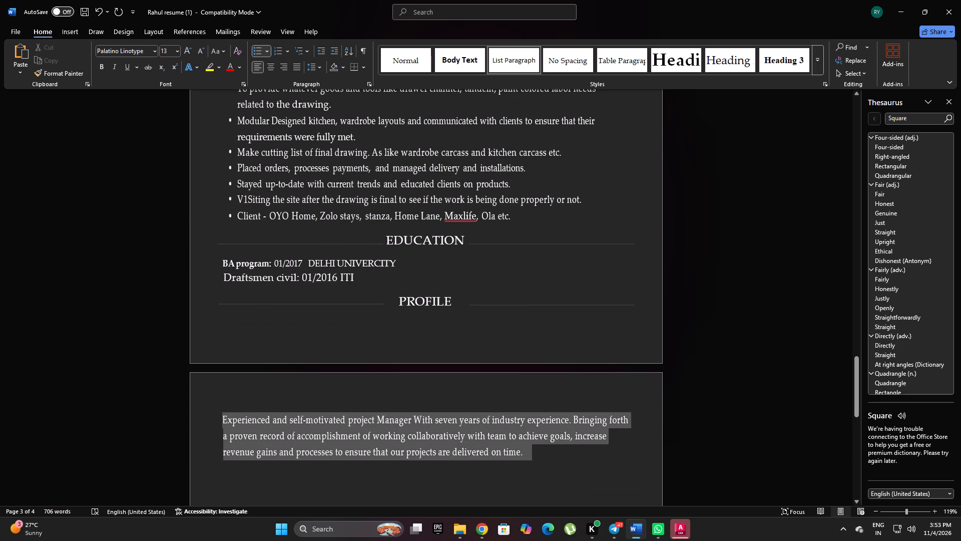
{"action": "left_click_drag", "start_coordinate": [193, 401], "coordinate": [194, 401]}
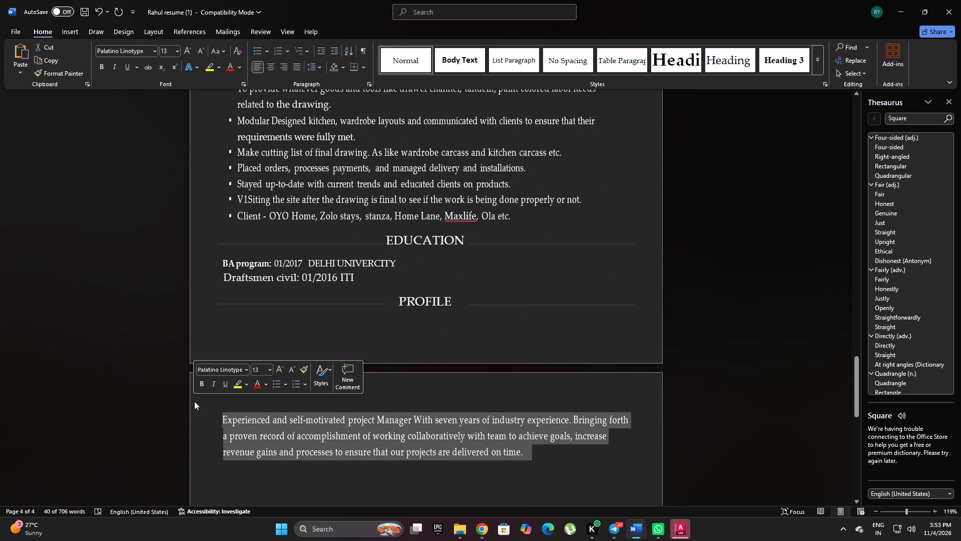
{"action": "key", "text": "BackSpace"}
{"action": "left_click_drag", "start_coordinate": [588, 324], "coordinate": [274, 302]}
{"action": "key", "text": "BackSpace"}
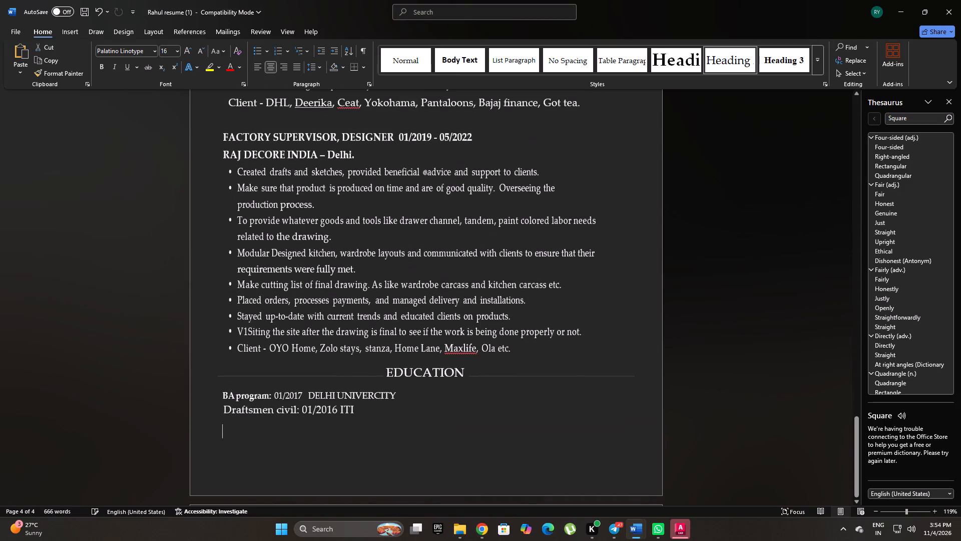
Review the resume's layout from EDUCATION back up to the contact header and down to the page break before the LAKDI entry.
{"action": "left_click_drag", "start_coordinate": [860, 448], "coordinate": [858, 468]}
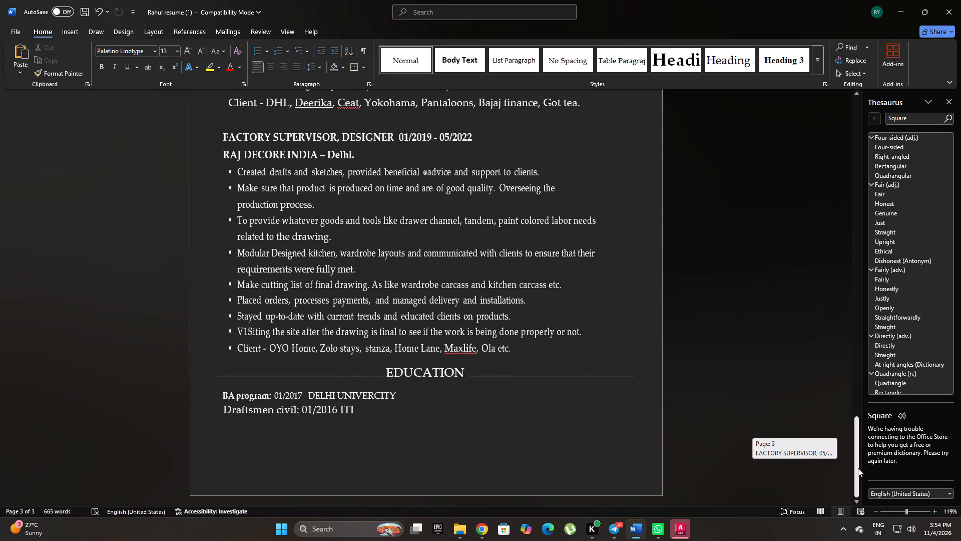
{"action": "left_click_drag", "start_coordinate": [858, 468], "coordinate": [858, 463]}
{"action": "left_click_drag", "start_coordinate": [855, 465], "coordinate": [854, 327]}
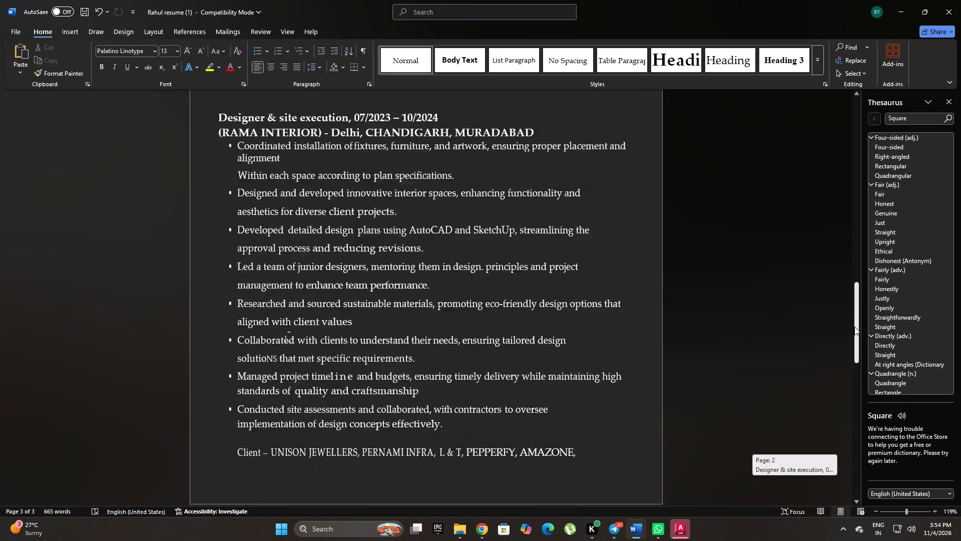
{"action": "left_click_drag", "start_coordinate": [854, 327], "coordinate": [867, 187]}
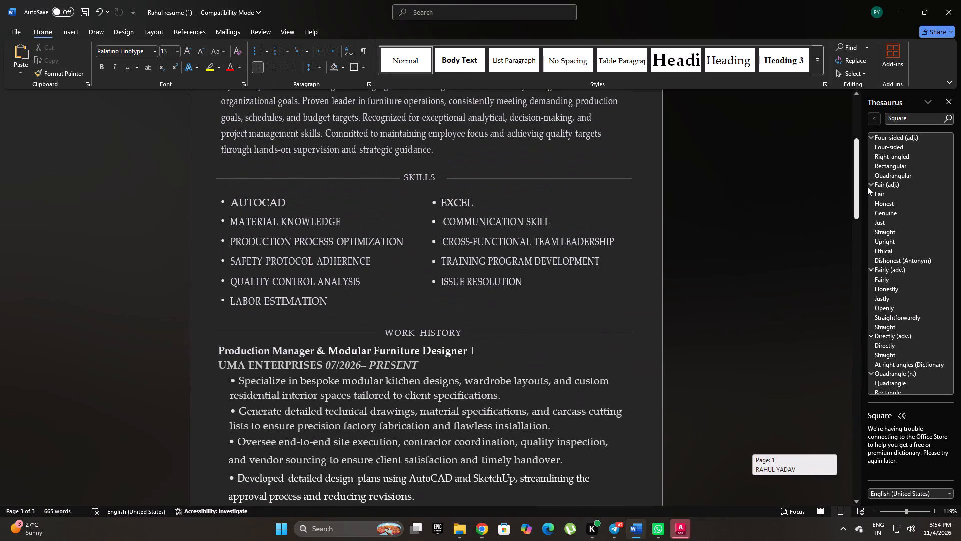
{"action": "left_click_drag", "start_coordinate": [867, 187], "coordinate": [879, 175]}
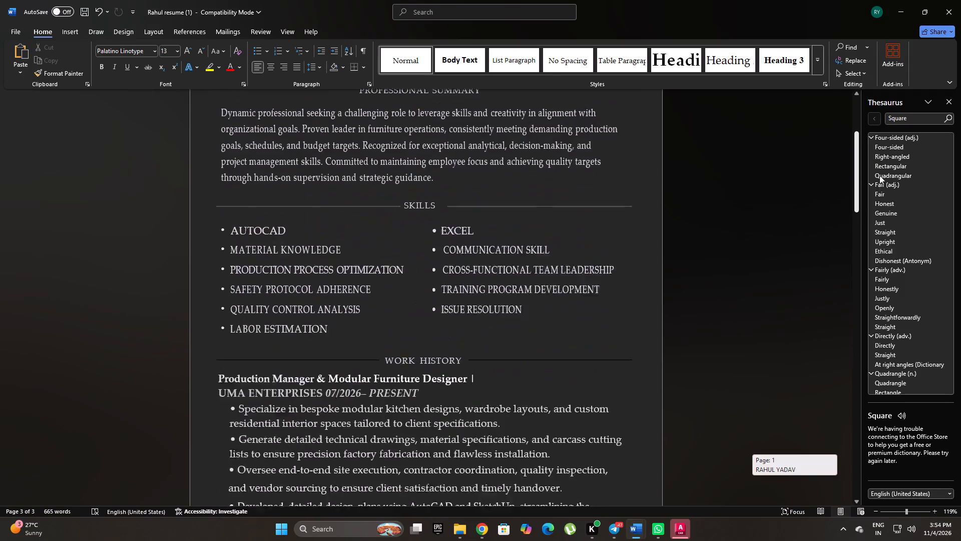
{"action": "left_click_drag", "start_coordinate": [879, 175], "coordinate": [880, 163]}
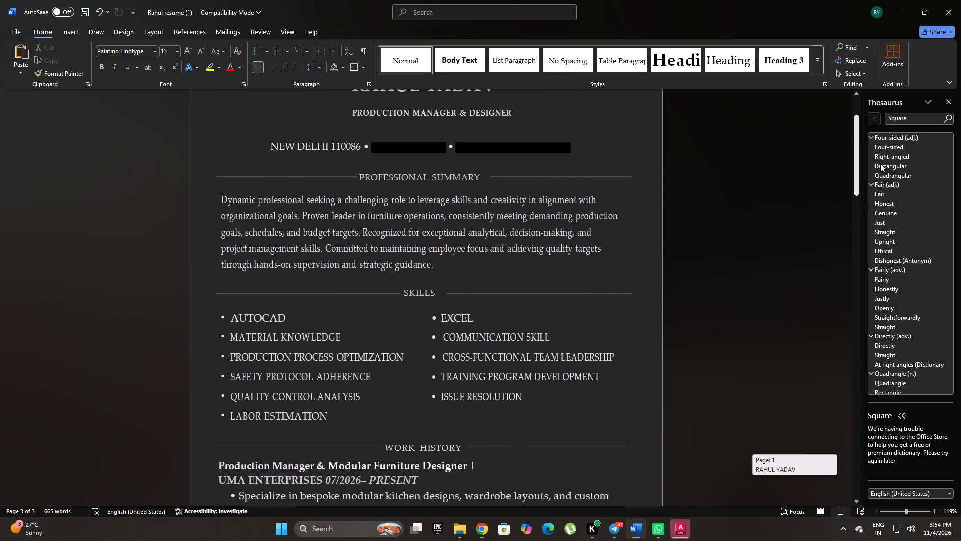
{"action": "left_click_drag", "start_coordinate": [880, 163], "coordinate": [899, 255]}
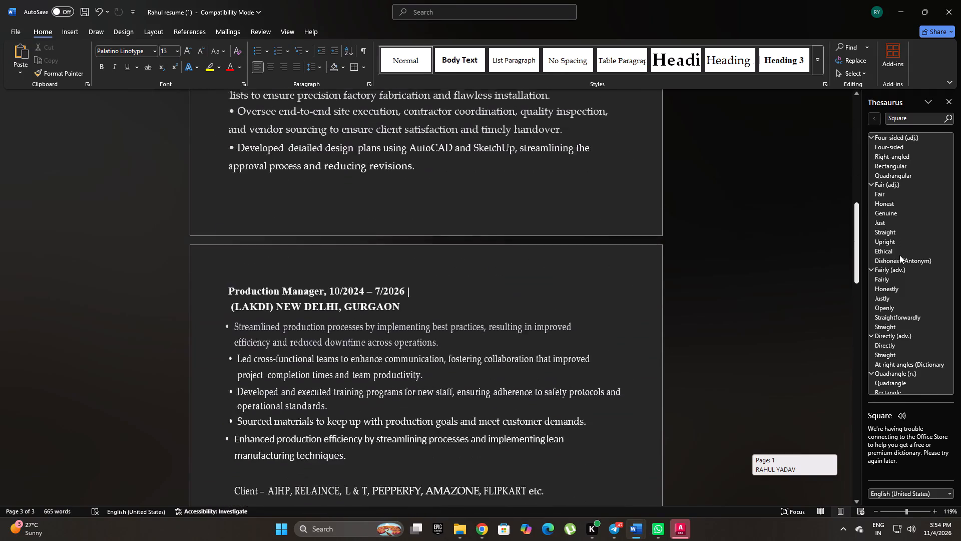
{"action": "left_click_drag", "start_coordinate": [899, 255], "coordinate": [906, 230]}
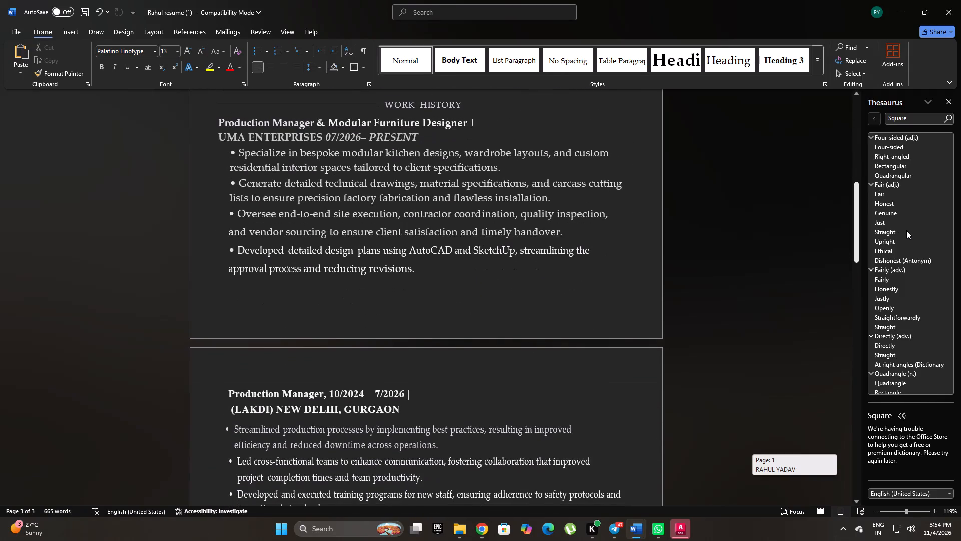
{"action": "left_click_drag", "start_coordinate": [906, 230], "coordinate": [906, 232]}
Replace the break before "Production Manager, 10/2024 – 7/2026" with line breaks that leave one blank line above it.
{"action": "left_click", "coordinate": [224, 389]}
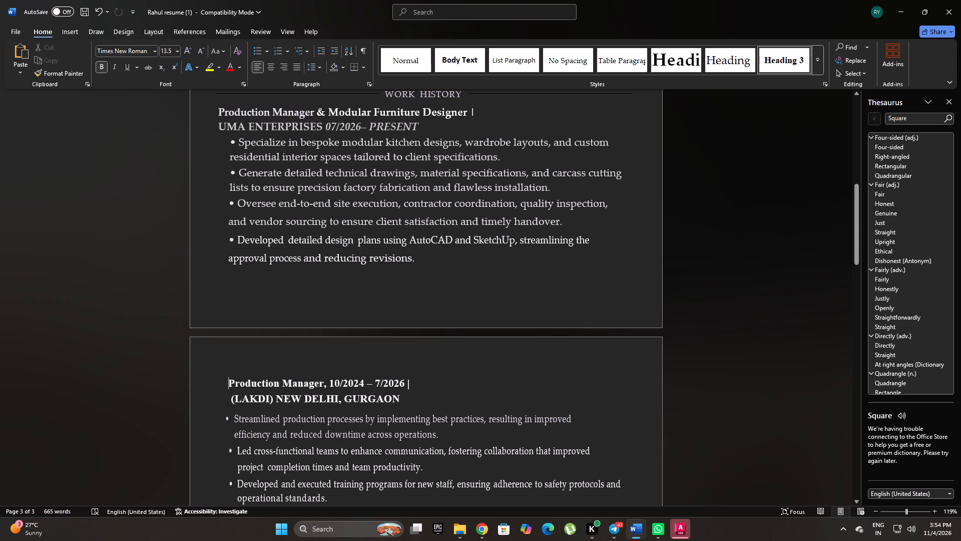
{"action": "key", "text": "BackSpace"}
{"action": "key", "text": "shift+Return"}
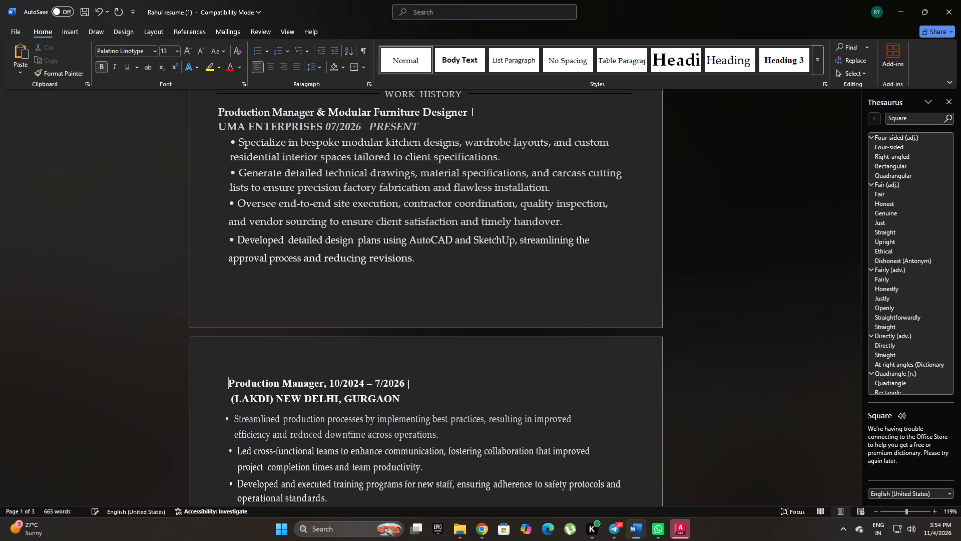
{"action": "key", "text": "shift+Return"}
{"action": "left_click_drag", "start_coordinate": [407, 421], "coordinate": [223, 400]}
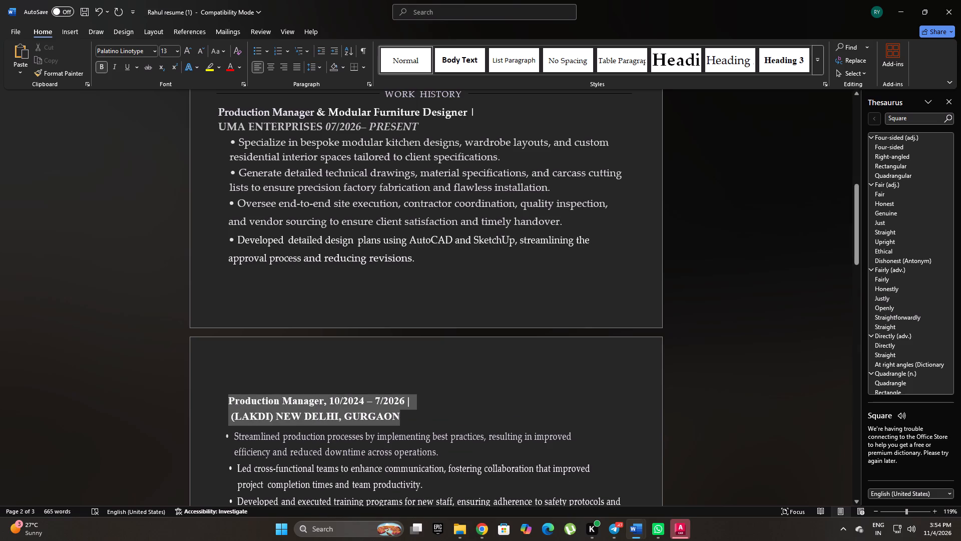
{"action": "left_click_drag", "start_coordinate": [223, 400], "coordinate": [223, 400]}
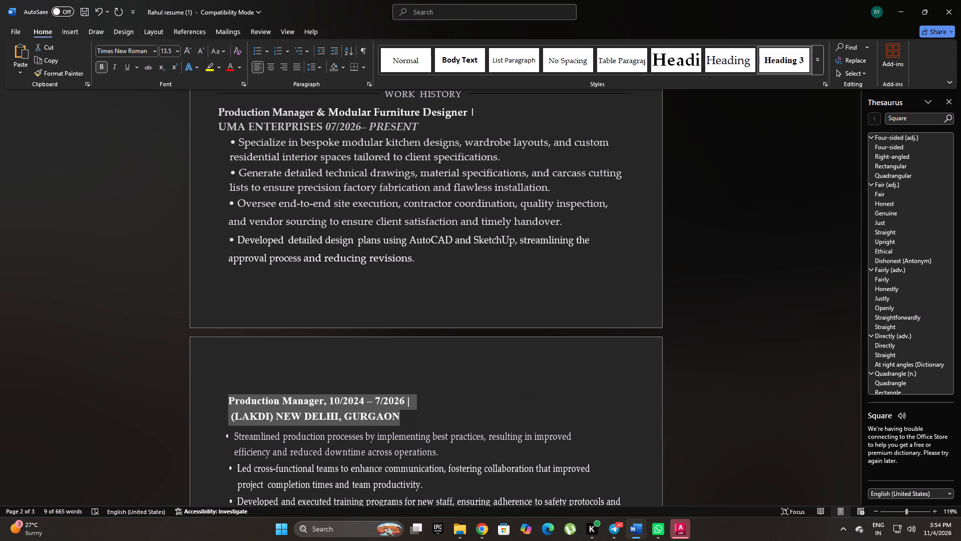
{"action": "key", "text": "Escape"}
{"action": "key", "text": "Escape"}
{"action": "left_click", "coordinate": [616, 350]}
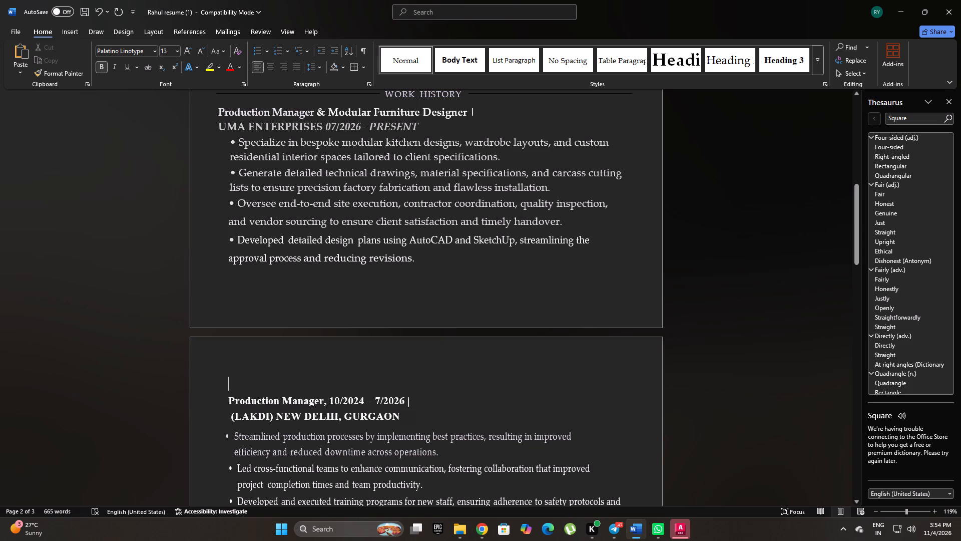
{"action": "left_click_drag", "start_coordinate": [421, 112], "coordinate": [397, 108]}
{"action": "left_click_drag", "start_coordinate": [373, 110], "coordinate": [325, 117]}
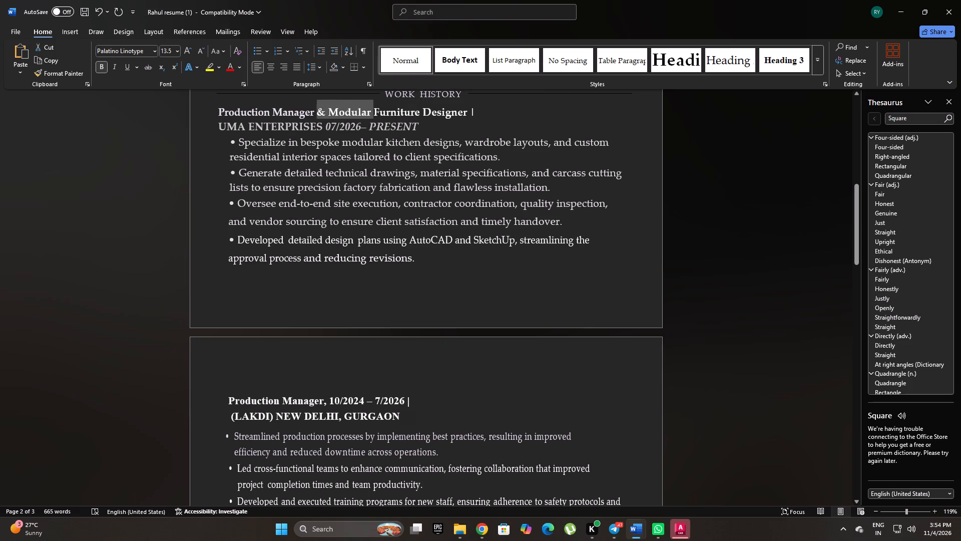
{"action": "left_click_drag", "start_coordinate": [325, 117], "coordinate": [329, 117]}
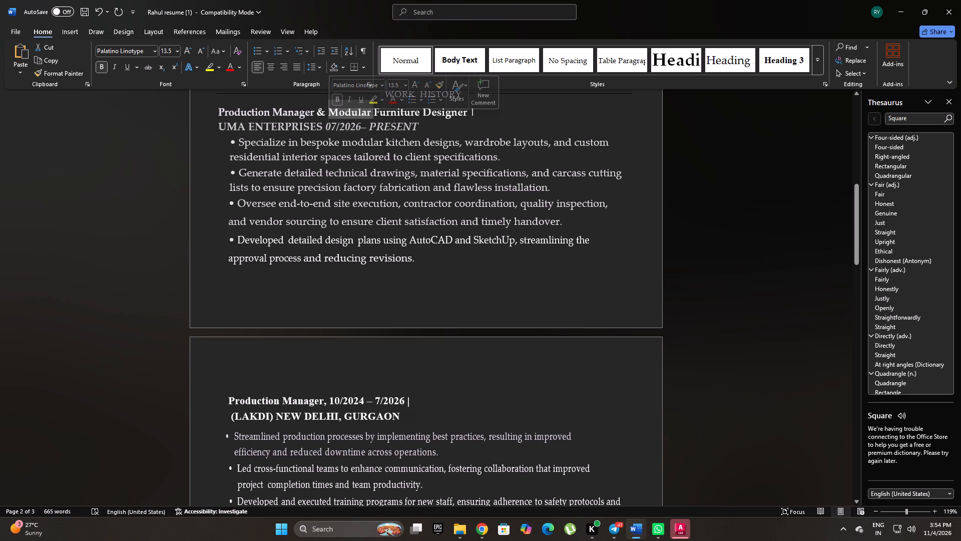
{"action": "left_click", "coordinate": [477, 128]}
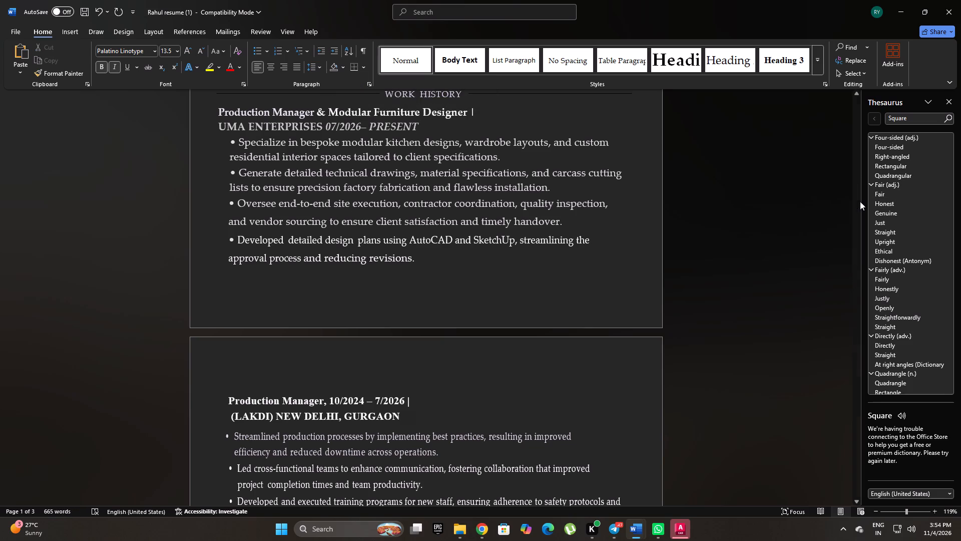
Set the whole UMA ENTERPRISES work entry, both heading lines and all its bullets, to font size 12.
{"action": "left_click_drag", "start_coordinate": [859, 201], "coordinate": [864, 169]}
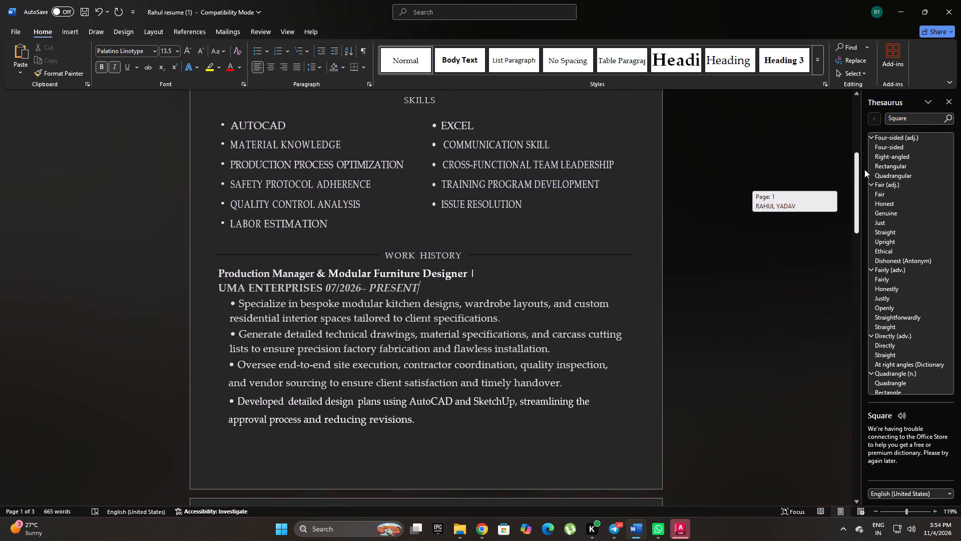
{"action": "left_click_drag", "start_coordinate": [864, 169], "coordinate": [864, 220]}
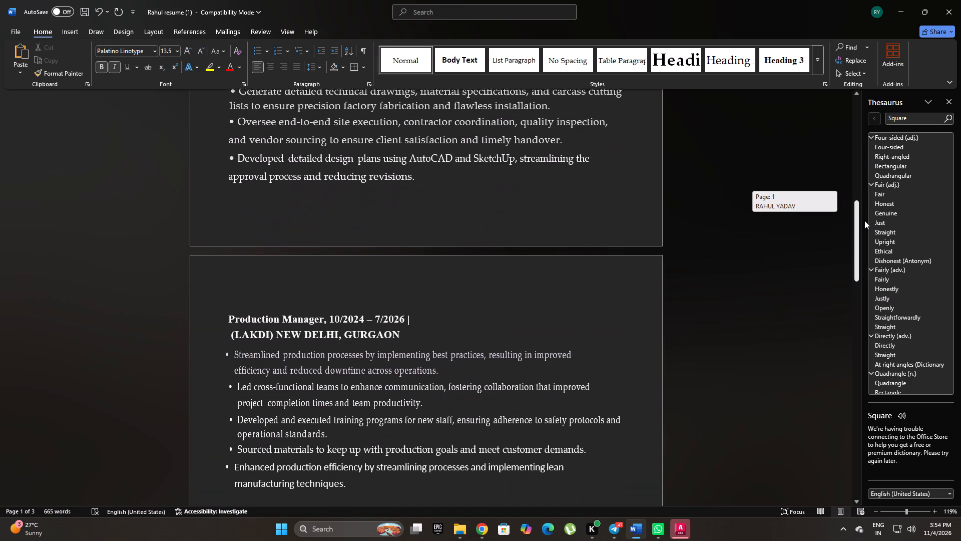
{"action": "left_click_drag", "start_coordinate": [864, 220], "coordinate": [864, 231]}
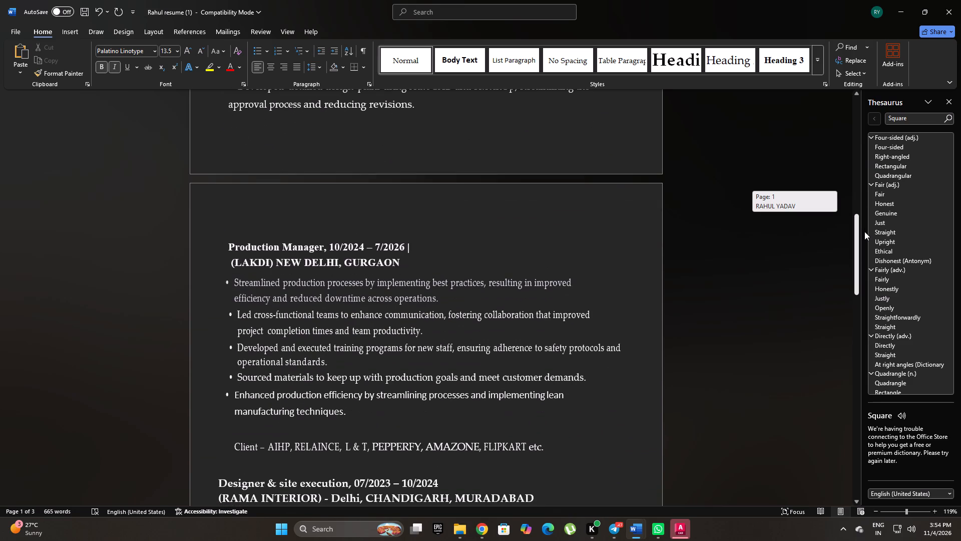
{"action": "left_click_drag", "start_coordinate": [864, 231], "coordinate": [864, 219]}
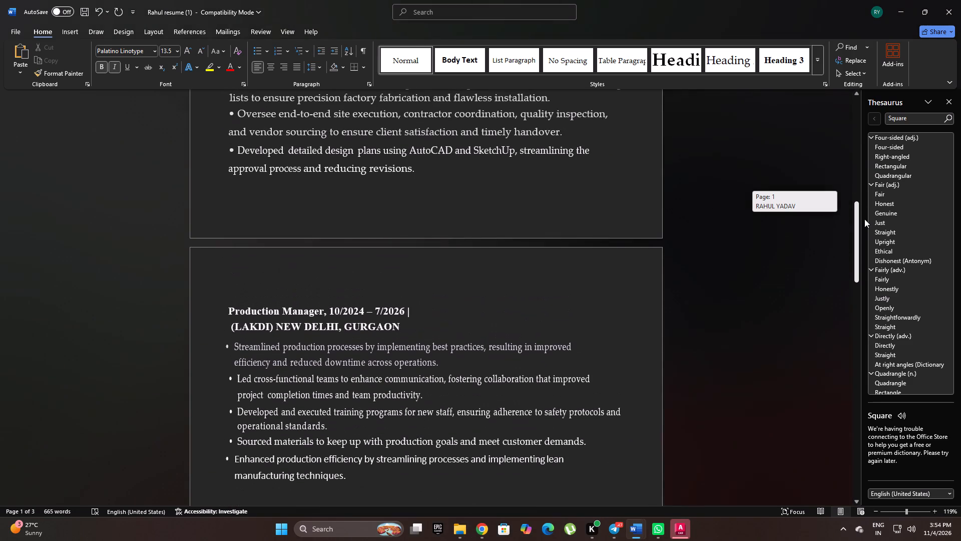
{"action": "left_click_drag", "start_coordinate": [864, 219], "coordinate": [867, 233]}
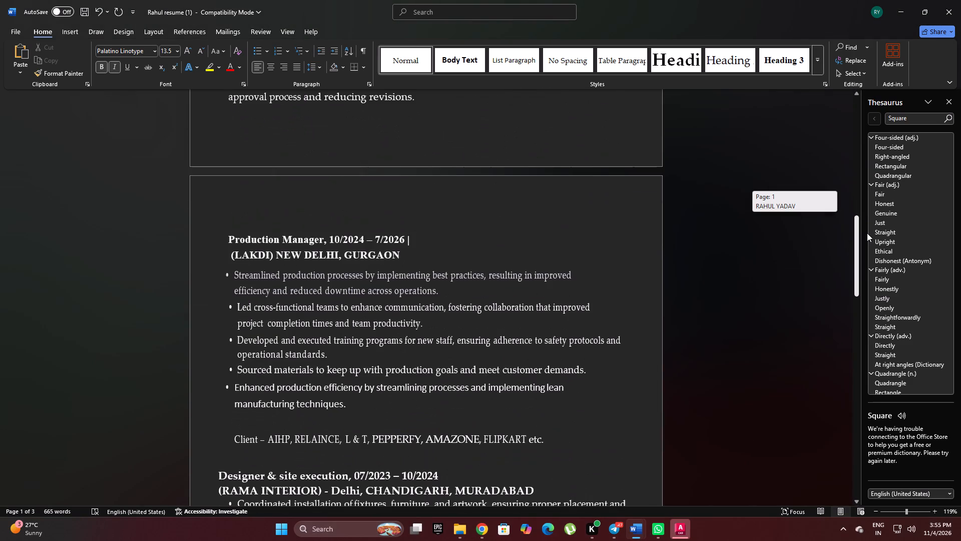
{"action": "left_click_drag", "start_coordinate": [867, 233], "coordinate": [867, 191]}
{"action": "left_click_drag", "start_coordinate": [432, 192], "coordinate": [210, 163]}
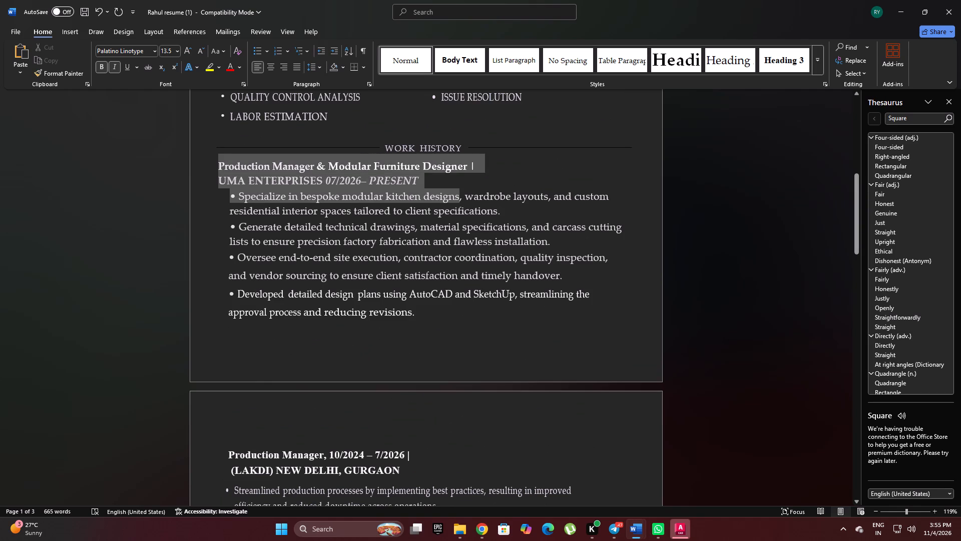
{"action": "left_click_drag", "start_coordinate": [210, 163], "coordinate": [212, 164]}
{"action": "left_click_drag", "start_coordinate": [445, 330], "coordinate": [203, 164]}
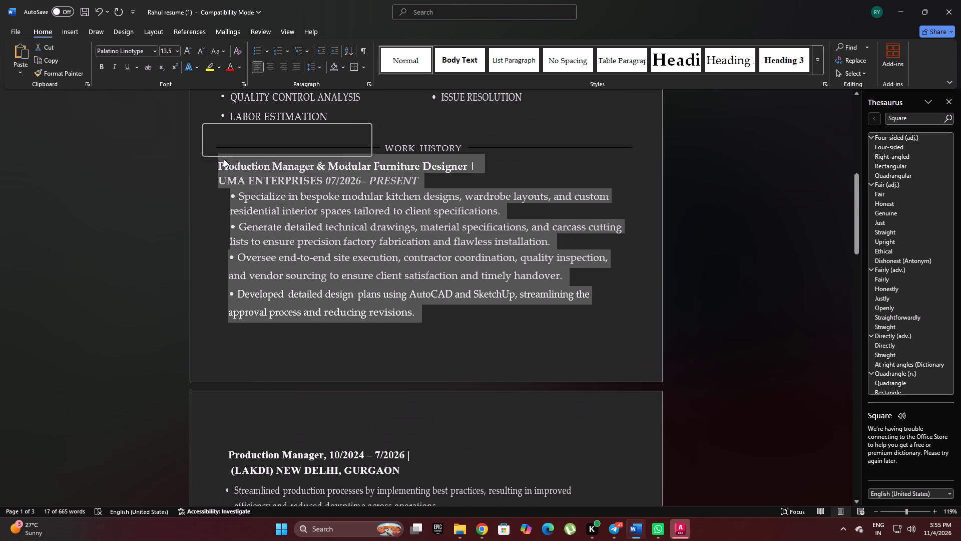
{"action": "left_click", "coordinate": [175, 54]}
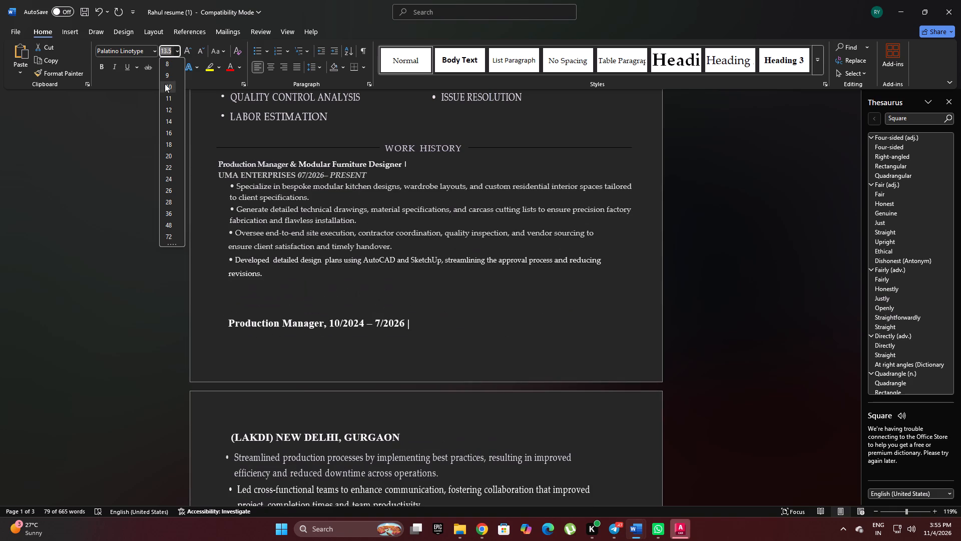
{"action": "left_click", "coordinate": [168, 114]}
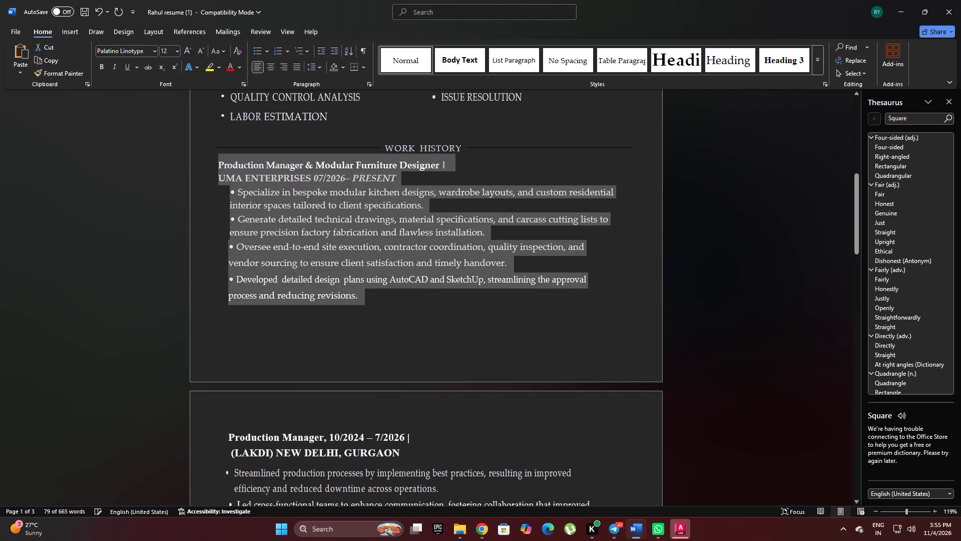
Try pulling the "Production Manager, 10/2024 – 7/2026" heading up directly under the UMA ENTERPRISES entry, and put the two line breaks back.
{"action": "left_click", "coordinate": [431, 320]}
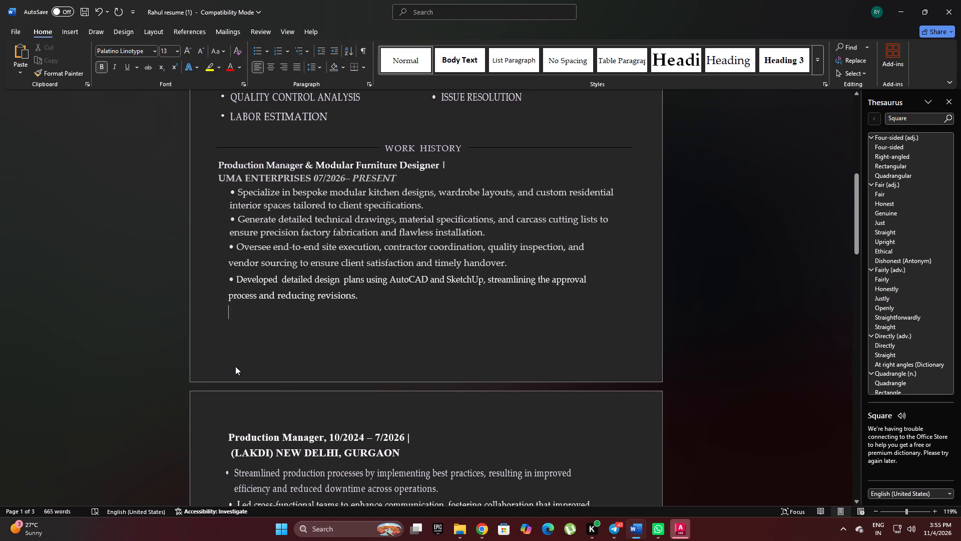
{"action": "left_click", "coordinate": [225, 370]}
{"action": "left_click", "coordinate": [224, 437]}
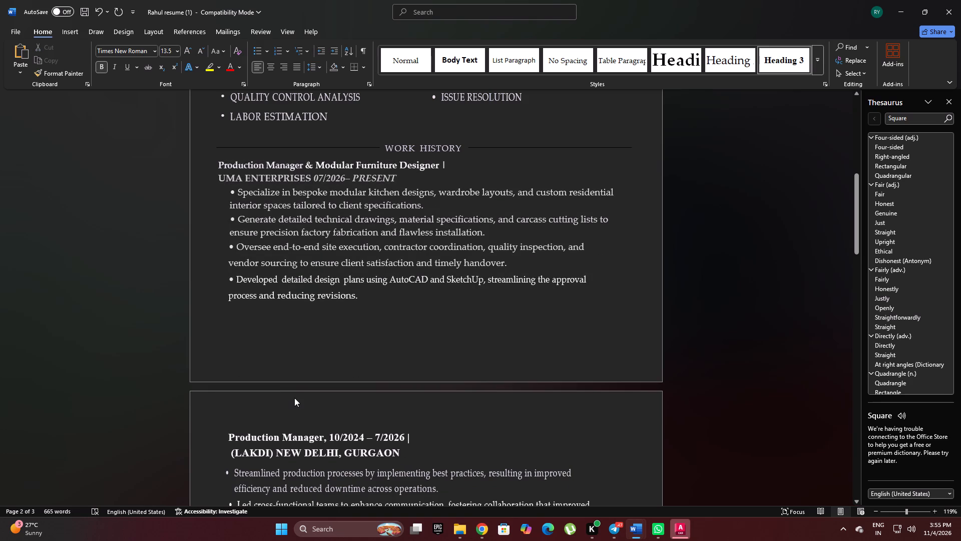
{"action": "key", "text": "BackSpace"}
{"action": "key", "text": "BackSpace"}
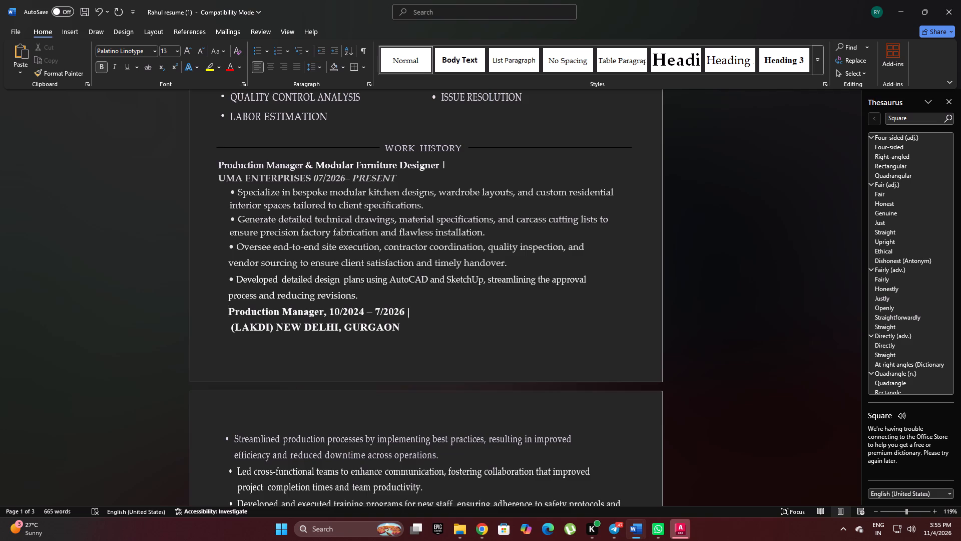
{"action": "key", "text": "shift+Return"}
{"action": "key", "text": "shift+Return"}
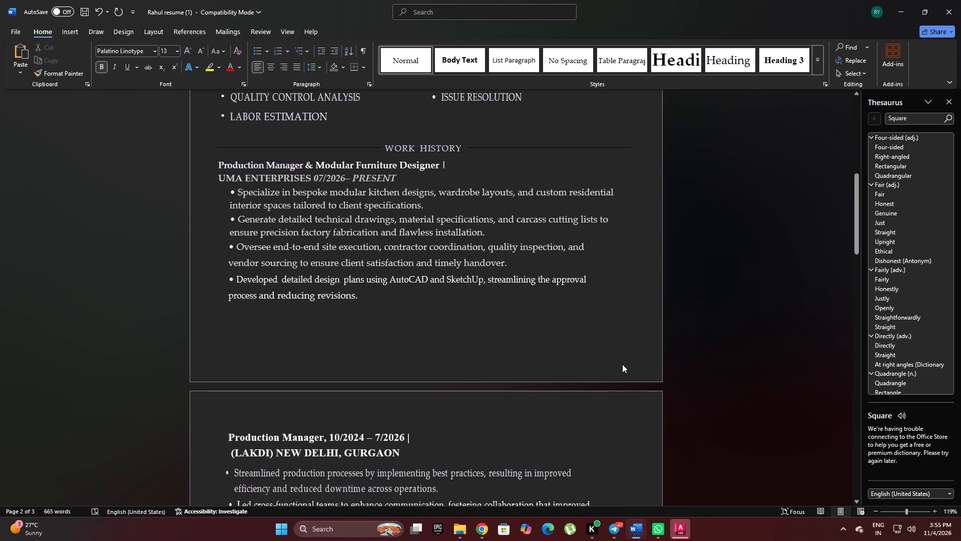
Copy the "Managed project timeline and budgets" bullet from the RAMA INTERIOR entry.
{"action": "left_click_drag", "start_coordinate": [858, 237], "coordinate": [856, 285]}
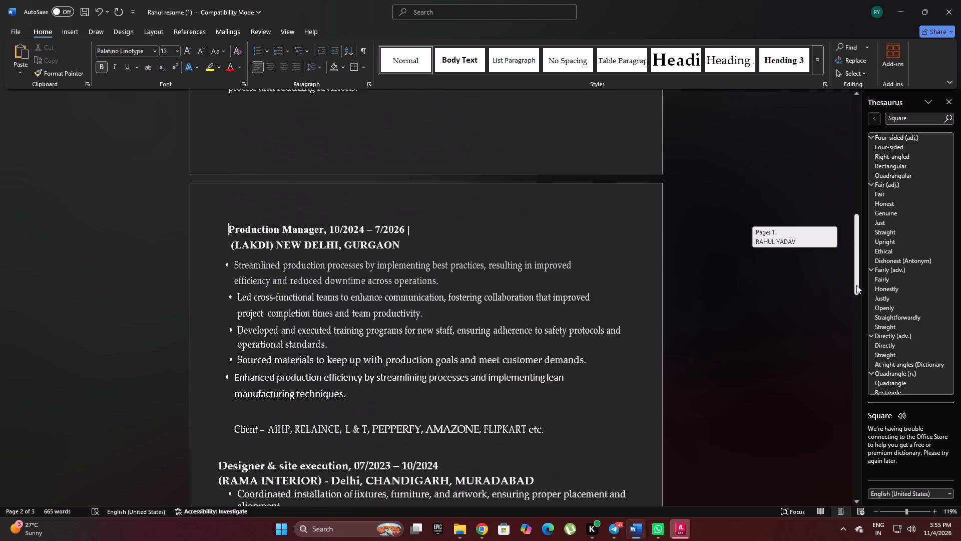
{"action": "left_click_drag", "start_coordinate": [856, 285], "coordinate": [859, 334]}
{"action": "left_click_drag", "start_coordinate": [421, 454], "coordinate": [318, 449]}
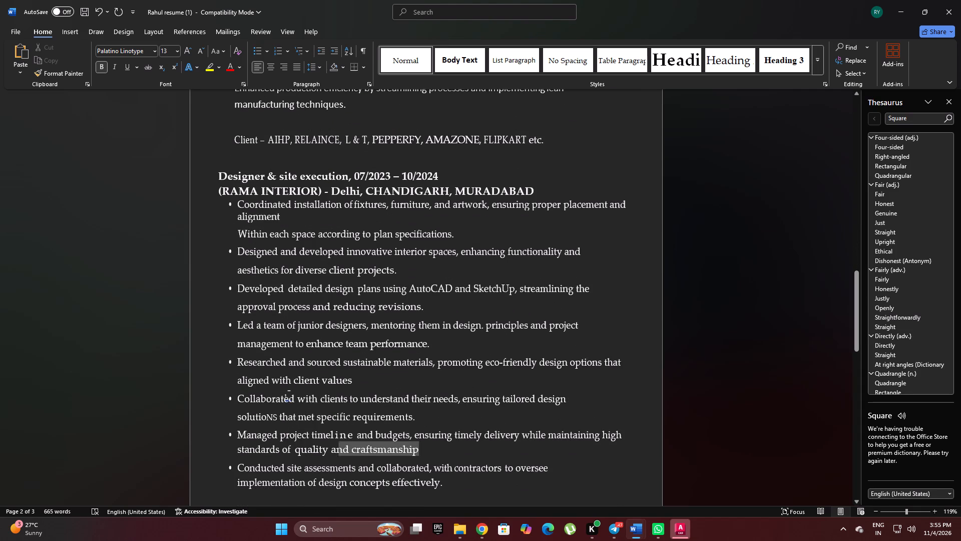
{"action": "left_click_drag", "start_coordinate": [318, 449], "coordinate": [185, 438]}
{"action": "key", "text": "ctrl+c"}
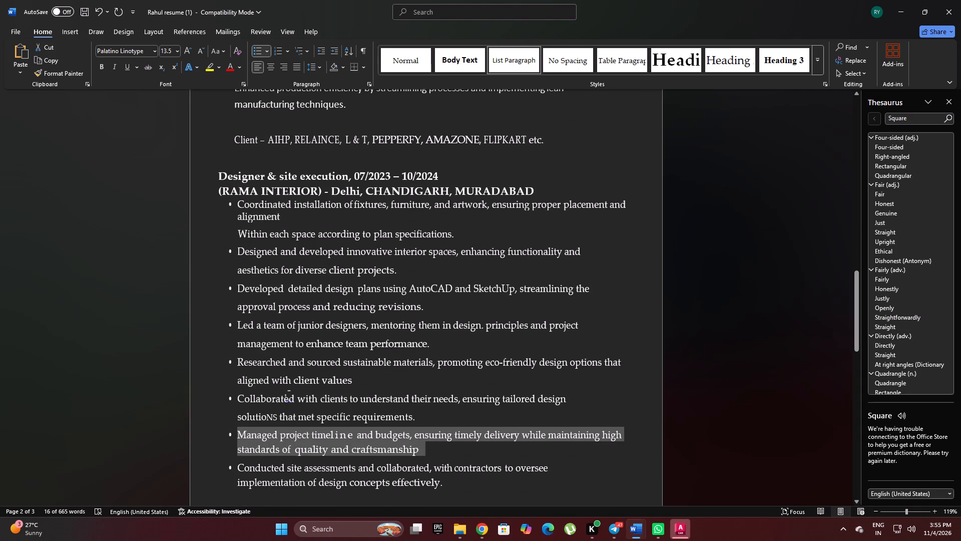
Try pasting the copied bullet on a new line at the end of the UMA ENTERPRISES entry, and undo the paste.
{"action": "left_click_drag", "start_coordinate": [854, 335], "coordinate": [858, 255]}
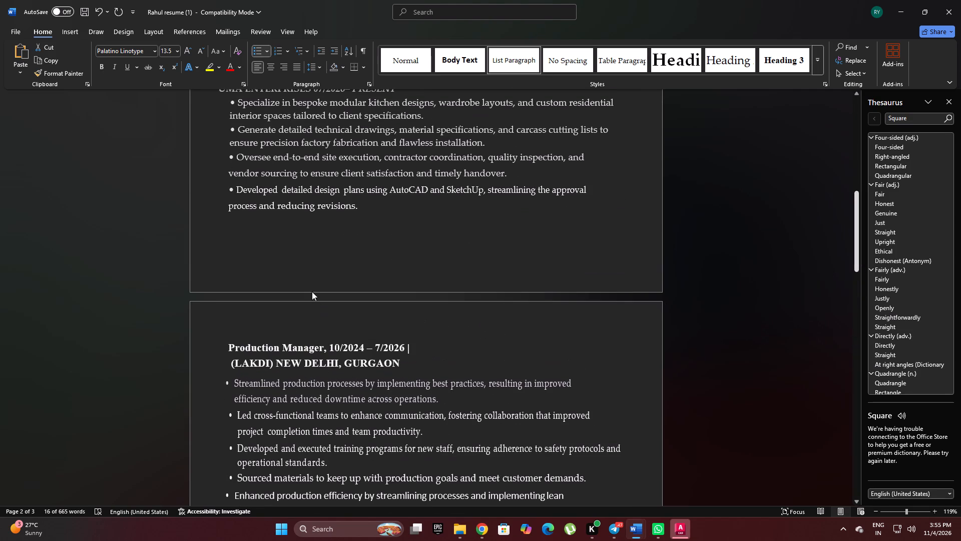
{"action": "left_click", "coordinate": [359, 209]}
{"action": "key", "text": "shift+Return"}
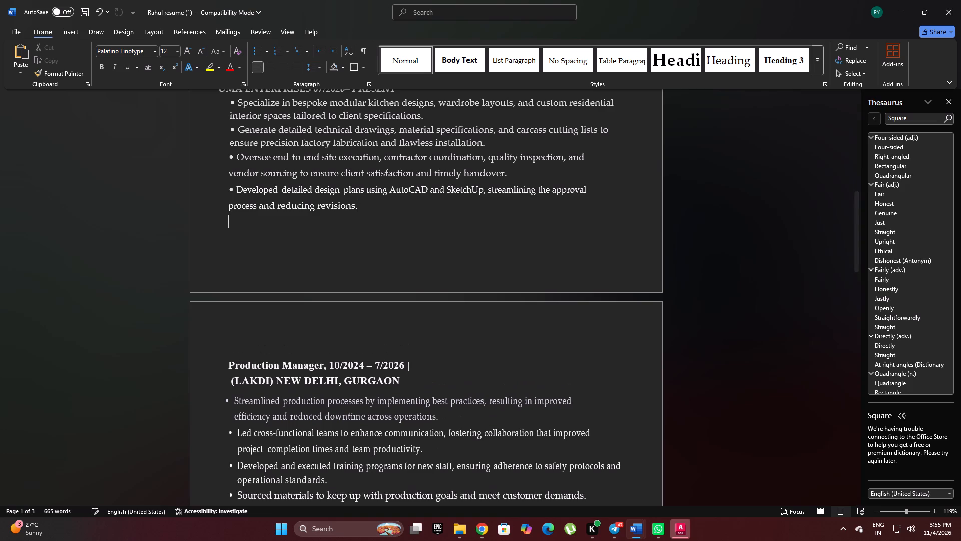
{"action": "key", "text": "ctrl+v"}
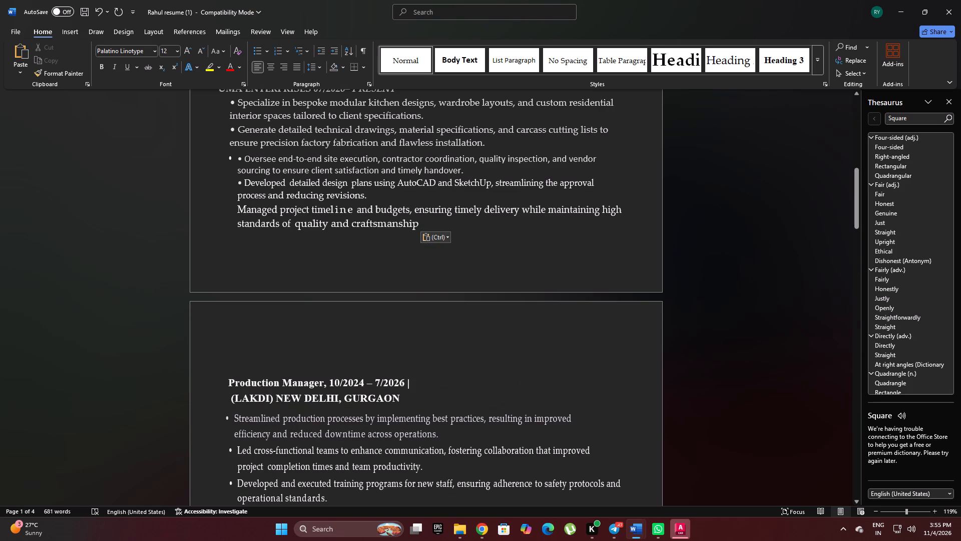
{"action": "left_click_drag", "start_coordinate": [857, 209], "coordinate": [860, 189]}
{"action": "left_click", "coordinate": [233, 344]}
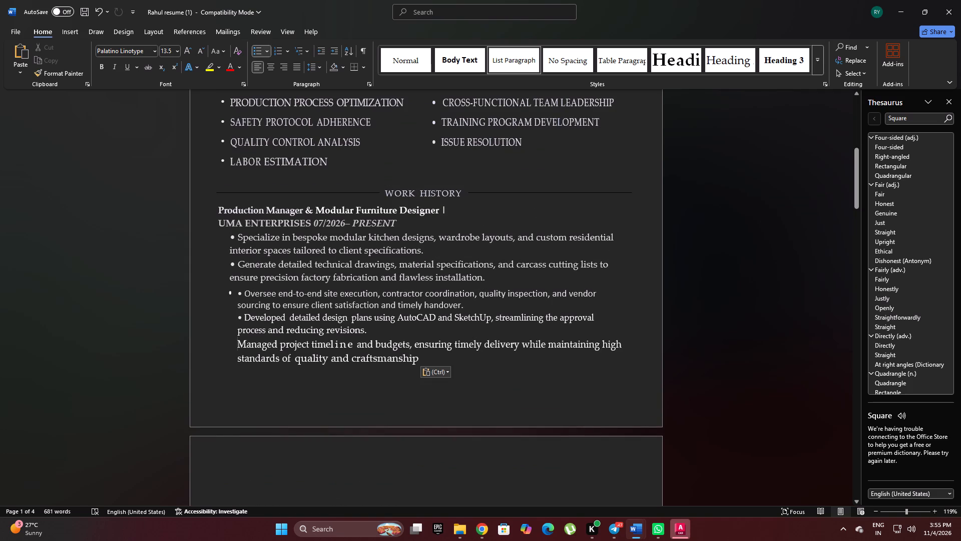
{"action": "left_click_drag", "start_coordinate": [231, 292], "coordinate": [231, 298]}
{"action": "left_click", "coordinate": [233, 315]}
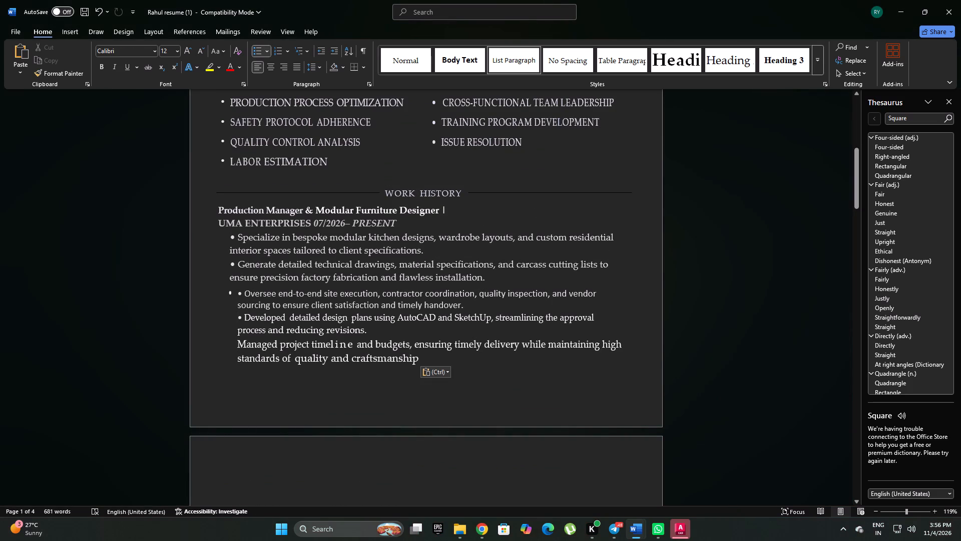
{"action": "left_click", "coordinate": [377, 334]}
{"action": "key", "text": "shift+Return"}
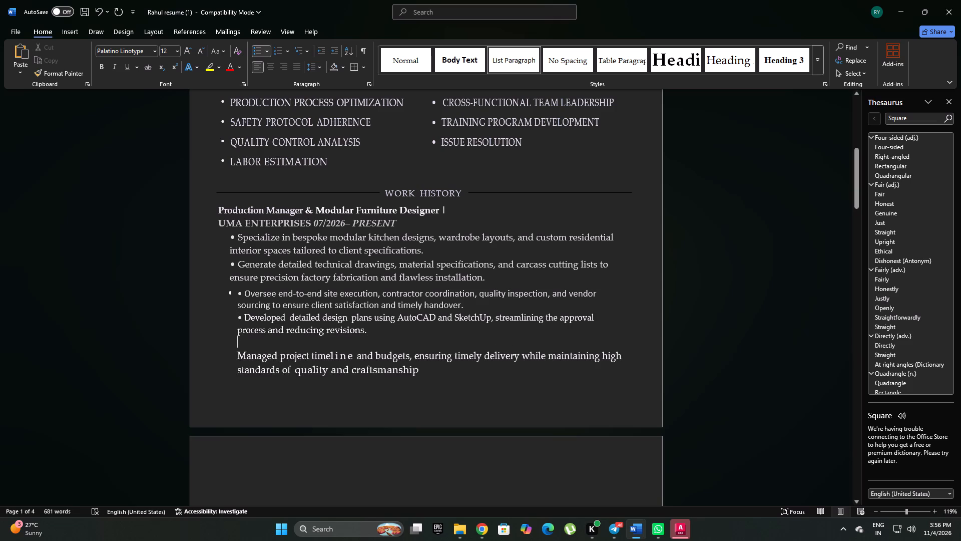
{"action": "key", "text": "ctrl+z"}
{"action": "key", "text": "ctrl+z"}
Apply bullet formatting to the "Oversee end-to-end site execution" paragraph and paste the copied bullet on a new line after "reducing revisions.".
{"action": "left_click", "coordinate": [362, 343]}
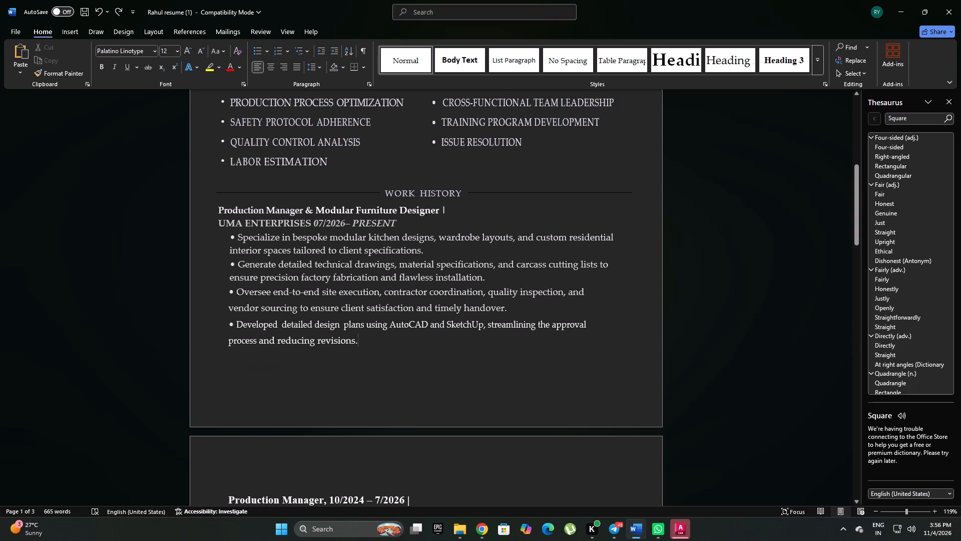
{"action": "left_click", "coordinate": [255, 51]}
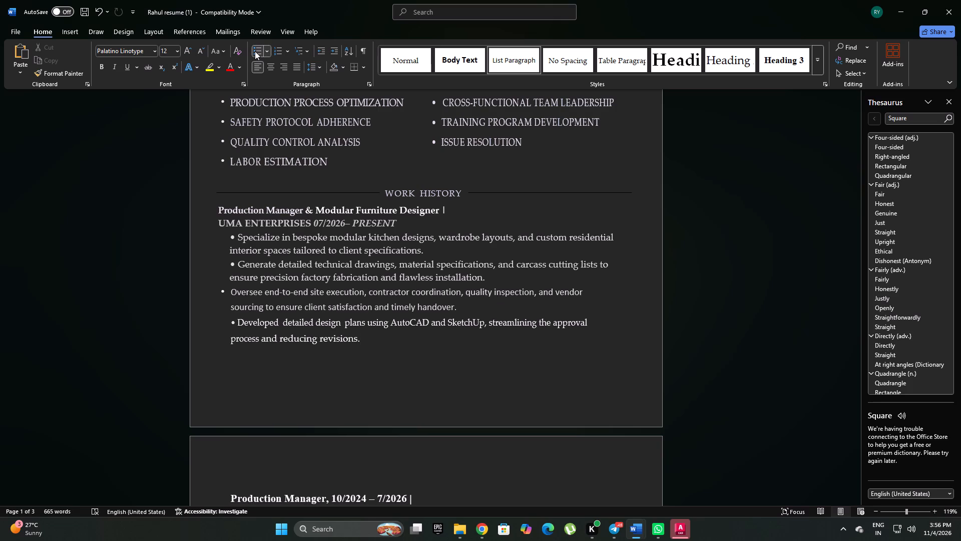
{"action": "key", "text": "shift+Return"}
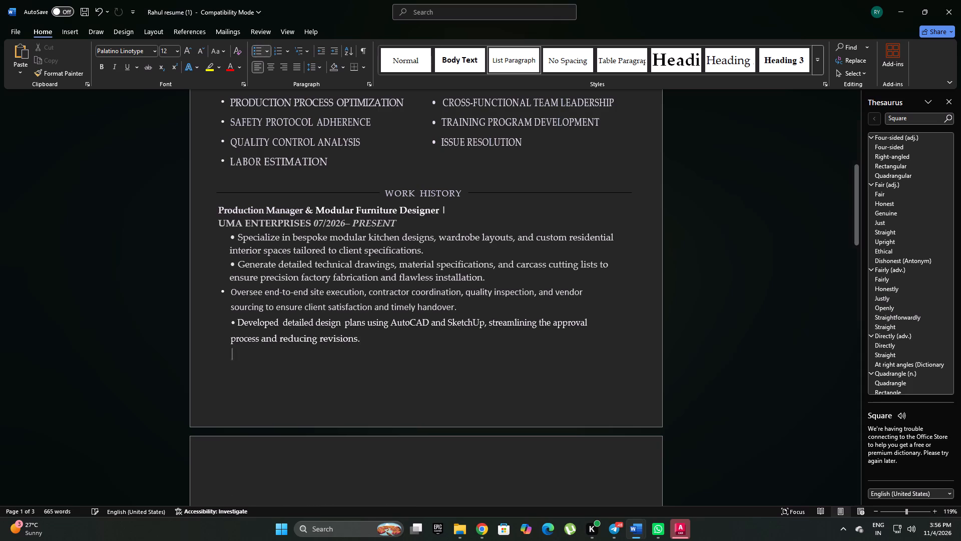
{"action": "left_click", "coordinate": [257, 50]}
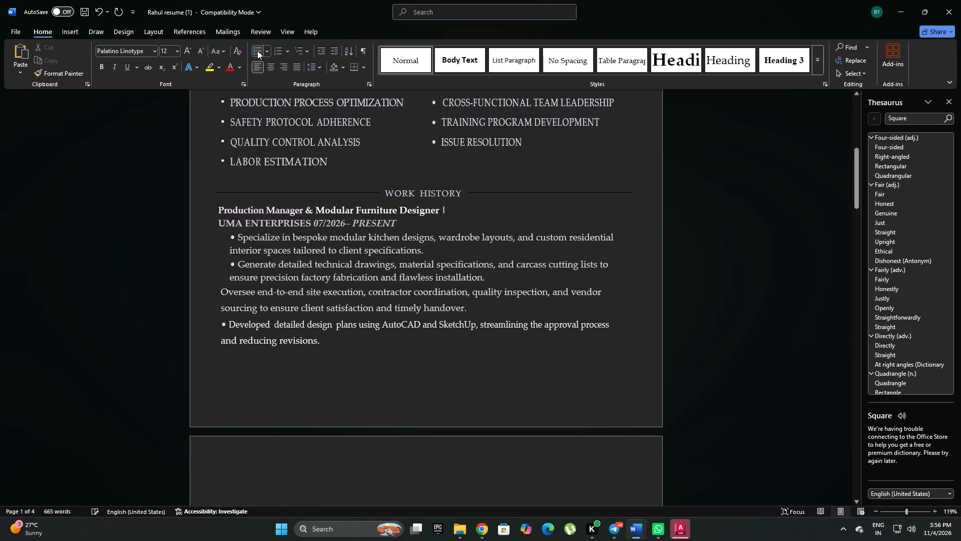
{"action": "left_click", "coordinate": [257, 51]}
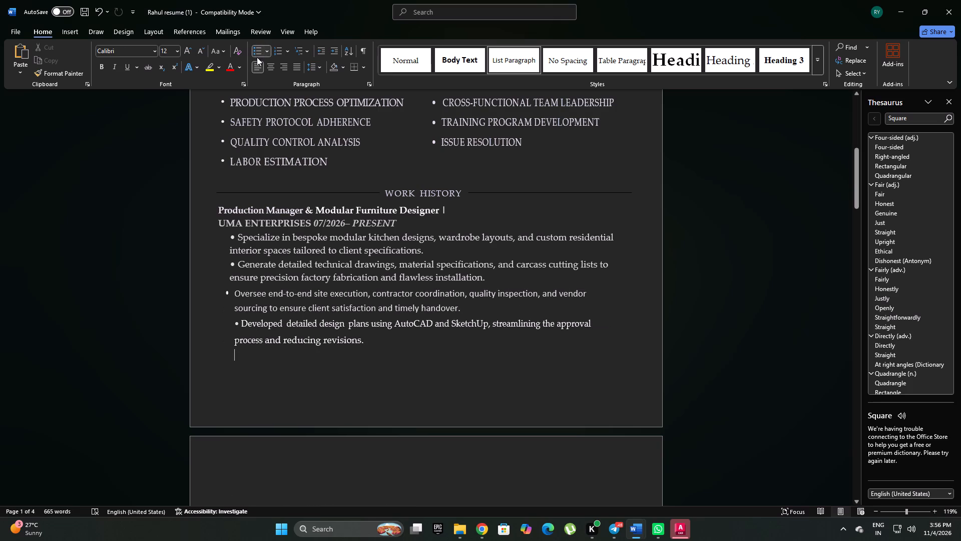
{"action": "key", "text": "ctrl+v"}
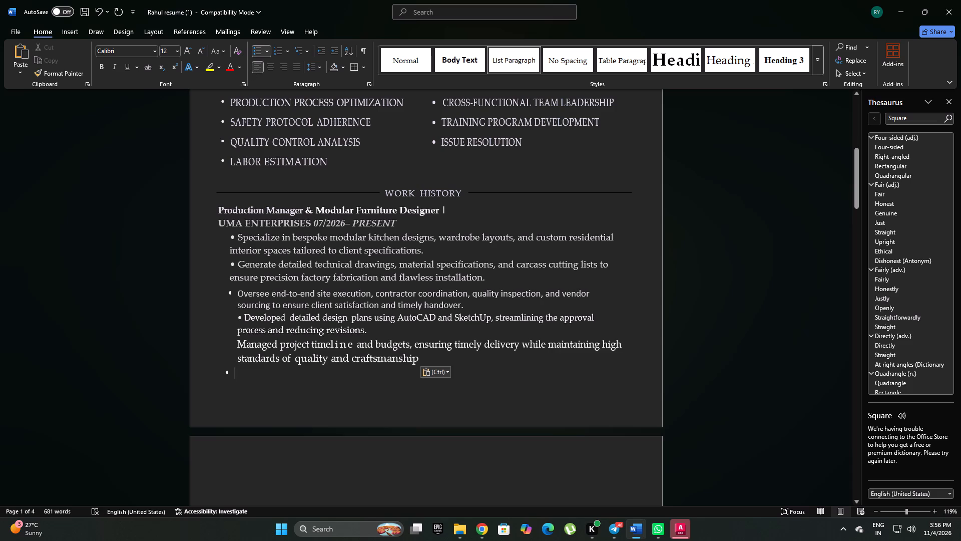
Split the pasted "Managed project timeline and budgets" text into its own bulleted paragraph below the "Developed detailed design plans" line.
{"action": "left_click", "coordinate": [222, 371]}
{"action": "left_click", "coordinate": [223, 370]}
{"action": "left_click", "coordinate": [236, 342]}
{"action": "key", "text": "BackSpace"}
{"action": "key", "text": "shift+Return"}
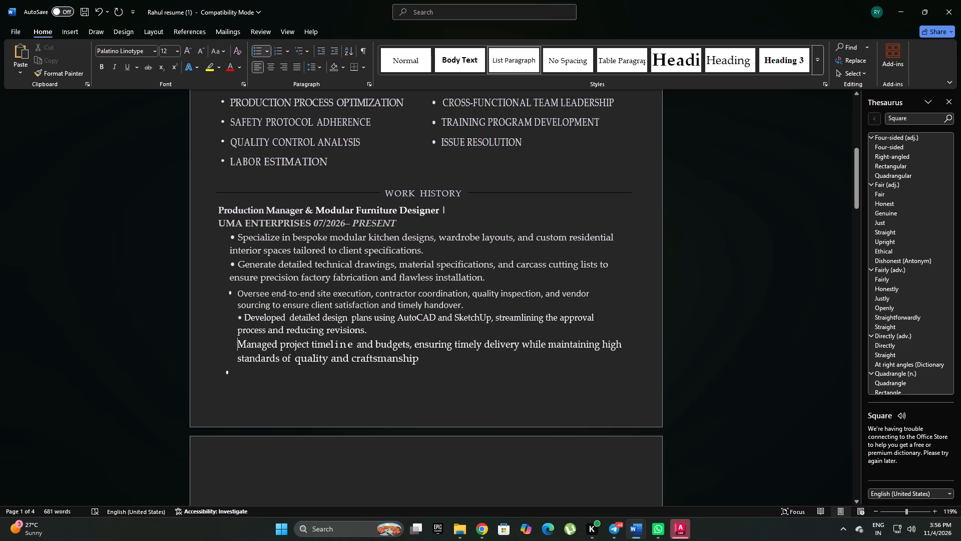
{"action": "key", "text": "ctrl+alt+Return"}
{"action": "key", "text": "ctrl+z"}
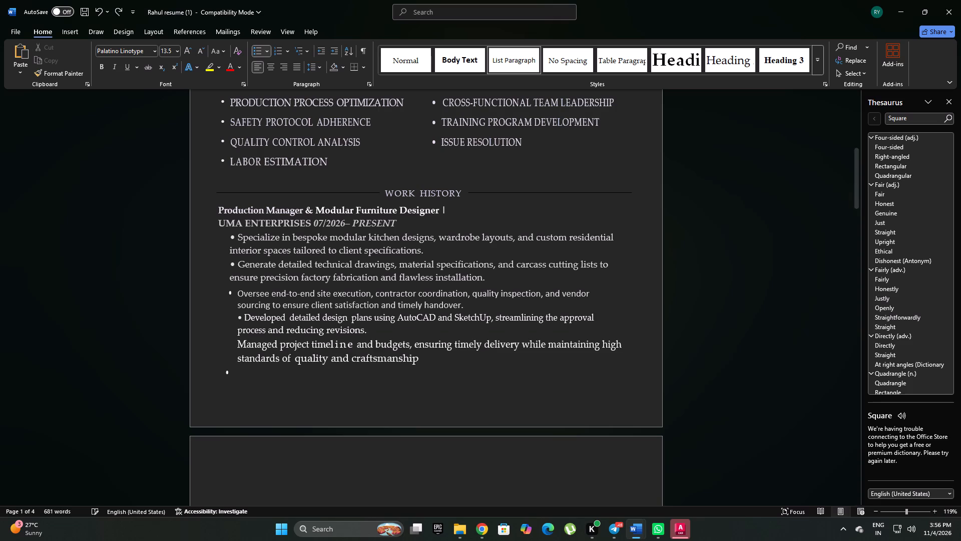
{"action": "key", "text": "Return"}
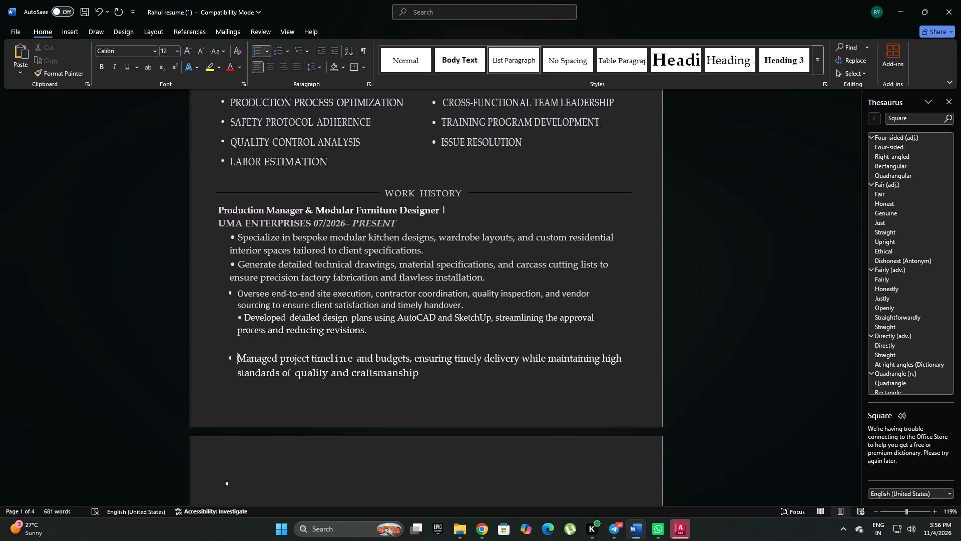
Delete the empty bullet and the blank lines above the "Production Manager, 10/2024 – 7/2026" heading.
{"action": "scroll", "coordinate": [287, 328], "scroll_direction": "down", "scroll_amount": 1}
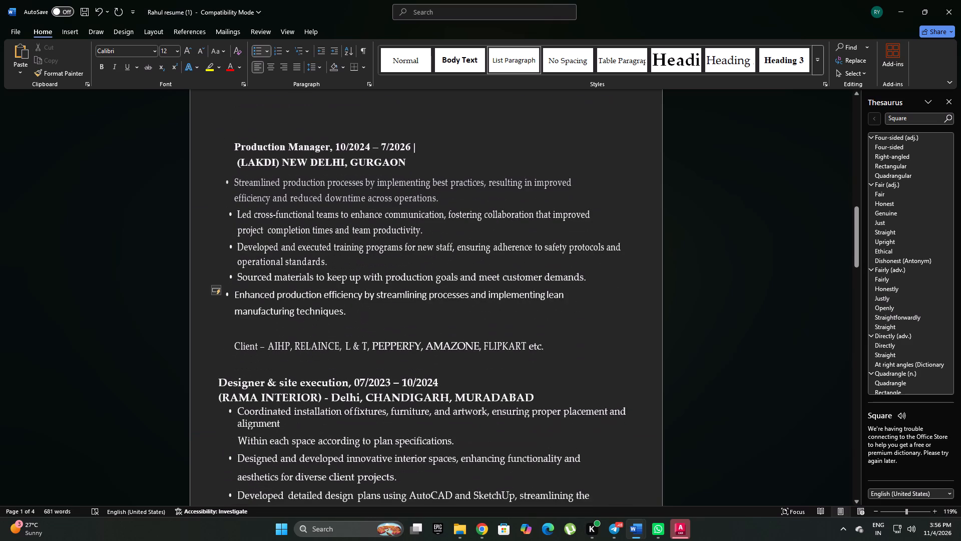
{"action": "left_click_drag", "start_coordinate": [855, 232], "coordinate": [850, 208]}
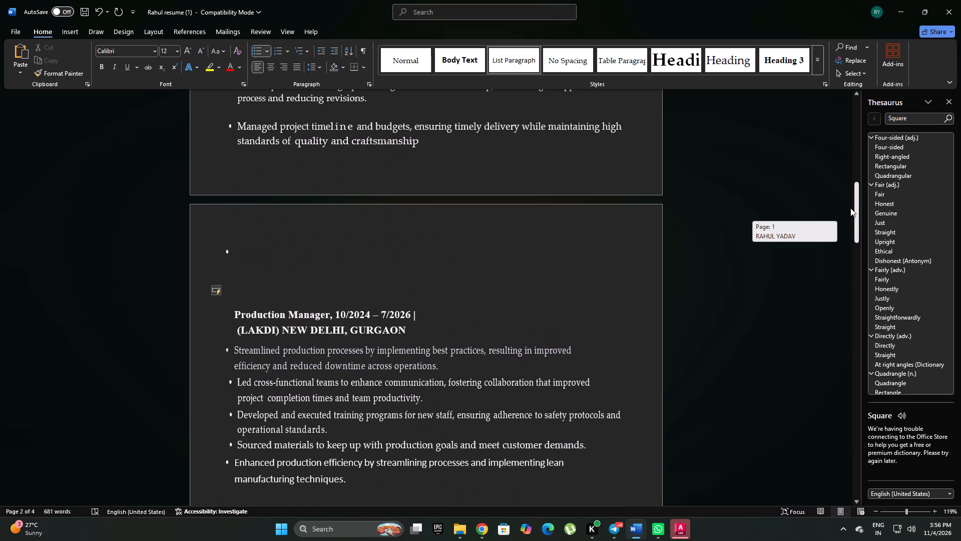
{"action": "left_click_drag", "start_coordinate": [850, 208], "coordinate": [849, 208]}
{"action": "left_click_drag", "start_coordinate": [234, 254], "coordinate": [179, 248]}
{"action": "key", "text": "BackSpace"}
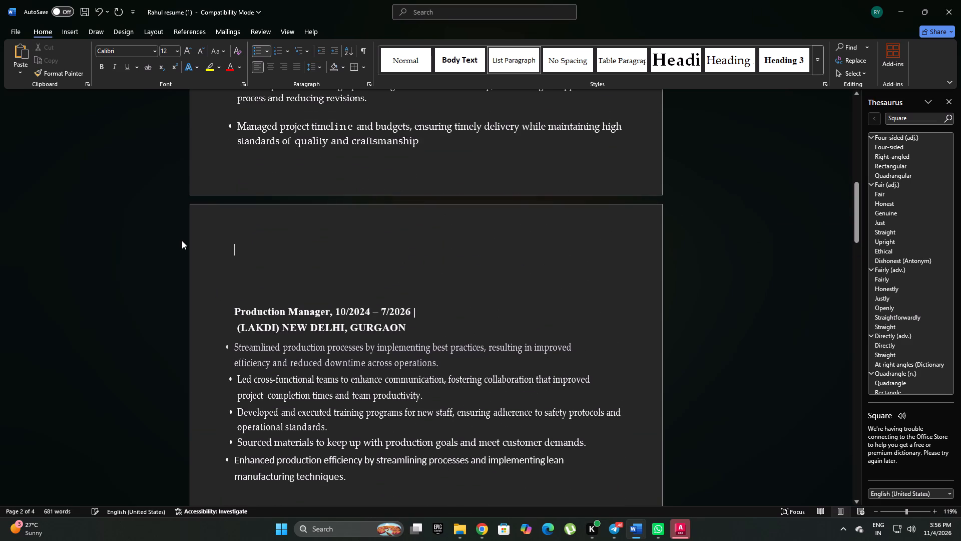
{"action": "left_click", "coordinate": [236, 293]}
{"action": "key", "text": "BackSpace"}
{"action": "key", "text": "BackSpace"}
{"action": "key", "text": "BackSpace"}
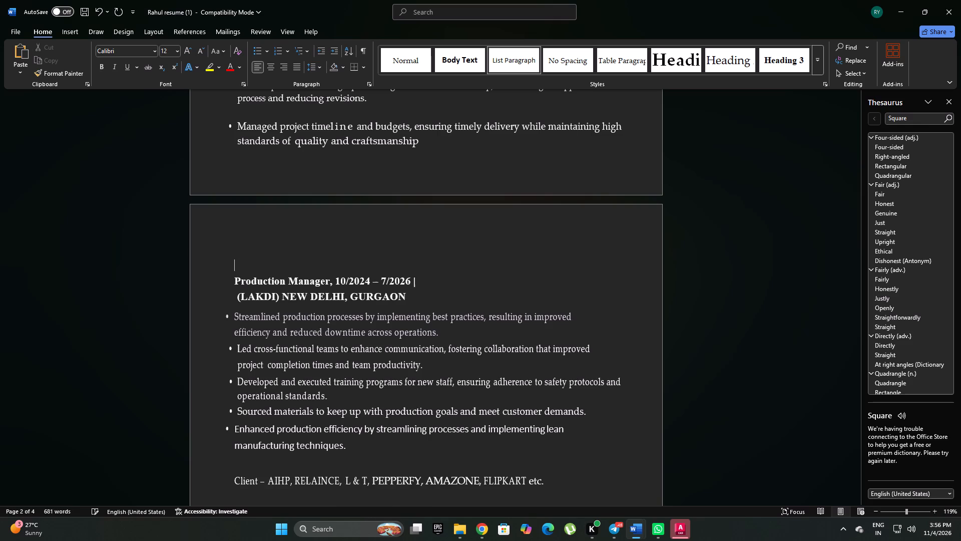
{"action": "key", "text": "BackSpace"}
{"action": "key", "text": "BackSpace"}
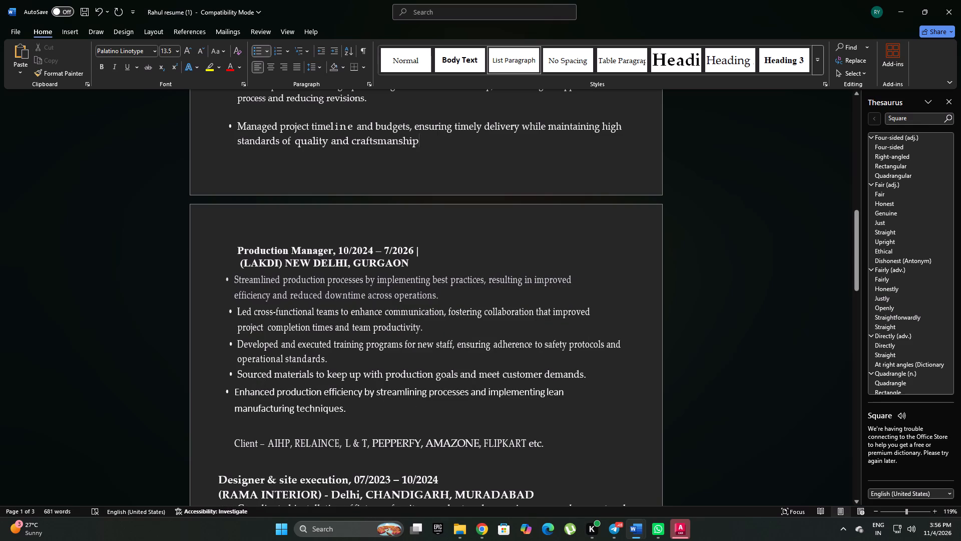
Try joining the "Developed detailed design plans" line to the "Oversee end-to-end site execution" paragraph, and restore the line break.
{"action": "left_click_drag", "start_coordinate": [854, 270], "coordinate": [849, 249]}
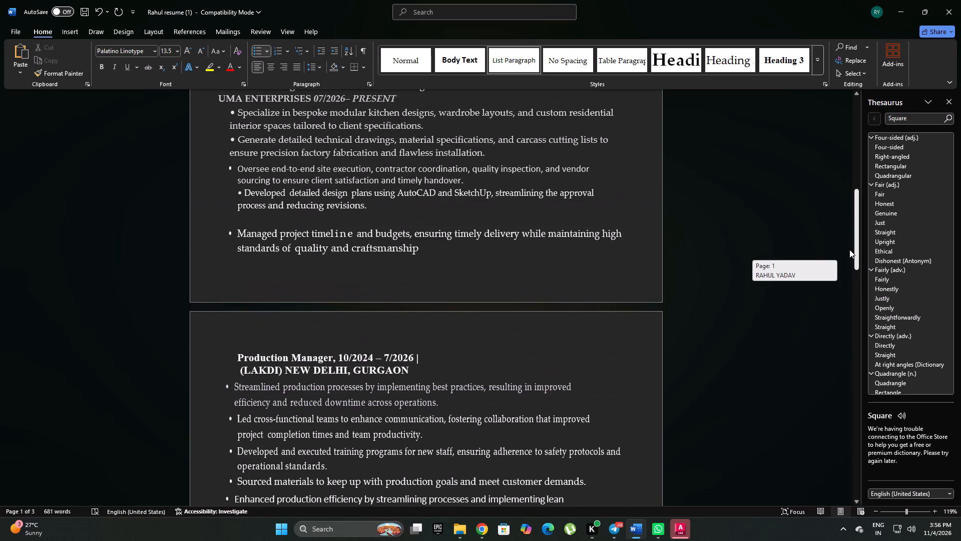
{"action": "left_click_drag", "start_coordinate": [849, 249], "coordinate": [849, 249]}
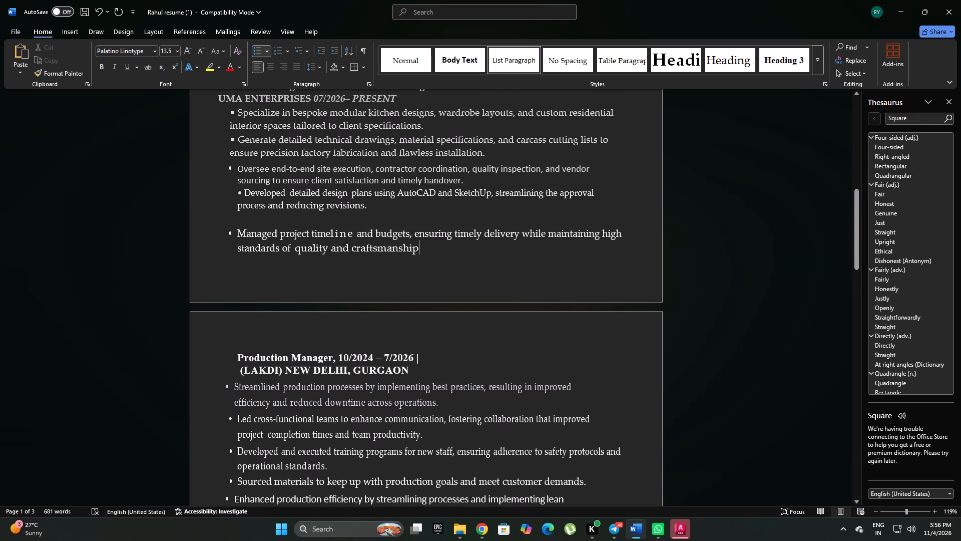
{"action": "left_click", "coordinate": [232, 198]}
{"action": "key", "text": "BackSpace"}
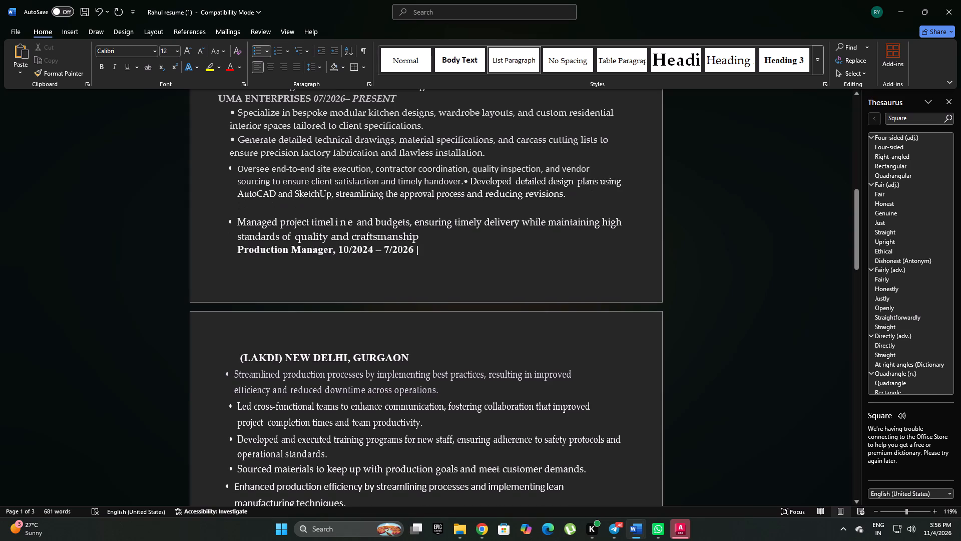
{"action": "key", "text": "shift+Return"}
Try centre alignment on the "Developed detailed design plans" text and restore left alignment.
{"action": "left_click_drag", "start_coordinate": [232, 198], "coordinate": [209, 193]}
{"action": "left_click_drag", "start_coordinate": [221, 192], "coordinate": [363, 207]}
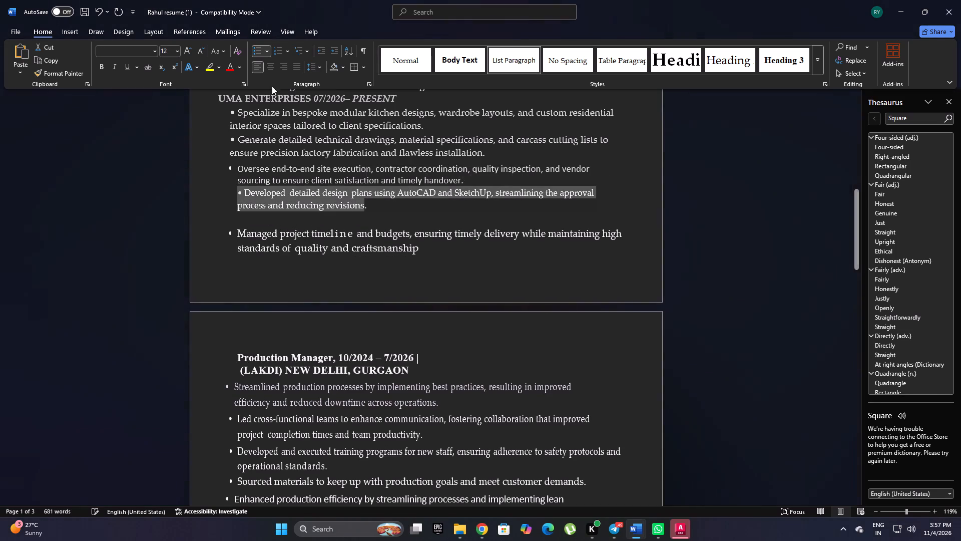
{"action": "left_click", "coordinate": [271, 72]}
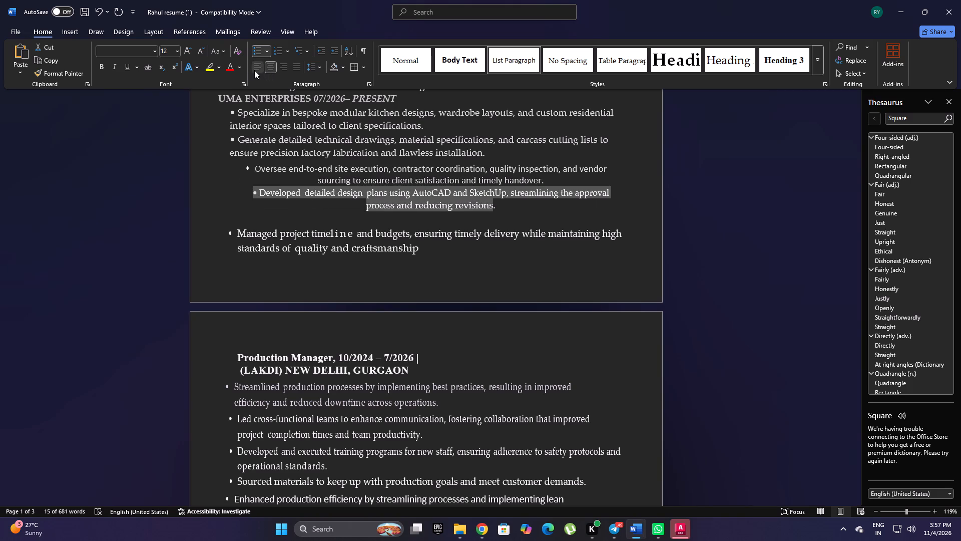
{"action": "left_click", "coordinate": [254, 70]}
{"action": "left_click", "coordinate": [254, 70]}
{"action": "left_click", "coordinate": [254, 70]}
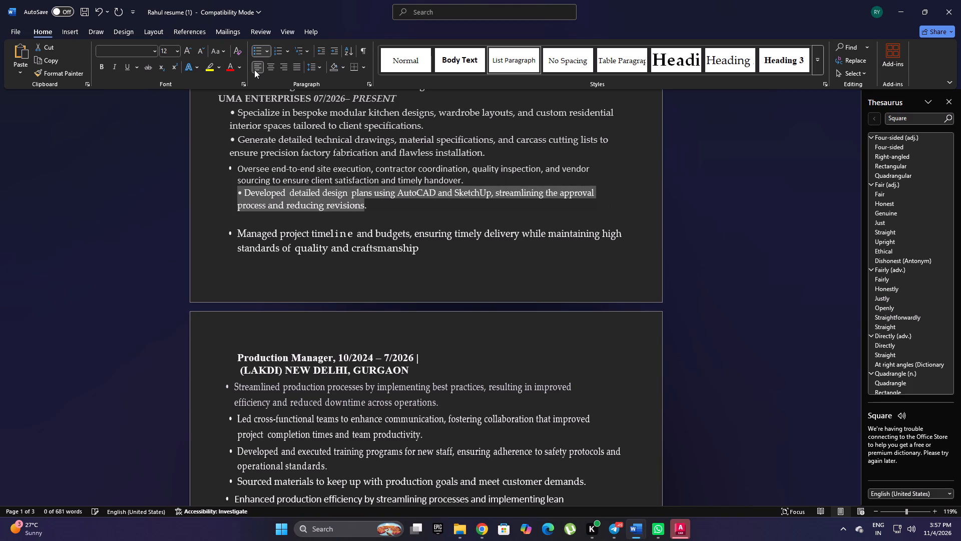
Remove and reapply bullet formatting on the "Oversee end-to-end site execution" paragraph, including its "Developed detailed design plans" lines.
{"action": "left_click_drag", "start_coordinate": [391, 213], "coordinate": [208, 165]}
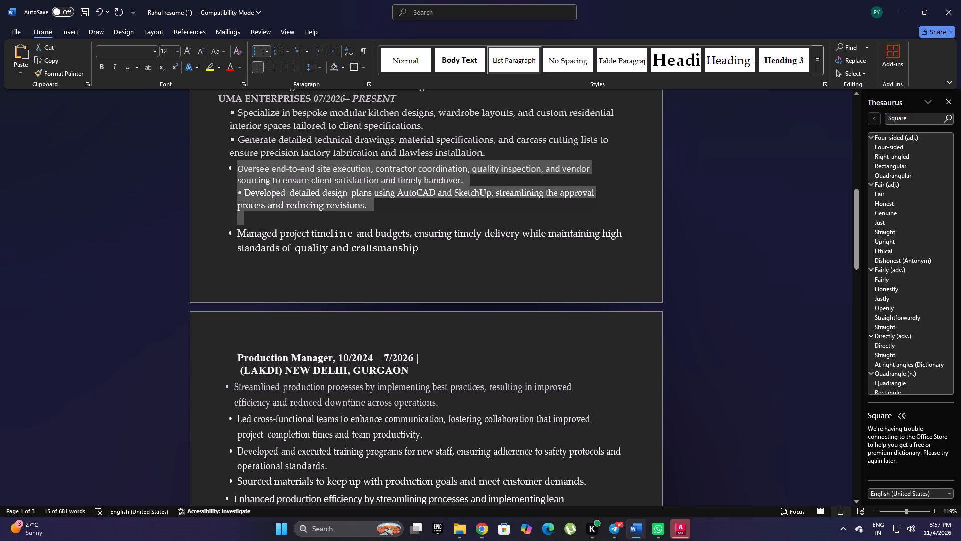
{"action": "left_click_drag", "start_coordinate": [208, 165], "coordinate": [210, 165]}
{"action": "left_click", "coordinate": [255, 51]}
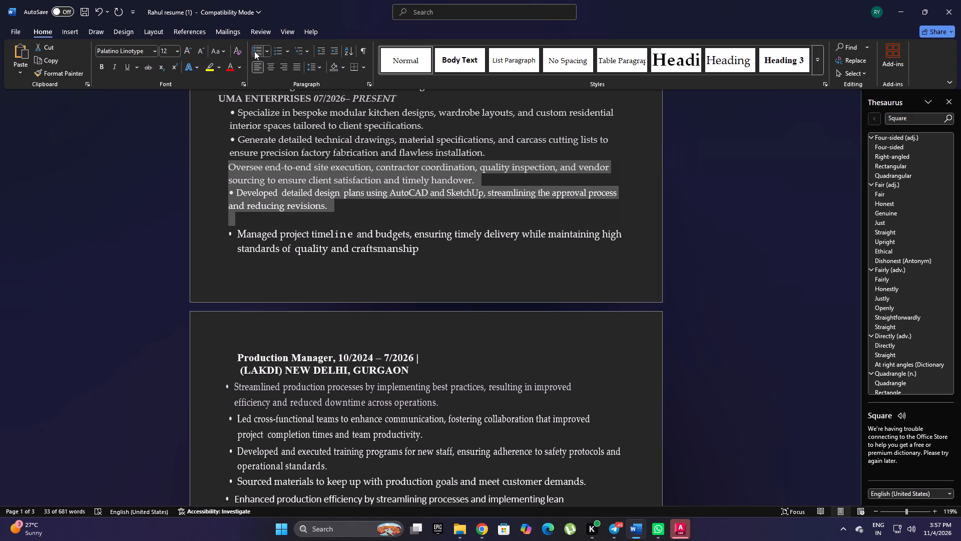
{"action": "left_click", "coordinate": [254, 51]}
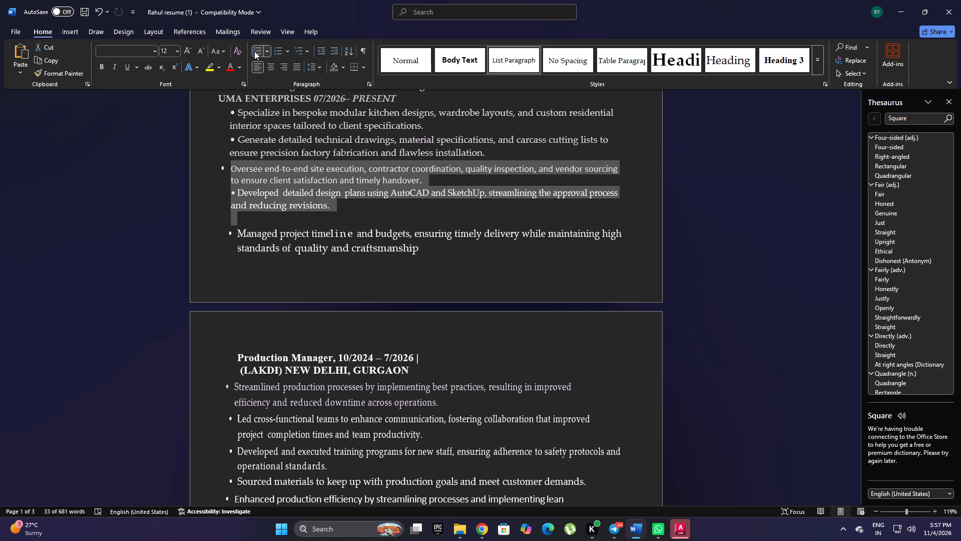
{"action": "left_click", "coordinate": [482, 299]}
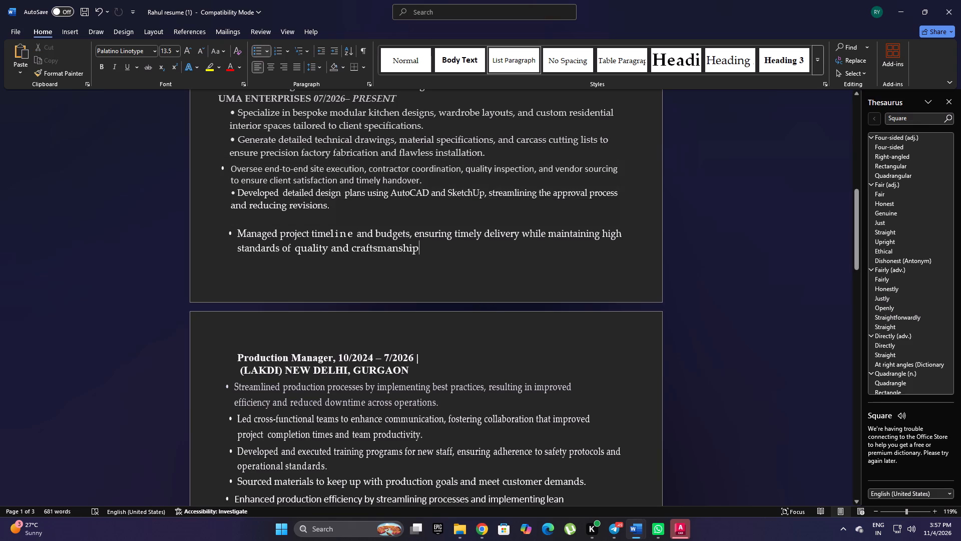
Apply uniform bullet formatting to all UMA ENTERPRISES description paragraphs, from "Specialize in bespoke" through "Managed project timeline".
{"action": "left_click_drag", "start_coordinate": [855, 231], "coordinate": [845, 213]}
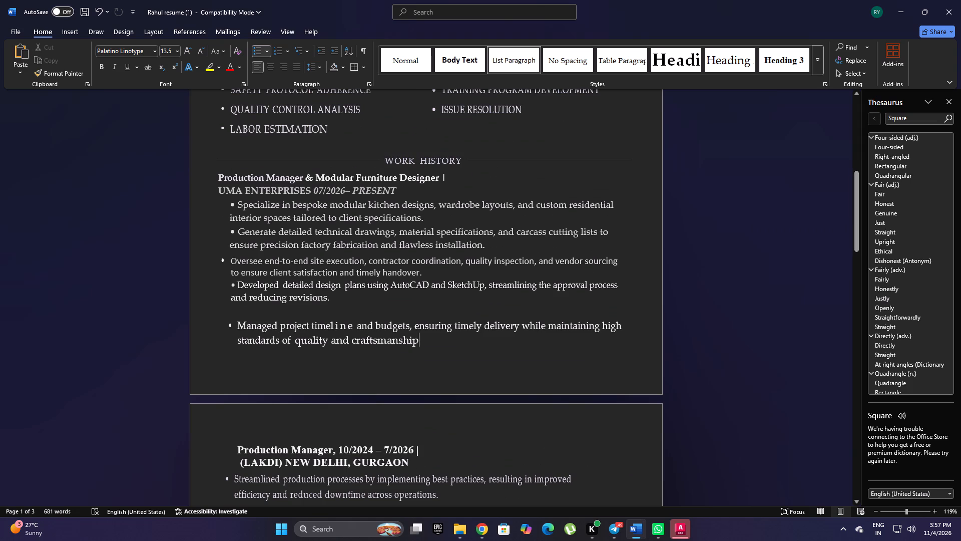
{"action": "left_click_drag", "start_coordinate": [450, 352], "coordinate": [207, 199]}
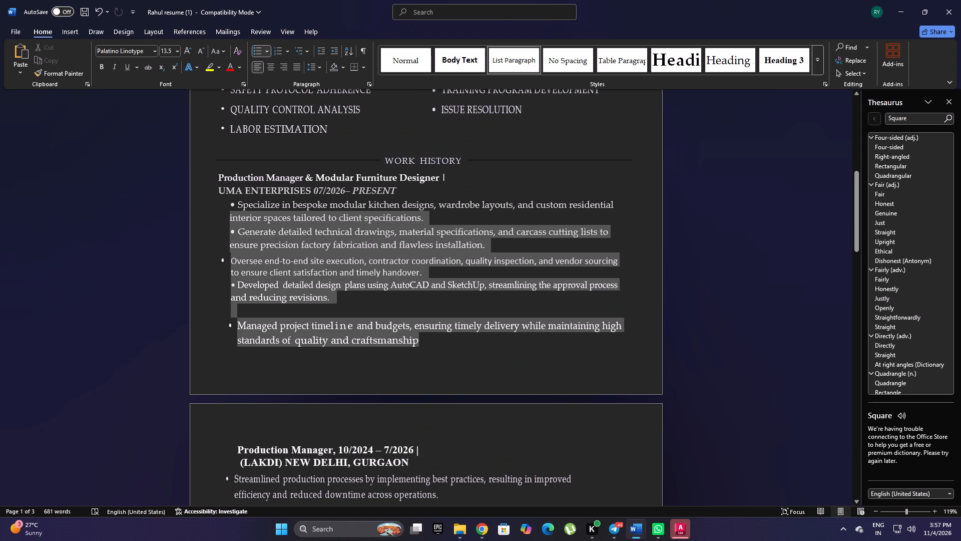
{"action": "left_click_drag", "start_coordinate": [207, 199], "coordinate": [211, 206]}
{"action": "left_click", "coordinate": [252, 50]}
{"action": "left_click", "coordinate": [252, 50]}
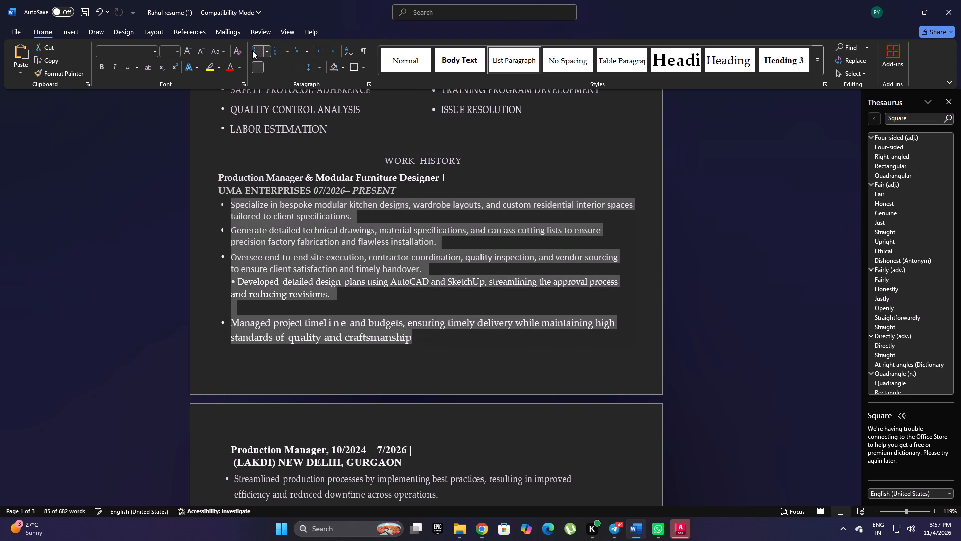
Add a blank line between "timely handover." and the "Developed detailed design plans" text using line breaks.
{"action": "left_click", "coordinate": [231, 277]}
{"action": "key", "text": "BackSpace"}
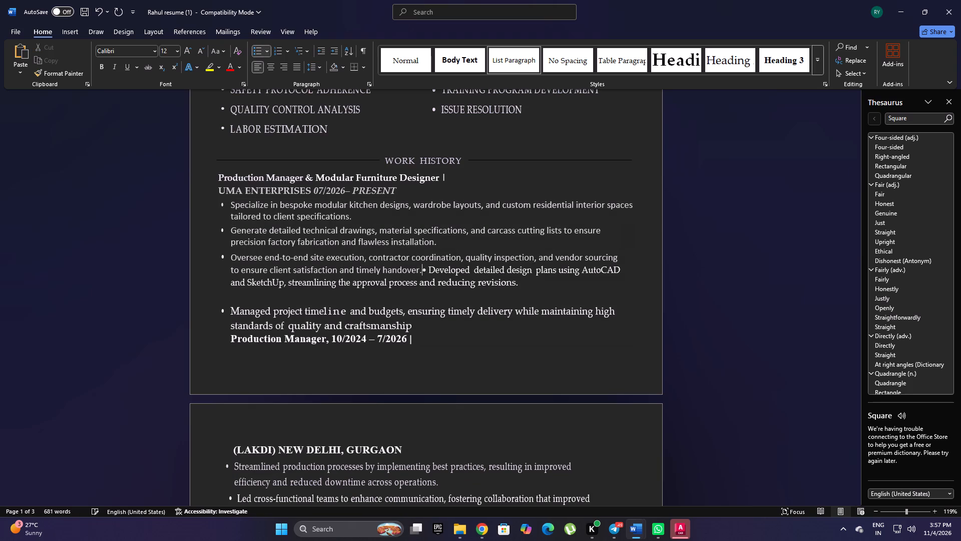
{"action": "key", "text": "shift+Return"}
{"action": "key", "text": "shift+Return"}
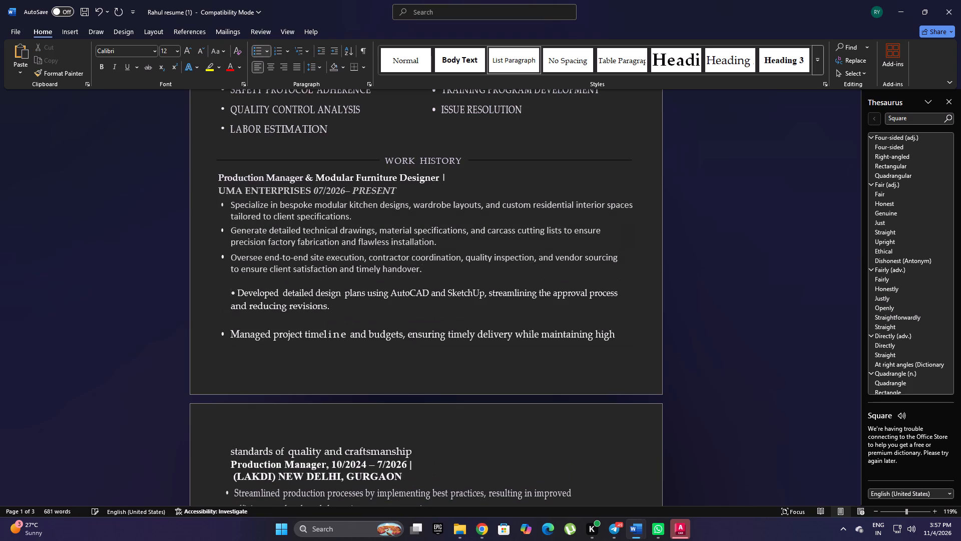
Remove and reapply bullet formatting across the UMA ENTERPRISES description paragraphs.
{"action": "left_click_drag", "start_coordinate": [624, 337], "coordinate": [395, 308]}
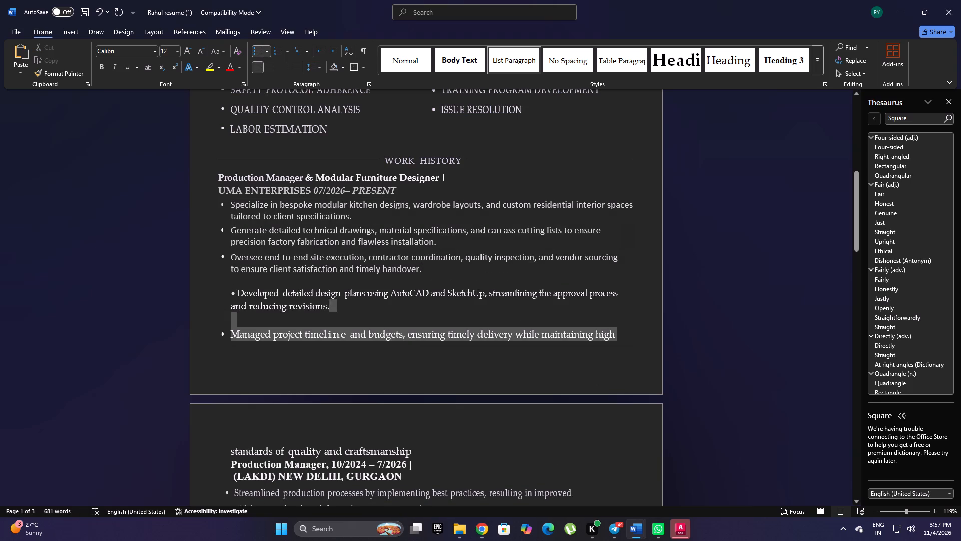
{"action": "left_click_drag", "start_coordinate": [395, 308], "coordinate": [209, 208]}
{"action": "left_click", "coordinate": [253, 51]}
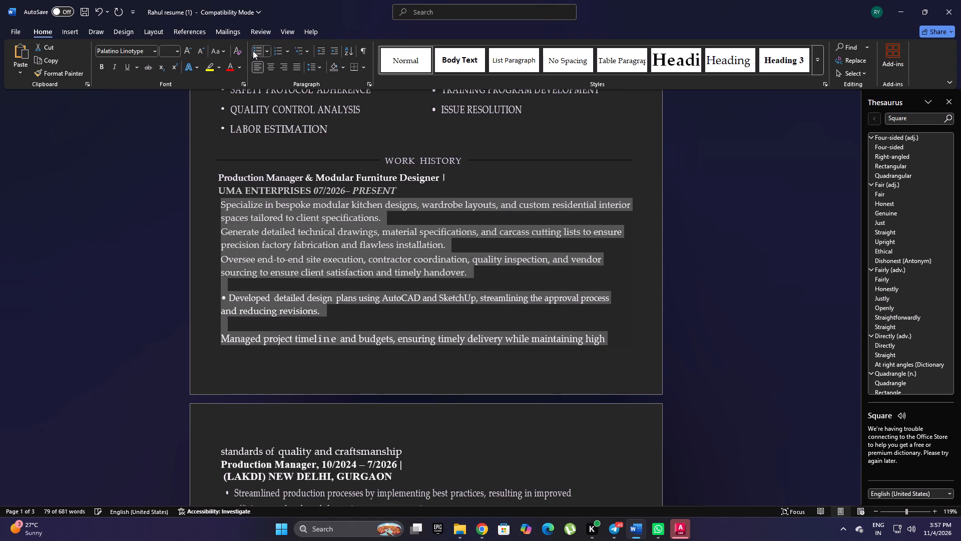
{"action": "left_click", "coordinate": [253, 51]}
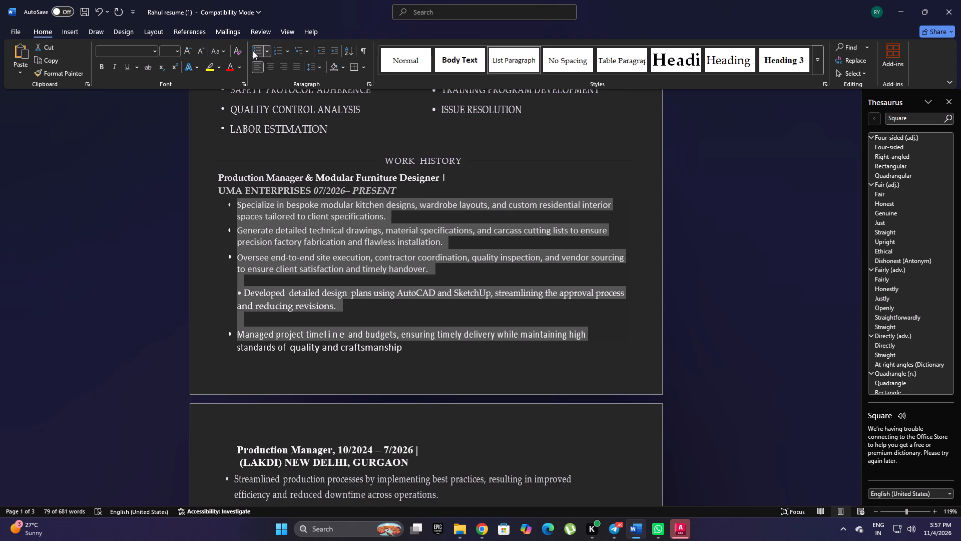
Delete the manual bullet character before "Developed detailed design plans", keeping the blank line above that text.
{"action": "left_click", "coordinate": [286, 298]}
{"action": "left_click", "coordinate": [242, 292]}
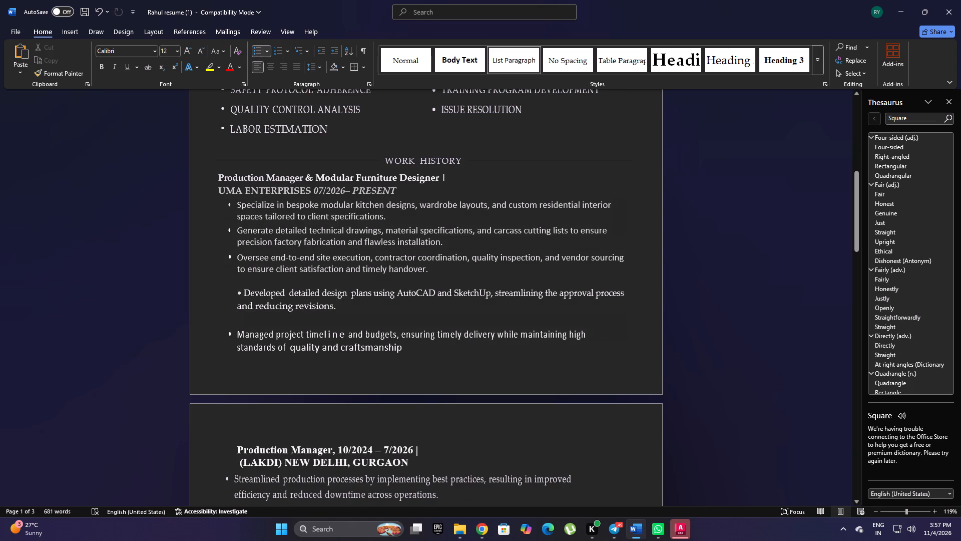
{"action": "key", "text": "BackSpace"}
{"action": "key", "text": "BackSpace"}
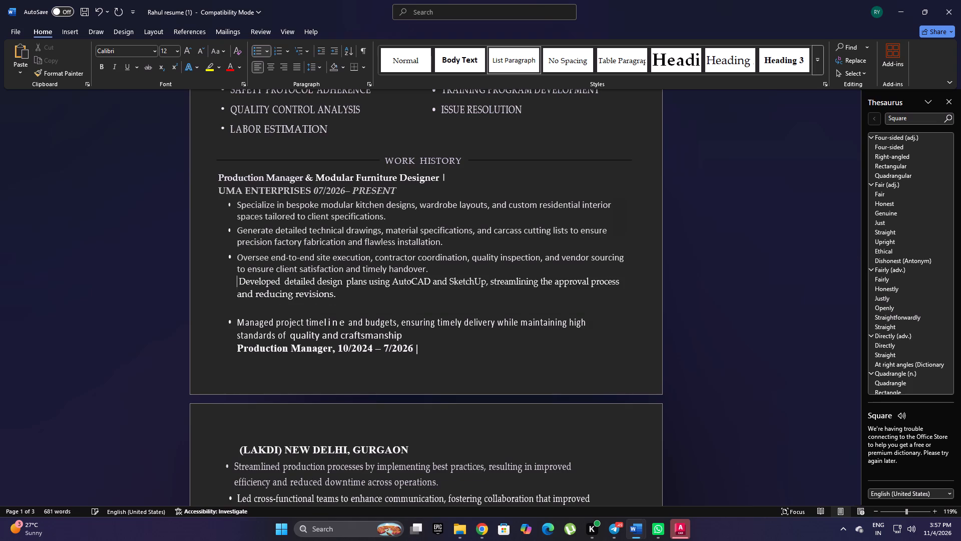
{"action": "key", "text": "shift+Return"}
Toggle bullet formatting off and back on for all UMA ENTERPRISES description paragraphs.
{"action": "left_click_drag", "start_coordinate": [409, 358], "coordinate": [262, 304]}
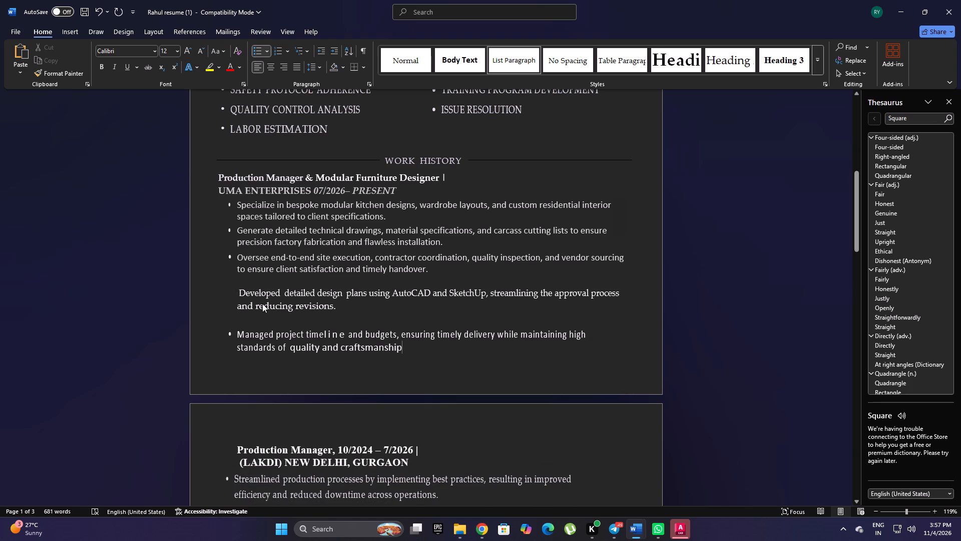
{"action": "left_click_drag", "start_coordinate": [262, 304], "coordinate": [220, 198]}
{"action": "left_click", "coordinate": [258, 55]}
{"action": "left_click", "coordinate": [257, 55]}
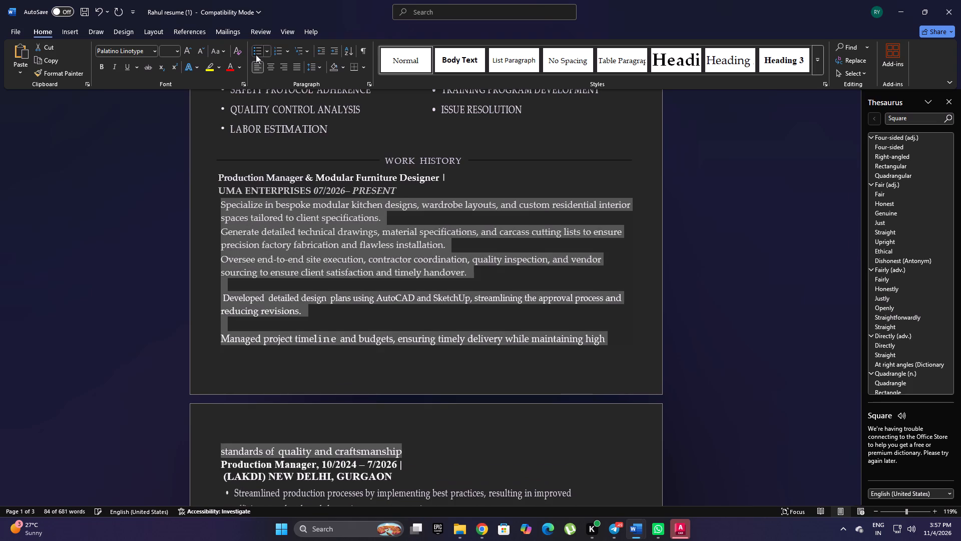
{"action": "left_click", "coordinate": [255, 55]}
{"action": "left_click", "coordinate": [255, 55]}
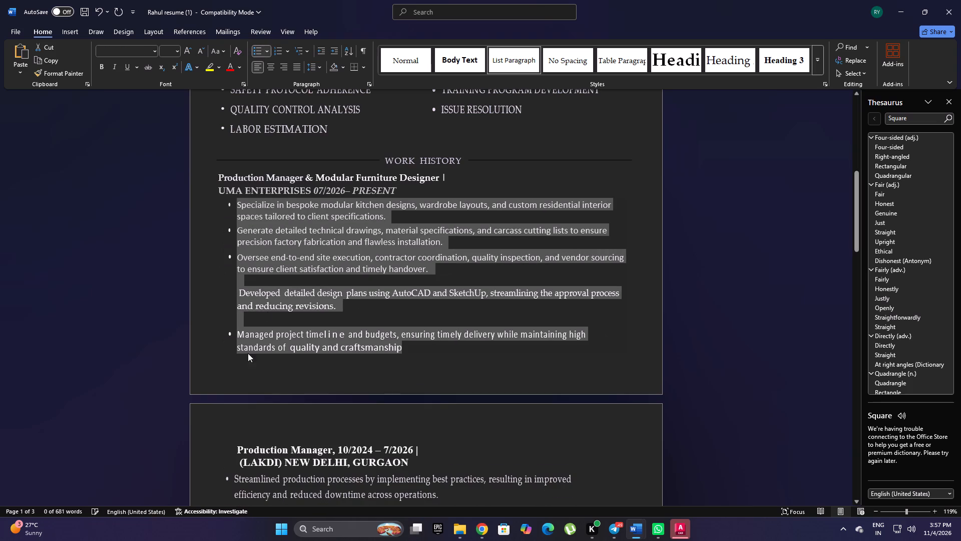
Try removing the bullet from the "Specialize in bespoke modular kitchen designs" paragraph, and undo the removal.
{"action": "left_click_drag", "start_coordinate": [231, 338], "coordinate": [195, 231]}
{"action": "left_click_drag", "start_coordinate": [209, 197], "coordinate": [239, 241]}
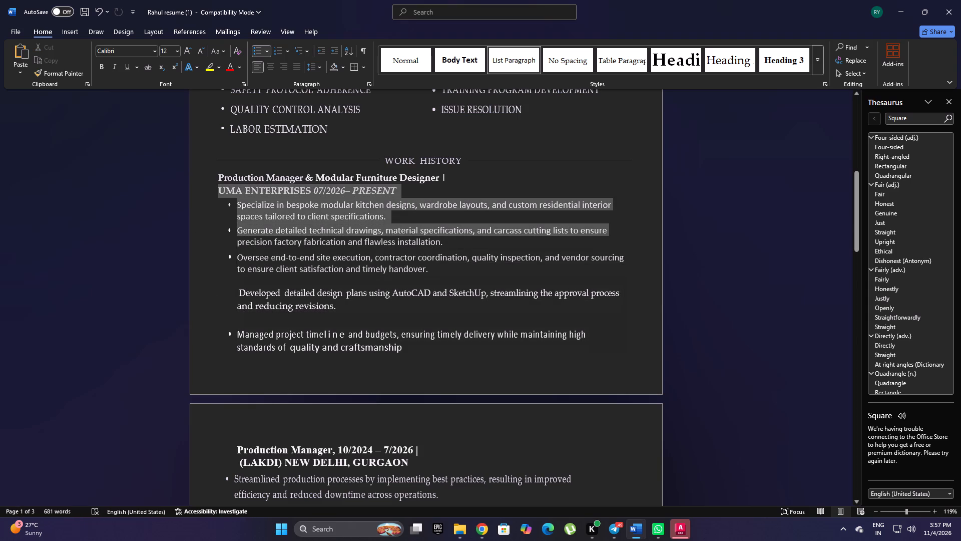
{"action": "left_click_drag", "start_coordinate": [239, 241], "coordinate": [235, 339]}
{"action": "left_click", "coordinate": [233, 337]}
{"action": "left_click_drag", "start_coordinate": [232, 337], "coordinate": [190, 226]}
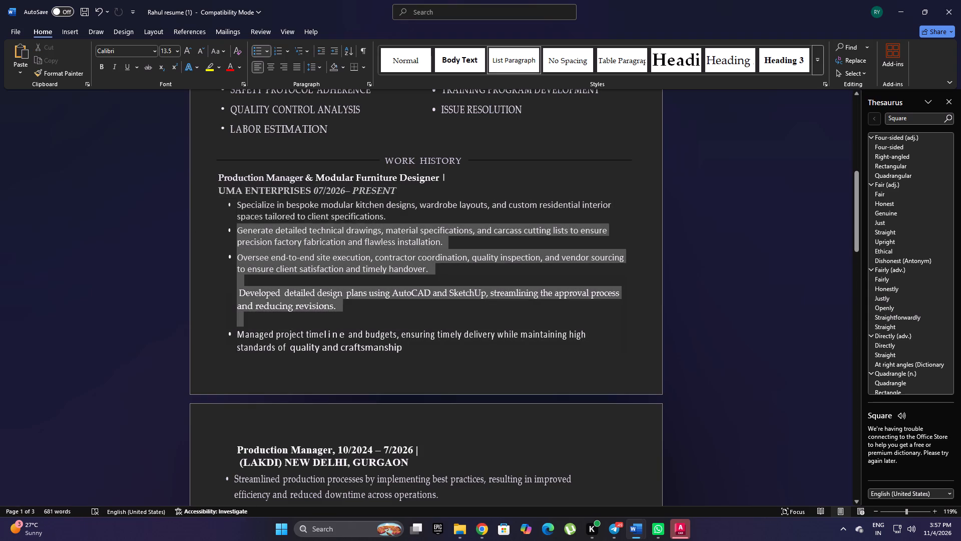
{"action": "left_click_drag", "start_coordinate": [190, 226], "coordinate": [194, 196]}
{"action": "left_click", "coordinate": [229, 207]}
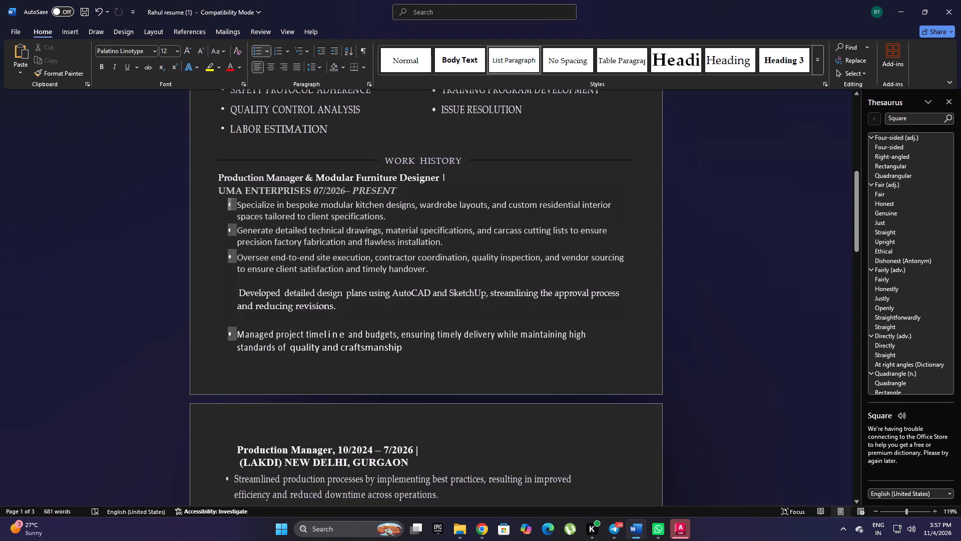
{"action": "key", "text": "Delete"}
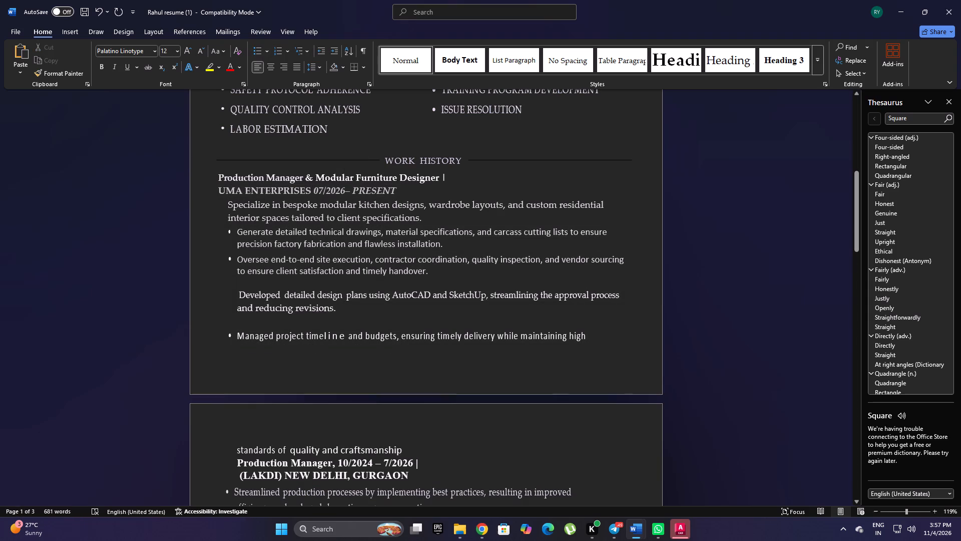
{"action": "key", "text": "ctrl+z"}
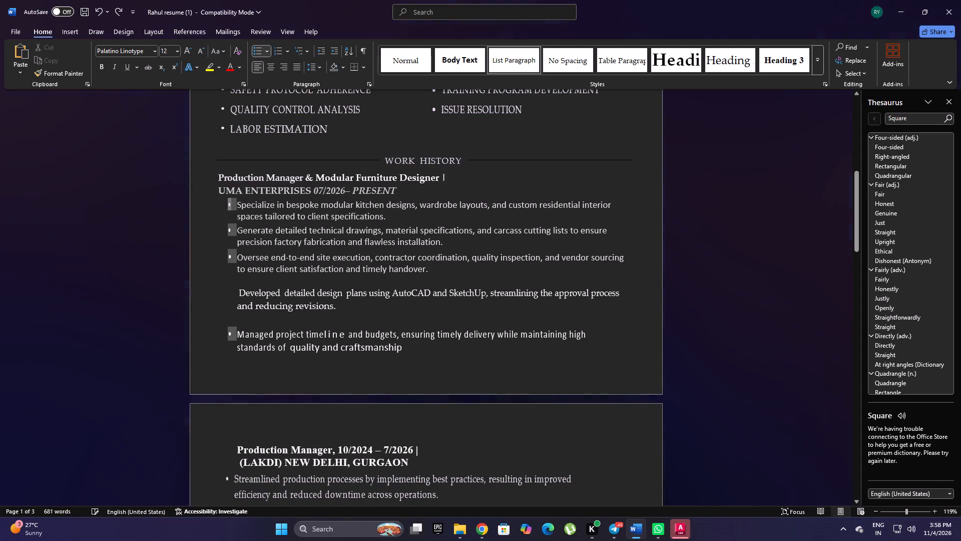
Shift the UMA ENTERPRISES bullet list slightly left to reduce its indent.
{"action": "left_click", "coordinate": [232, 273]}
{"action": "left_click_drag", "start_coordinate": [231, 256], "coordinate": [220, 256]}
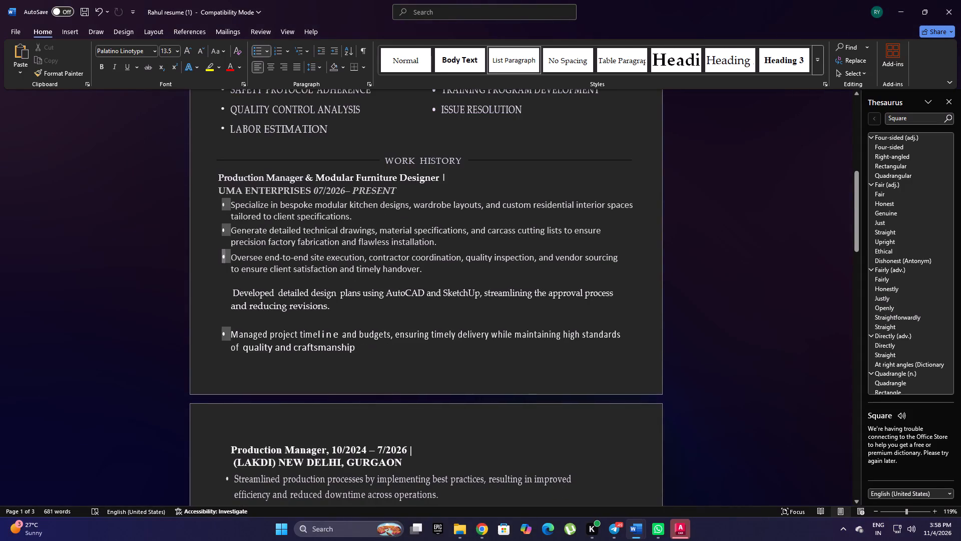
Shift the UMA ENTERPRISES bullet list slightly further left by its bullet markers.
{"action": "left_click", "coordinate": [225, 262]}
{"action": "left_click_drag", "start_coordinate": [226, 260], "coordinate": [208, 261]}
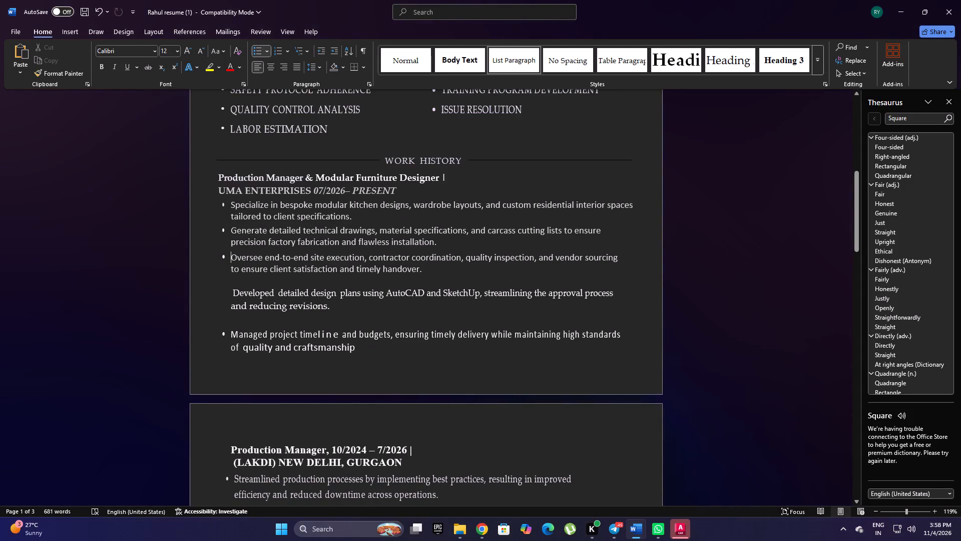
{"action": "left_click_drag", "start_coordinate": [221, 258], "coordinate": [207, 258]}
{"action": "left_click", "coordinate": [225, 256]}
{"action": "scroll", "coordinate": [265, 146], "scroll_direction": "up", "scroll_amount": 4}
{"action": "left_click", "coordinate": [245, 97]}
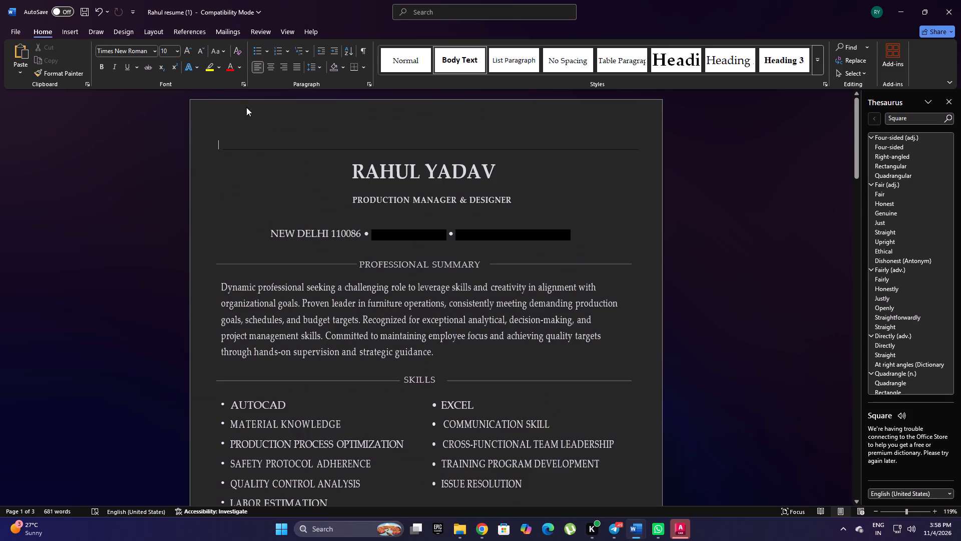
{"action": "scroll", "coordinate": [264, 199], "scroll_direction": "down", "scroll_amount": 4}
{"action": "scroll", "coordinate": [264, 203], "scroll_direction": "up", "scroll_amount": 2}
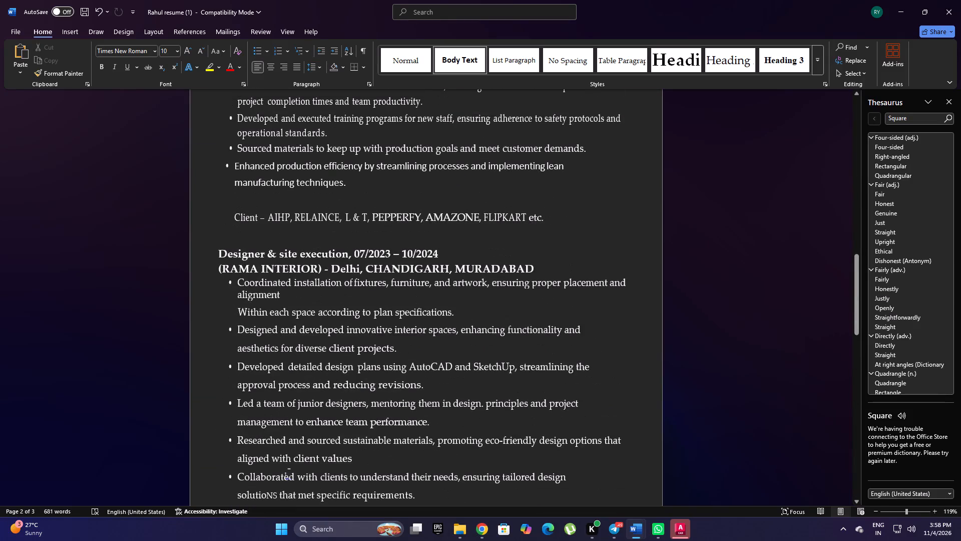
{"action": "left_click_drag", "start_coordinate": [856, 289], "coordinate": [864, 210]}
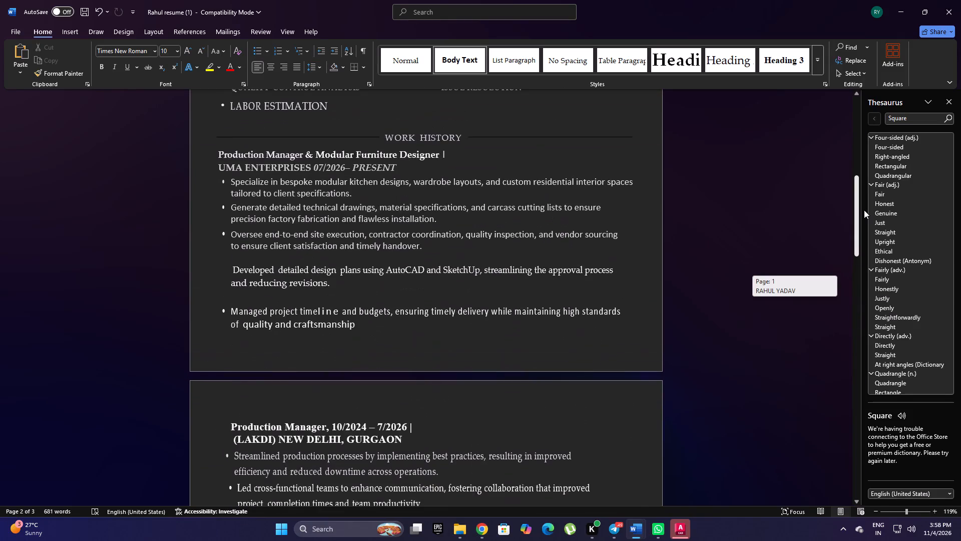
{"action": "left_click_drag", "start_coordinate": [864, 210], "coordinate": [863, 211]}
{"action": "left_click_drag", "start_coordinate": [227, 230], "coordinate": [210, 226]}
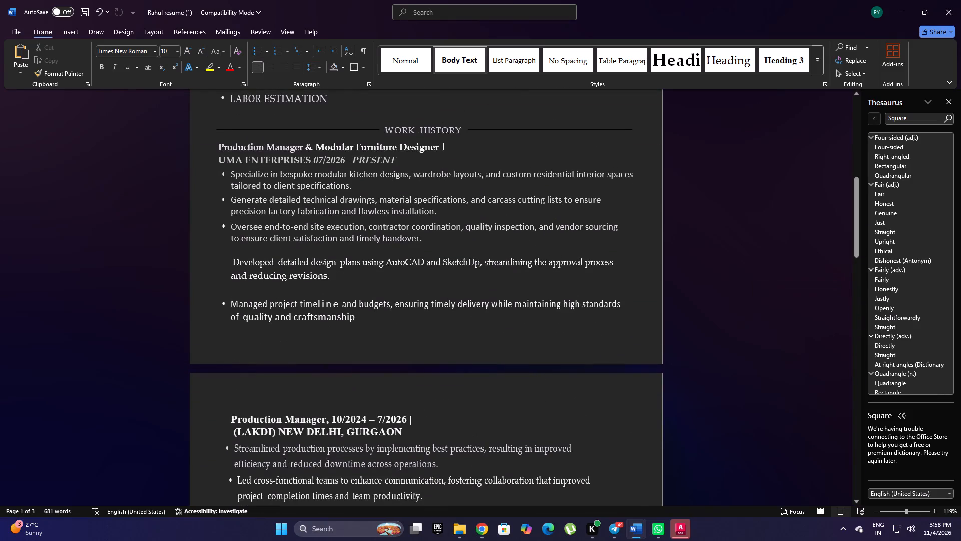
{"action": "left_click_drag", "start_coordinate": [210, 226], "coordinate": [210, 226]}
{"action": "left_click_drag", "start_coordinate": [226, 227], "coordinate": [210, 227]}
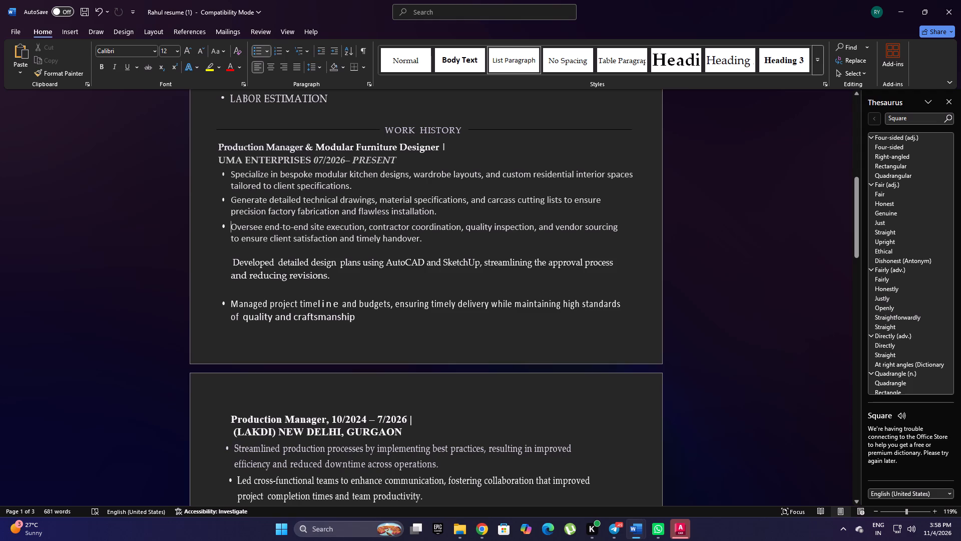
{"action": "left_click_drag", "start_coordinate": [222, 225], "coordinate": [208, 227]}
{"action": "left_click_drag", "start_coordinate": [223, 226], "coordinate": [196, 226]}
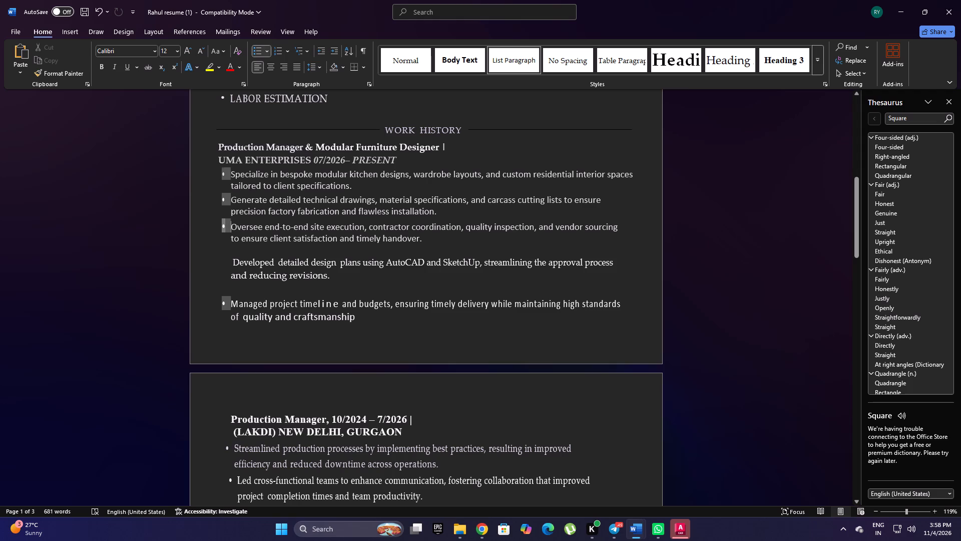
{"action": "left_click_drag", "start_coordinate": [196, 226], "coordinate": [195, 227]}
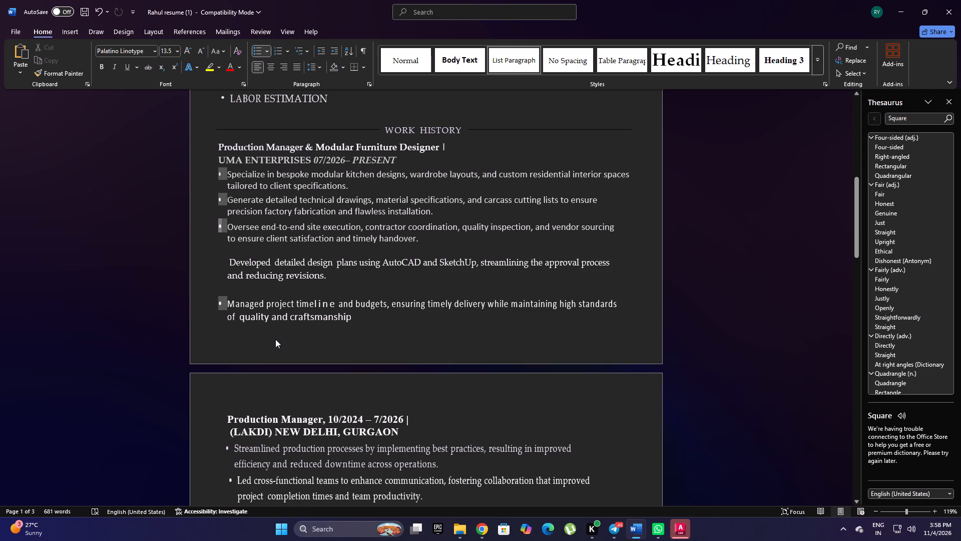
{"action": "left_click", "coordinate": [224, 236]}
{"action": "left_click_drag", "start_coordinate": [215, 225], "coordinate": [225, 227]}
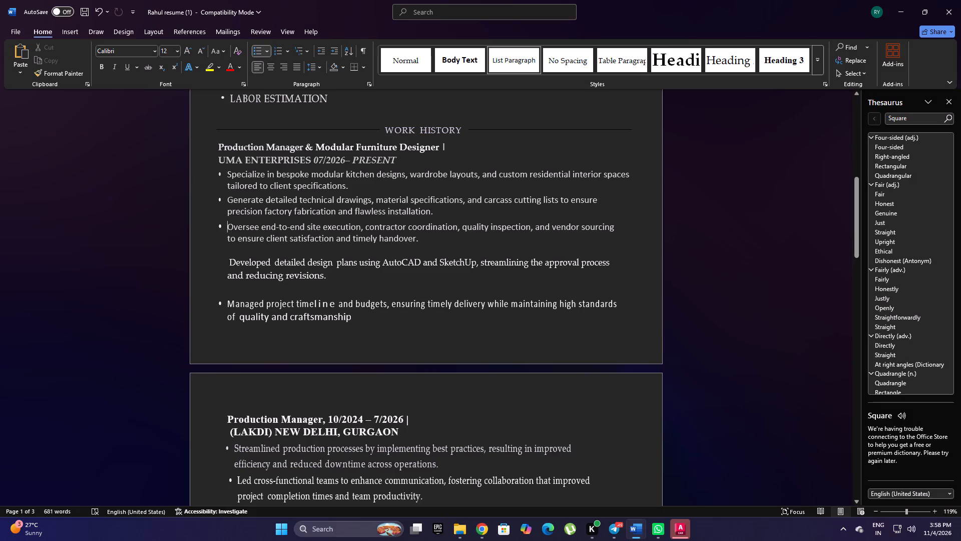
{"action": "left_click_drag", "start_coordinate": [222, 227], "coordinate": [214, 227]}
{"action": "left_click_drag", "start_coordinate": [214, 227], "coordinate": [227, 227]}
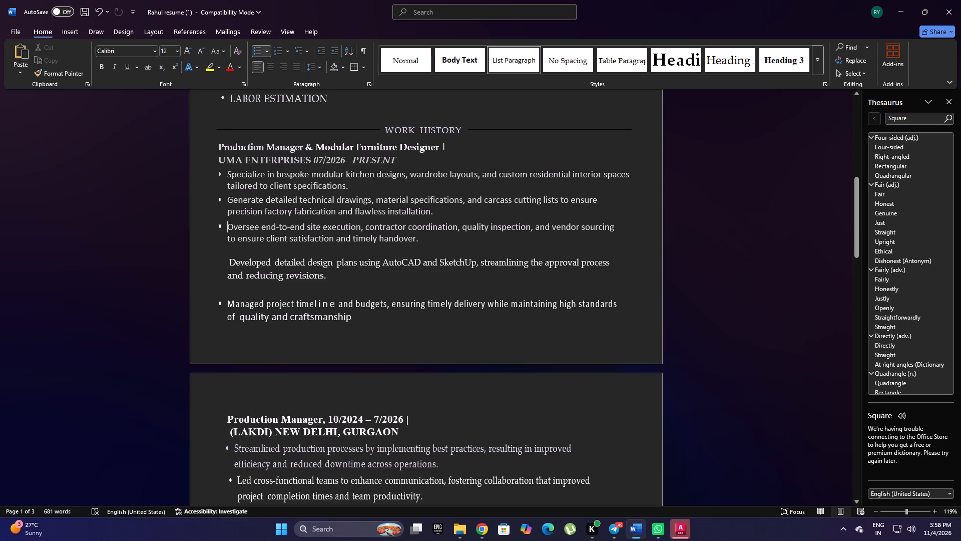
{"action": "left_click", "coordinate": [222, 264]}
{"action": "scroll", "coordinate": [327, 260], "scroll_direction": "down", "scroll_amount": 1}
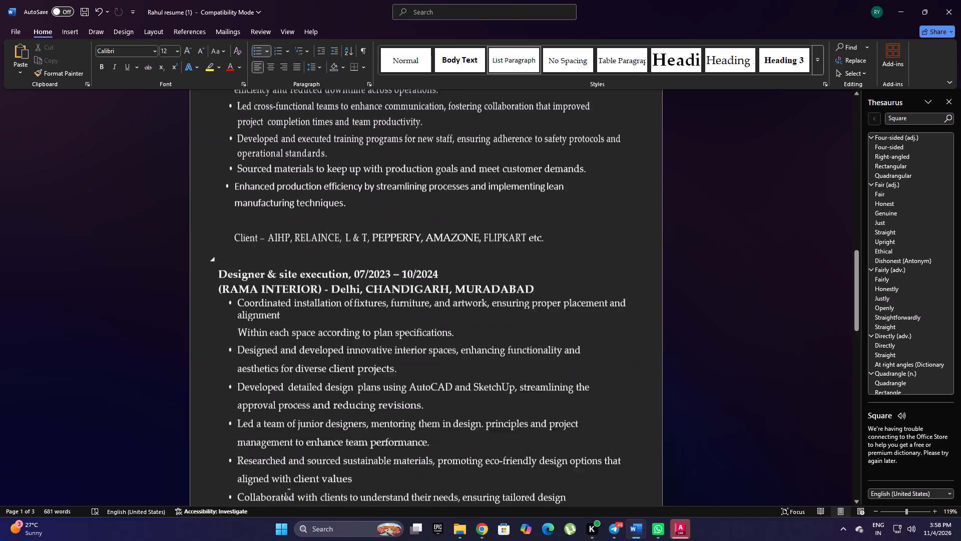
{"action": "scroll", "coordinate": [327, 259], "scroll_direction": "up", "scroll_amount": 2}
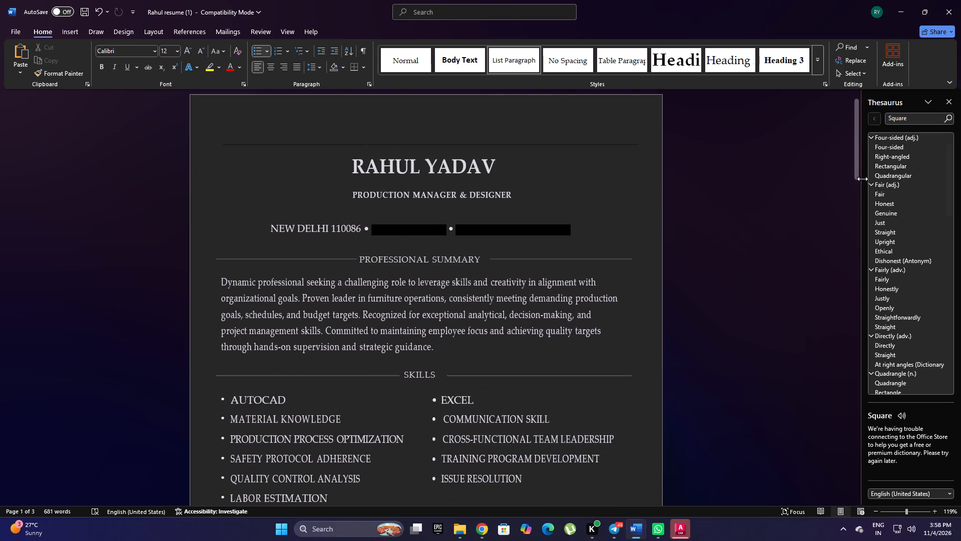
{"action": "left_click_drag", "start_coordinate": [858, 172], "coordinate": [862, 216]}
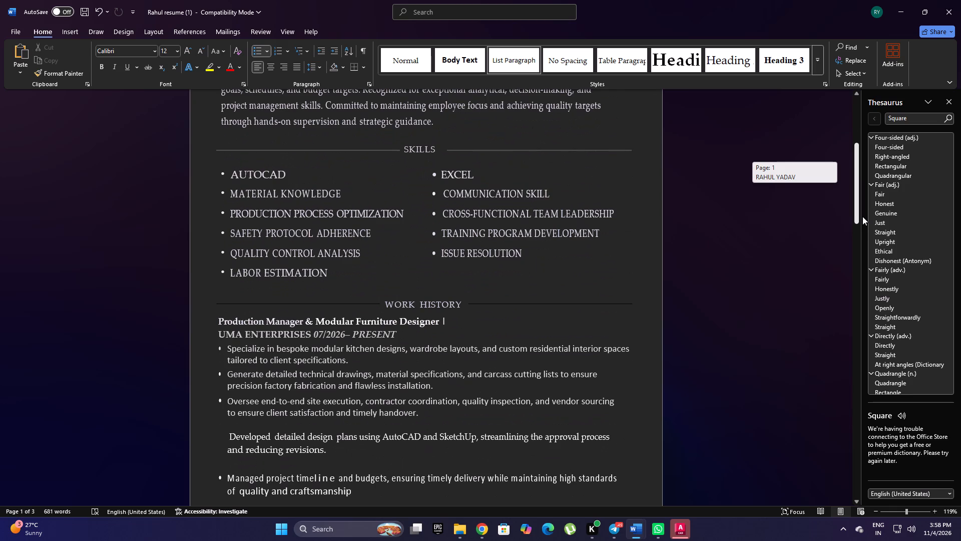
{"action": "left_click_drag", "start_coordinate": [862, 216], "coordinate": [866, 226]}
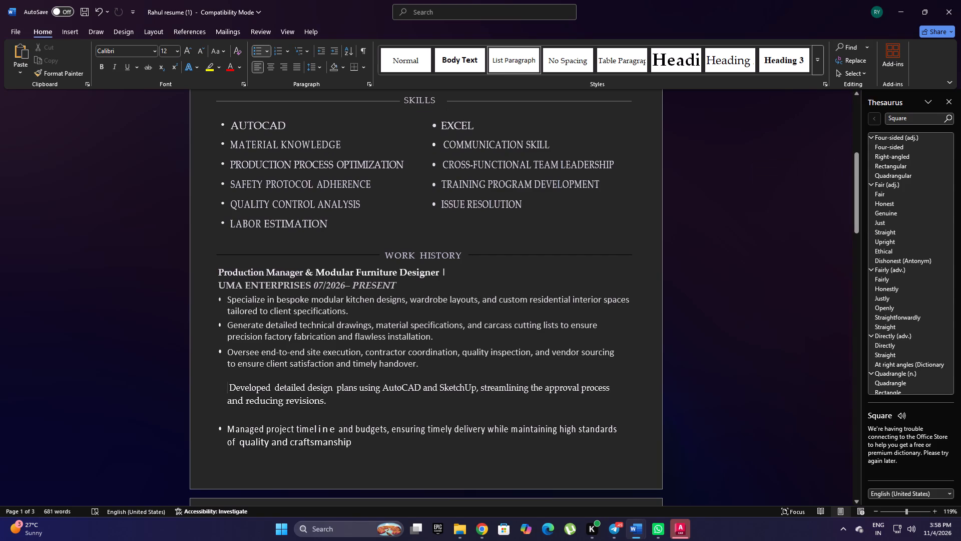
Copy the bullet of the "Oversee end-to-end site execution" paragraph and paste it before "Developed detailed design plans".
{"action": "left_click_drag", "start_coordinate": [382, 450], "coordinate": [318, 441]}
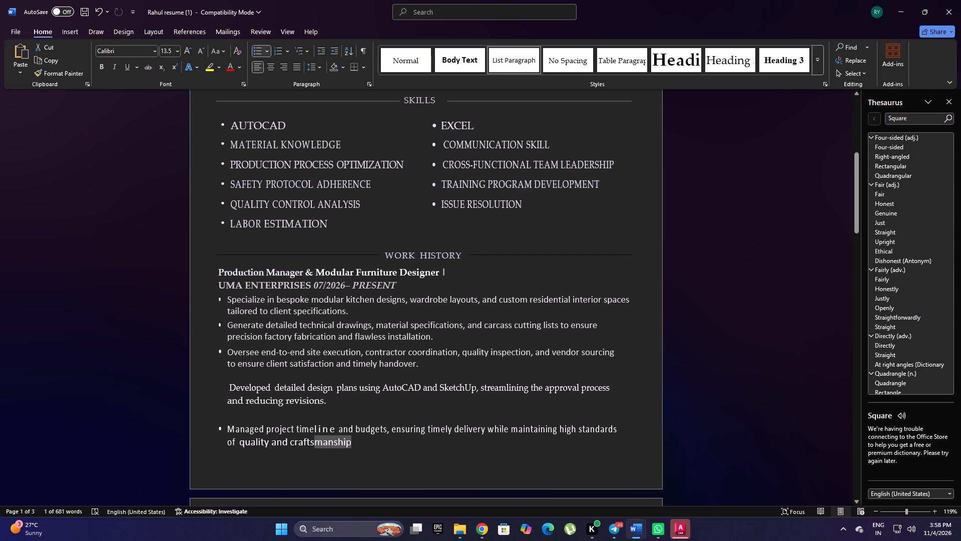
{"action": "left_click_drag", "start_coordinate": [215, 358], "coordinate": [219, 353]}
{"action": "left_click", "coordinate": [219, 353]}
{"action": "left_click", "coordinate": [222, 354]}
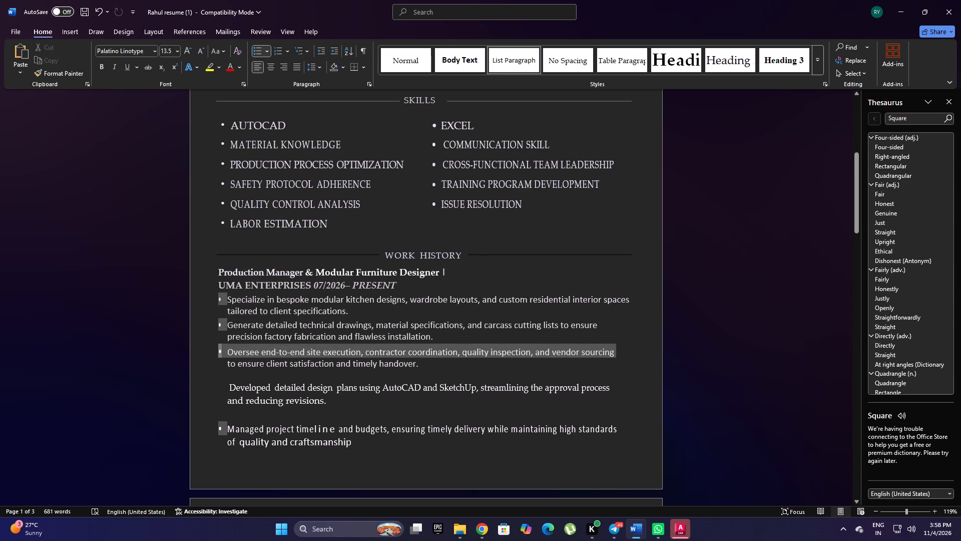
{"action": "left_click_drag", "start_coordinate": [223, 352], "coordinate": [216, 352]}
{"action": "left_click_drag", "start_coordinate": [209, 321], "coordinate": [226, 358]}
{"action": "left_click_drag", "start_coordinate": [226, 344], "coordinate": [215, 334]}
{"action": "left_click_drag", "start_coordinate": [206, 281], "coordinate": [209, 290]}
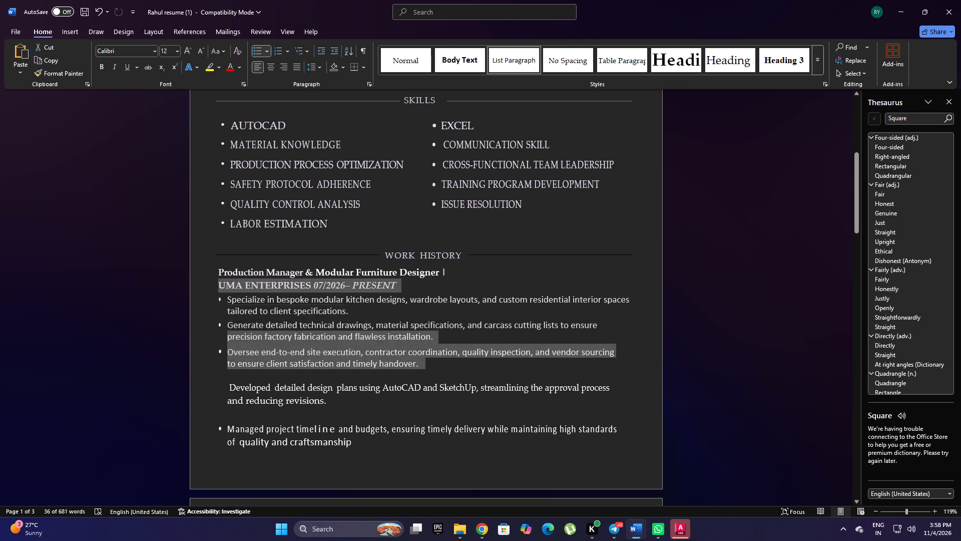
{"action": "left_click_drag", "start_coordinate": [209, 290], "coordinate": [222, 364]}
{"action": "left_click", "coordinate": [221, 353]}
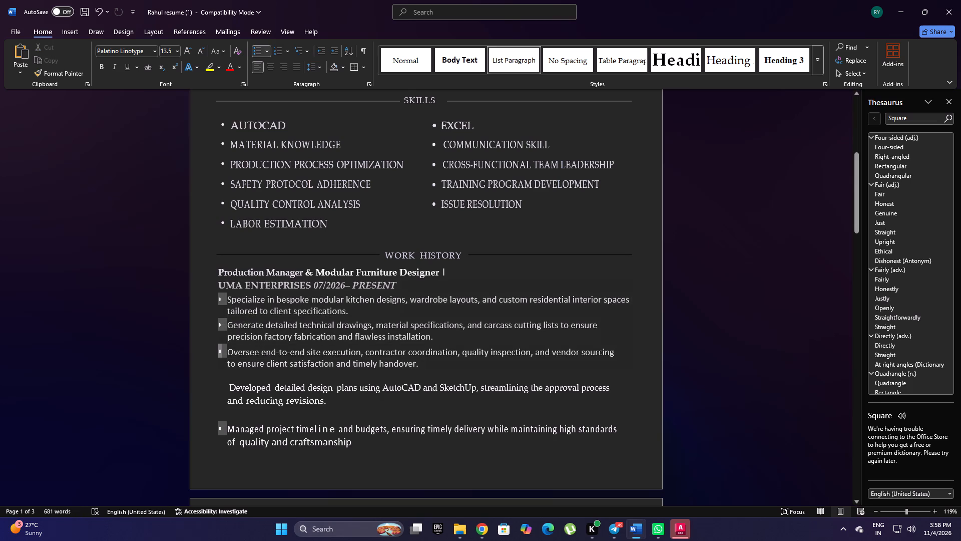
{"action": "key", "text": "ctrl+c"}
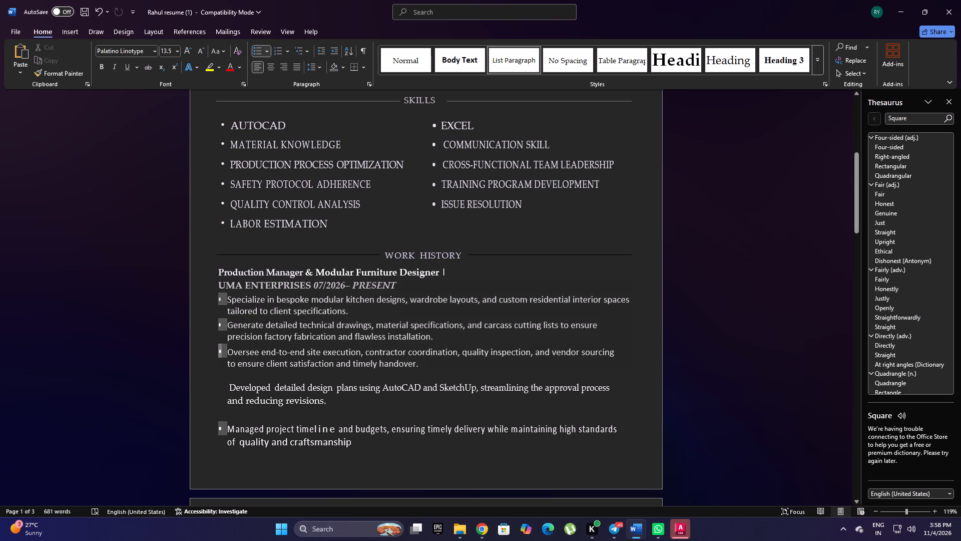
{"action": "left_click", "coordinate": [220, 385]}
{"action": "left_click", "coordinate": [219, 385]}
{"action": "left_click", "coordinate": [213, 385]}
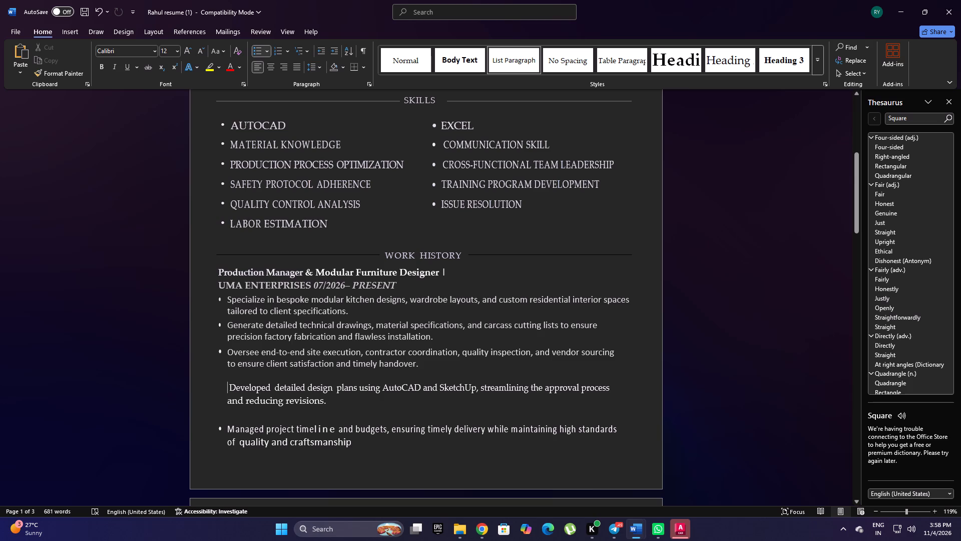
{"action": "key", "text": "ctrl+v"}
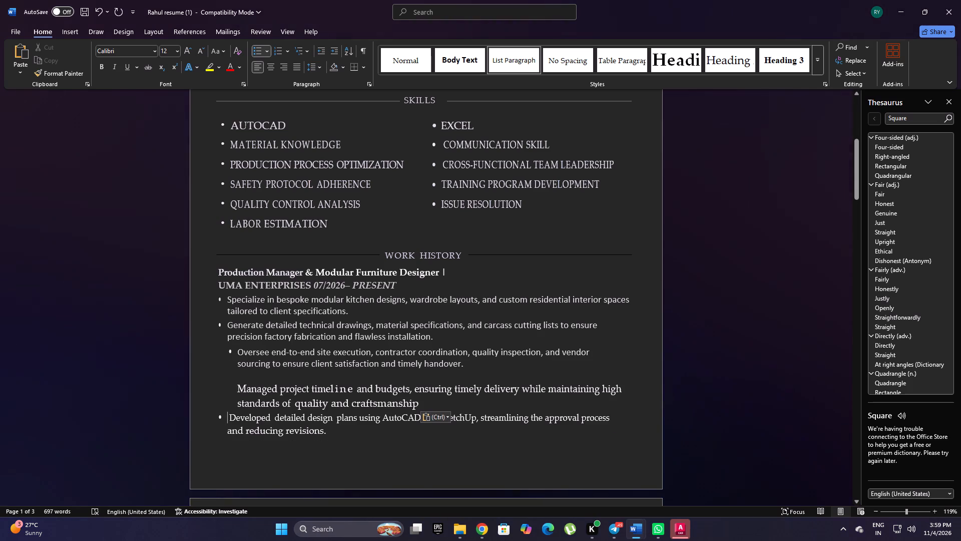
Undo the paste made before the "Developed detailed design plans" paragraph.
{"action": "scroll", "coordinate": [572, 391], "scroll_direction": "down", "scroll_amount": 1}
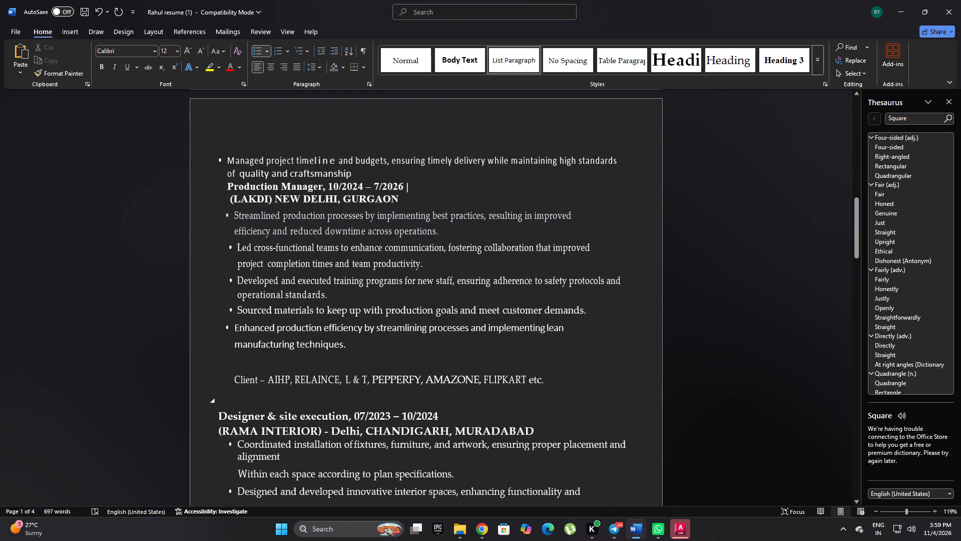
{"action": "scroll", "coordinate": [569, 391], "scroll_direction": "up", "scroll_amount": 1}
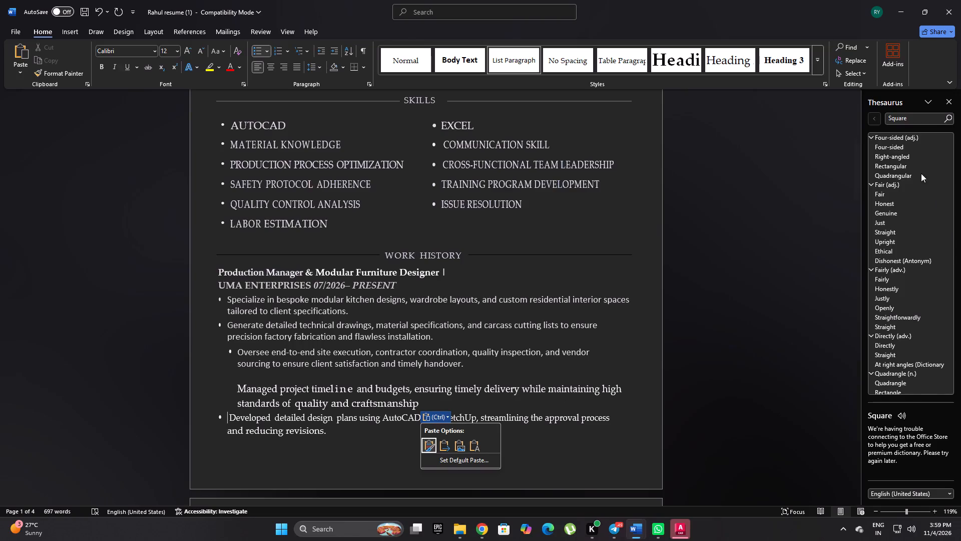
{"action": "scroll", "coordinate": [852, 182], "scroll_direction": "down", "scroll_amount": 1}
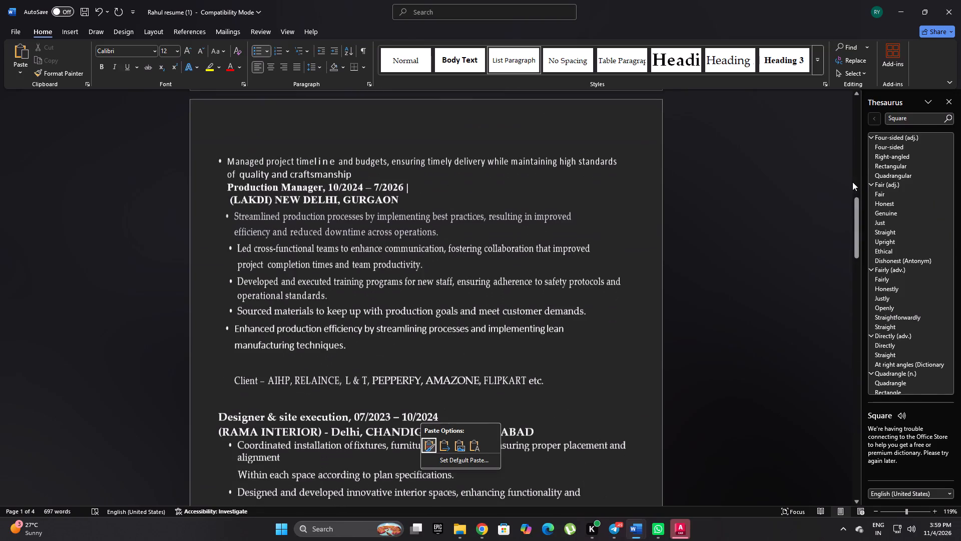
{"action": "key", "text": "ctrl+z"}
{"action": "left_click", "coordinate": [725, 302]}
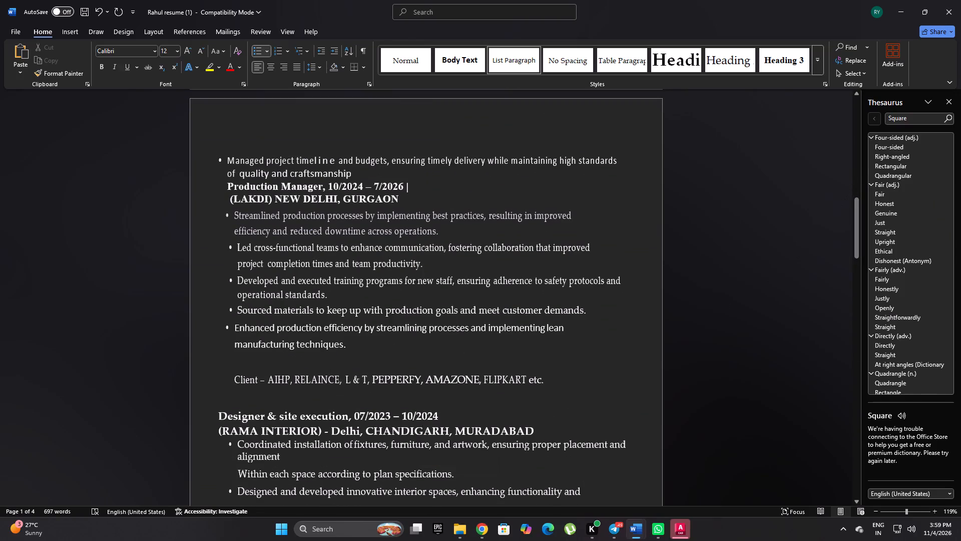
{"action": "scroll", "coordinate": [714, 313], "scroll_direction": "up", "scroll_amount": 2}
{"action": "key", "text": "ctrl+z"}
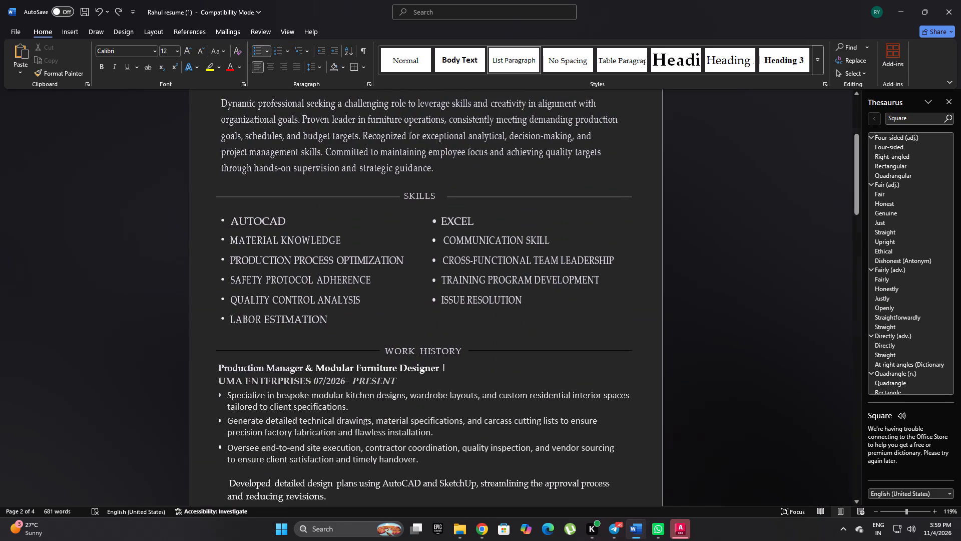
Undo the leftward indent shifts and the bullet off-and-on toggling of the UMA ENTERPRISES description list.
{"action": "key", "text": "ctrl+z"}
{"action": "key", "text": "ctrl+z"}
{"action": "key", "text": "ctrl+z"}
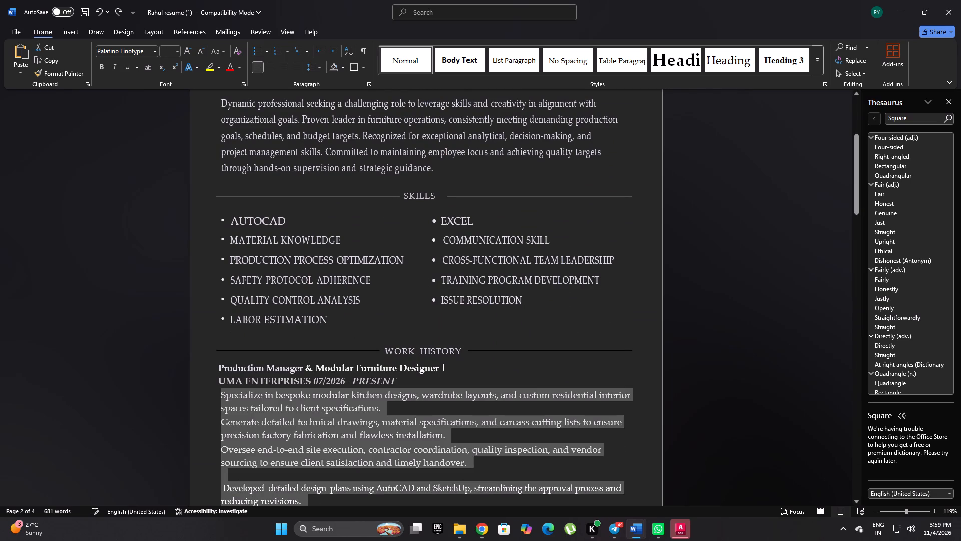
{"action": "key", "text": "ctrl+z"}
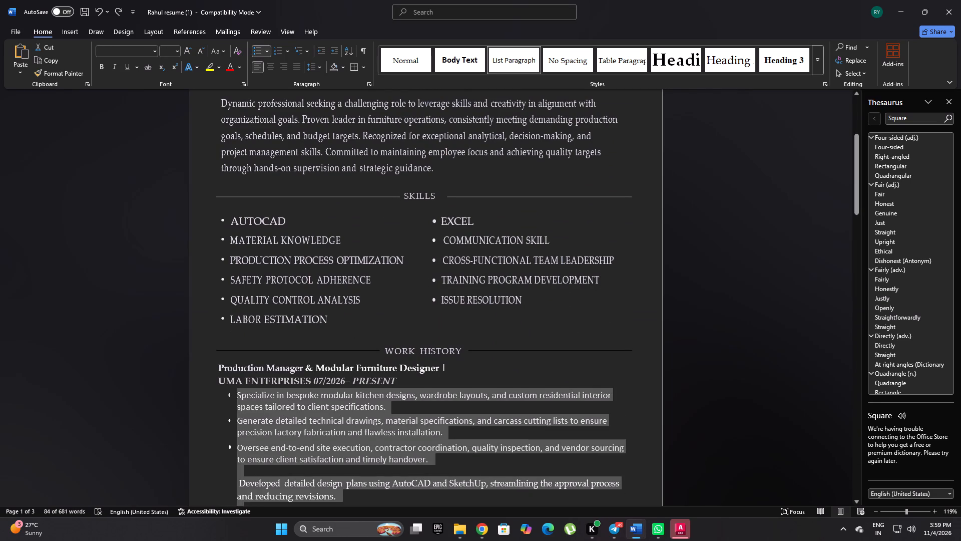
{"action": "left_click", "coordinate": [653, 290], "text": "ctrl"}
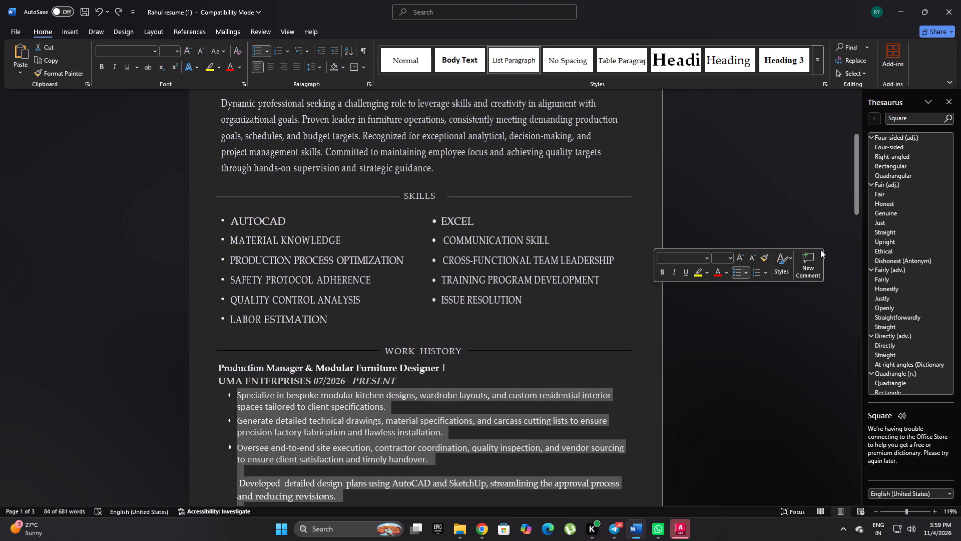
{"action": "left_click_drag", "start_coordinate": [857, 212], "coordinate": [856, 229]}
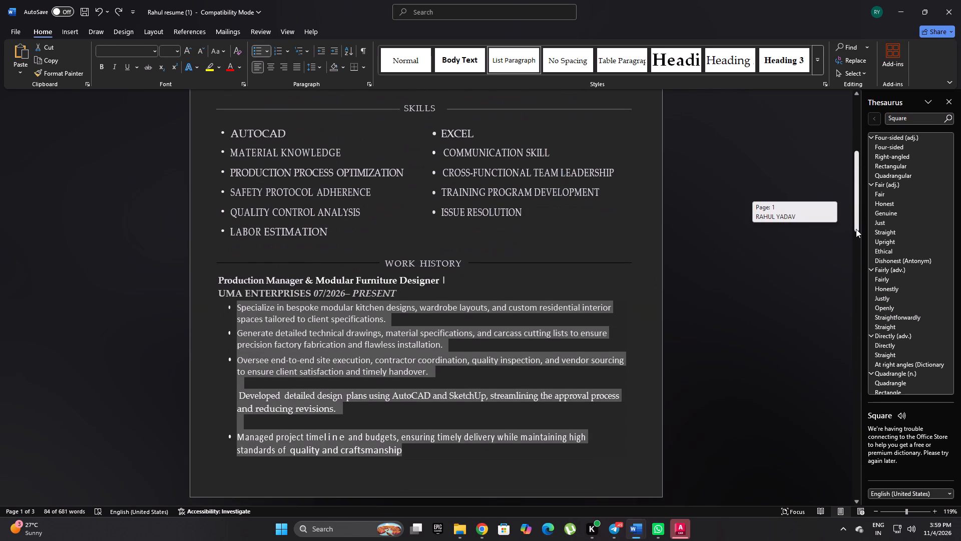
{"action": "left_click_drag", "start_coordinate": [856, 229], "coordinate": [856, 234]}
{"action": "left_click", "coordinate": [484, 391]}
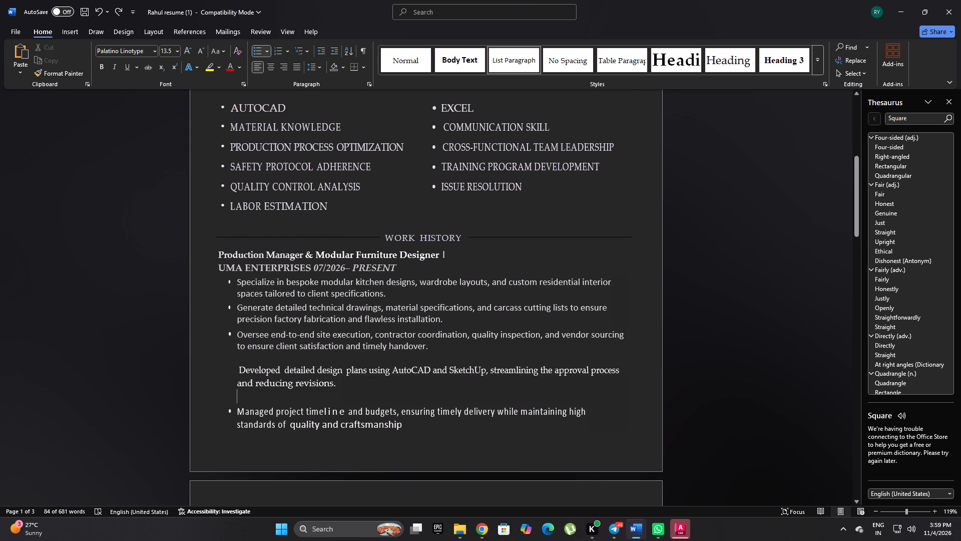
Insert a line break after "quality and craftsmanship" and paste the copied bullet content there.
{"action": "left_click_drag", "start_coordinate": [219, 322], "coordinate": [471, 355]}
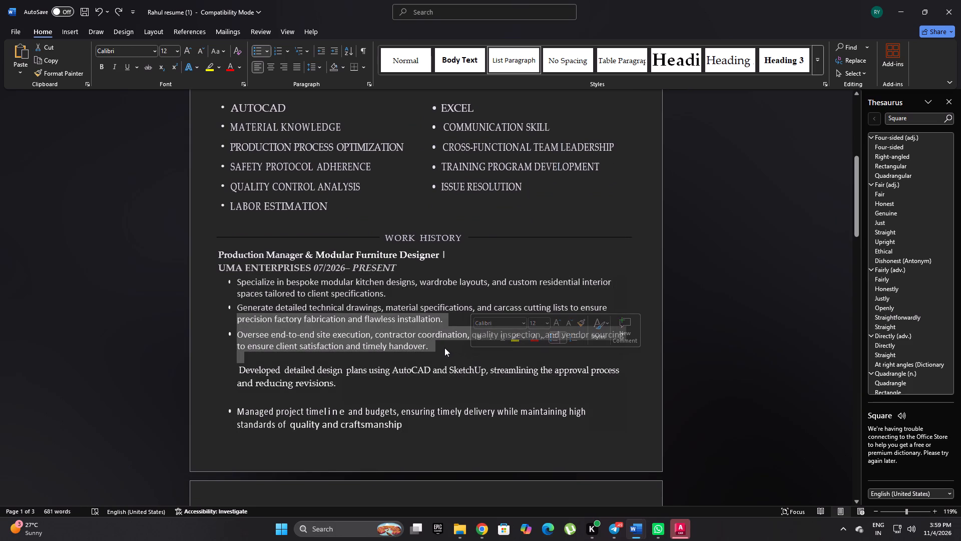
{"action": "left_click", "coordinate": [409, 425]}
{"action": "key", "text": "shift+Return"}
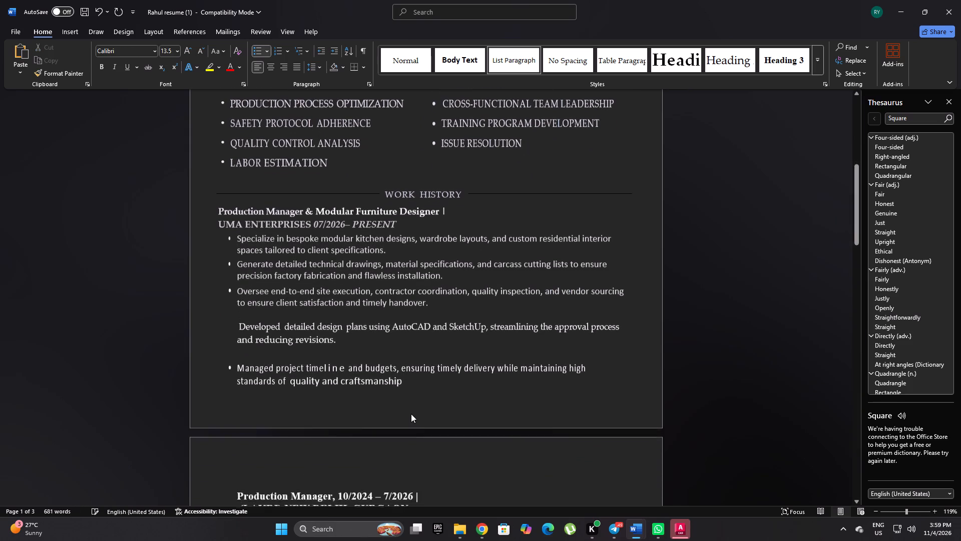
{"action": "key", "text": "ctrl+v"}
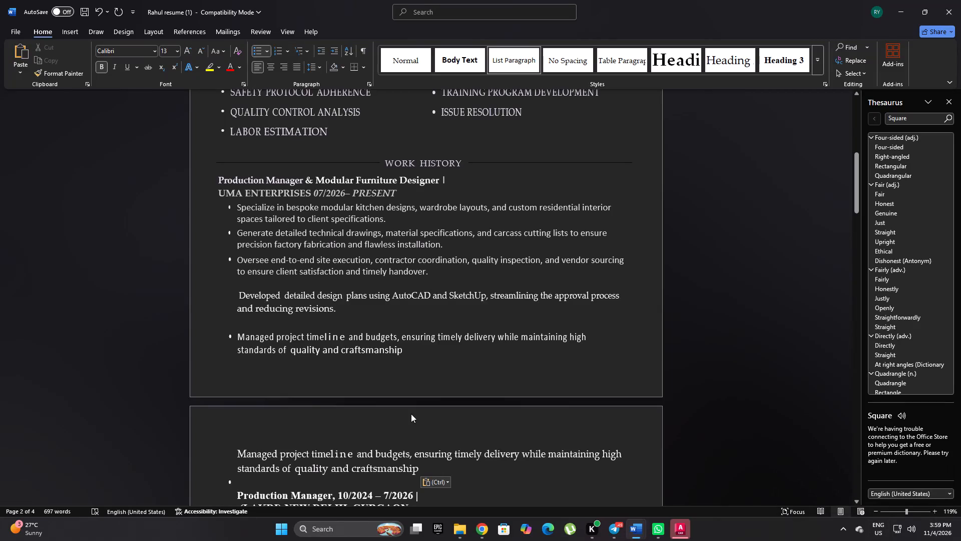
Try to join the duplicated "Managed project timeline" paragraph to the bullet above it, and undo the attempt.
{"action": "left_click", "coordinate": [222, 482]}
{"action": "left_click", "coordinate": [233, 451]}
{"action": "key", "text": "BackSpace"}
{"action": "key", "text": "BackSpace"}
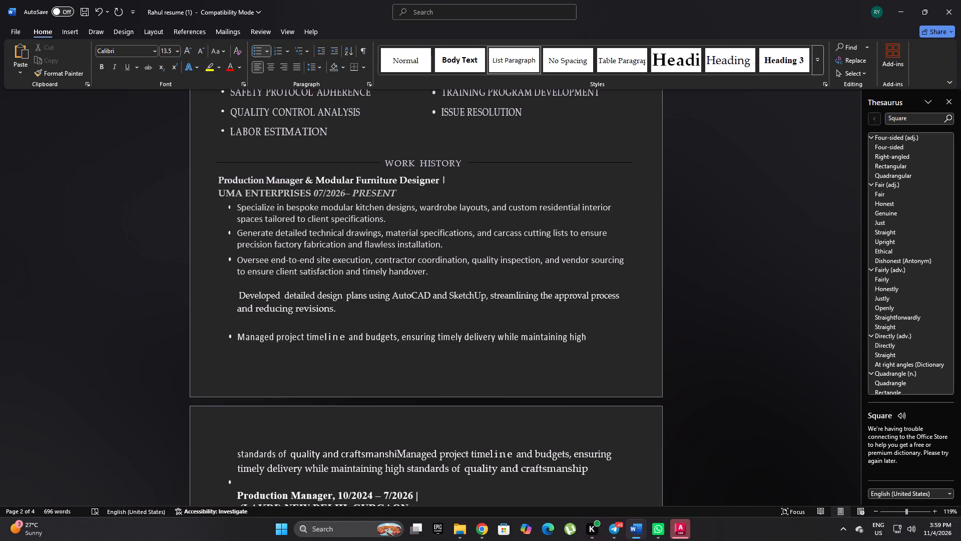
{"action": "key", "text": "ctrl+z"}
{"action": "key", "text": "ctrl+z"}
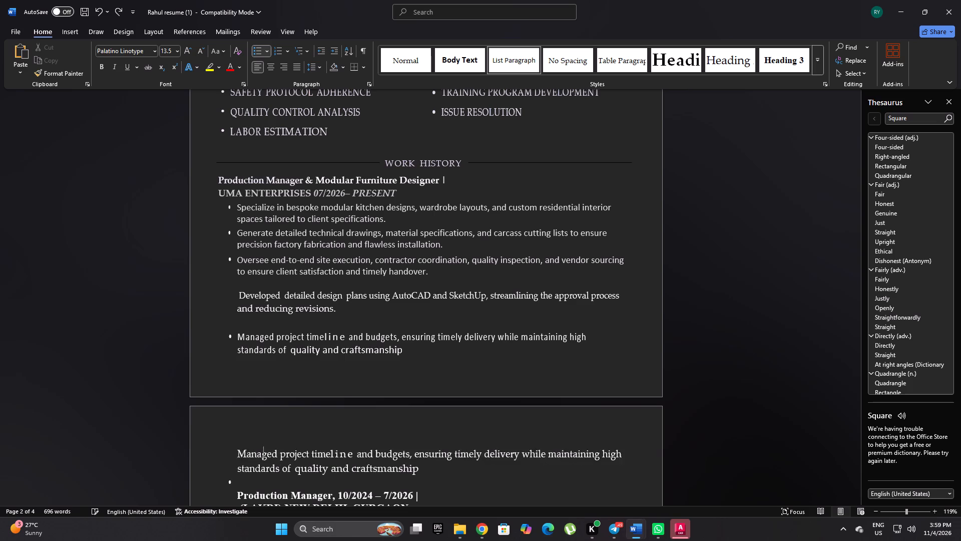
Undo the pasted duplicate of the "Managed project timeline" paragraph and the earlier edits to the UMA ENTERPRISES list.
{"action": "key", "text": "ctrl+z"}
{"action": "key", "text": "ctrl+z"}
{"action": "key", "text": "ctrl+z"}
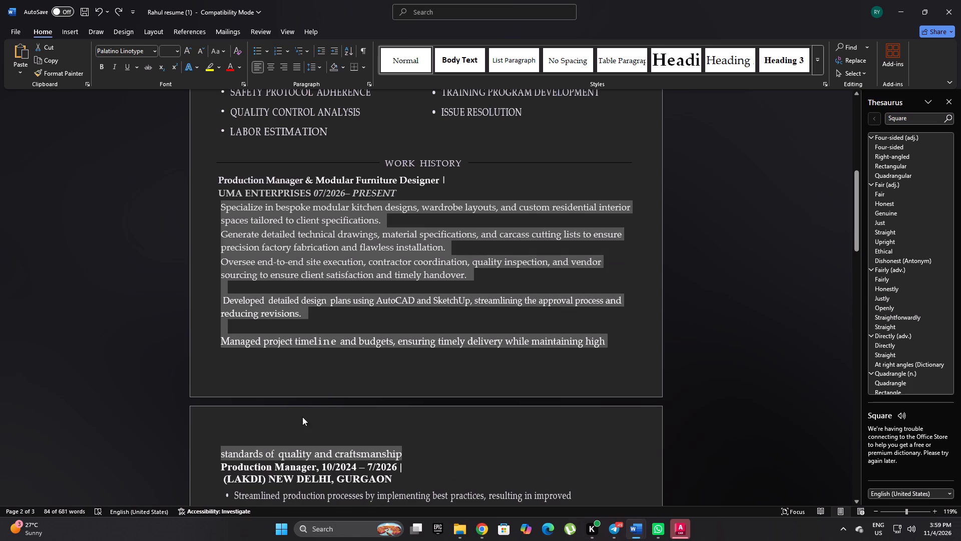
{"action": "key", "text": "ctrl+z"}
{"action": "left_click", "coordinate": [324, 382], "text": "ctrl"}
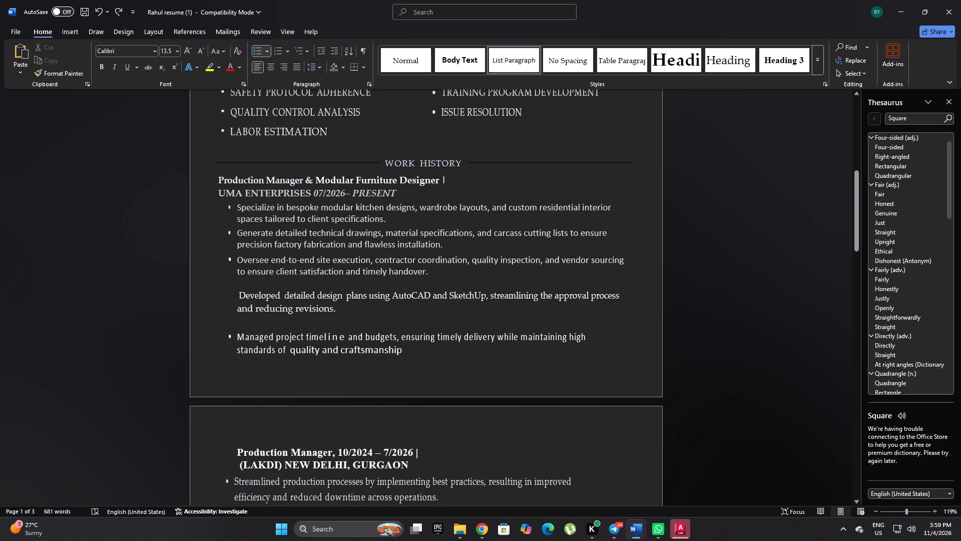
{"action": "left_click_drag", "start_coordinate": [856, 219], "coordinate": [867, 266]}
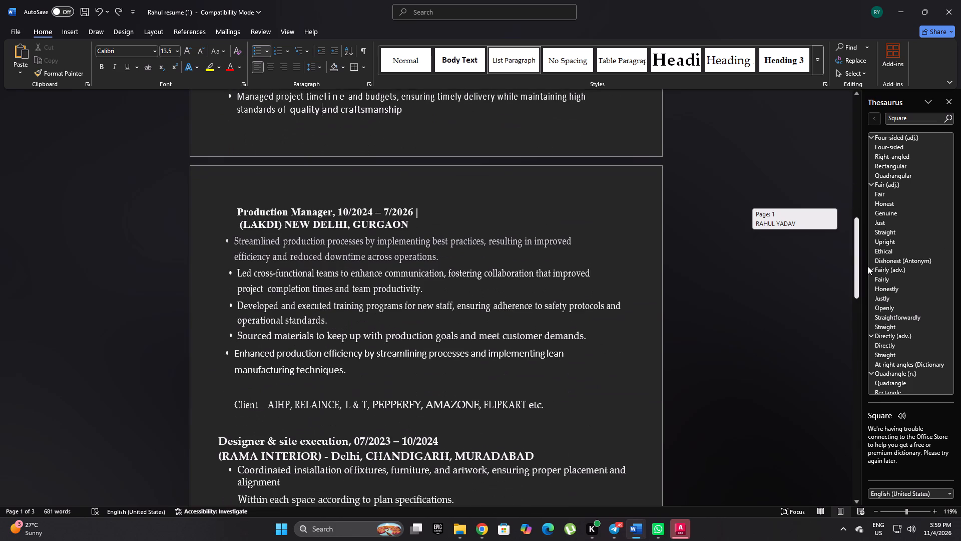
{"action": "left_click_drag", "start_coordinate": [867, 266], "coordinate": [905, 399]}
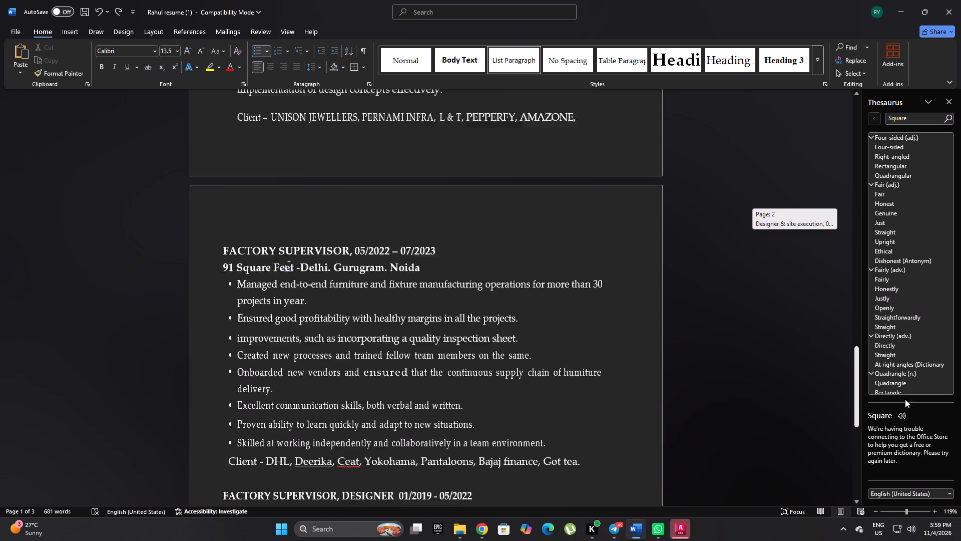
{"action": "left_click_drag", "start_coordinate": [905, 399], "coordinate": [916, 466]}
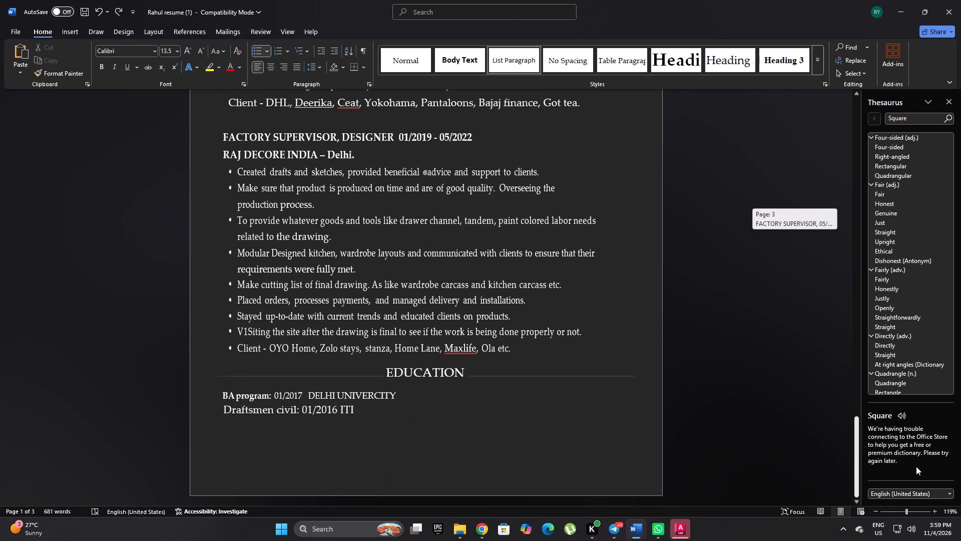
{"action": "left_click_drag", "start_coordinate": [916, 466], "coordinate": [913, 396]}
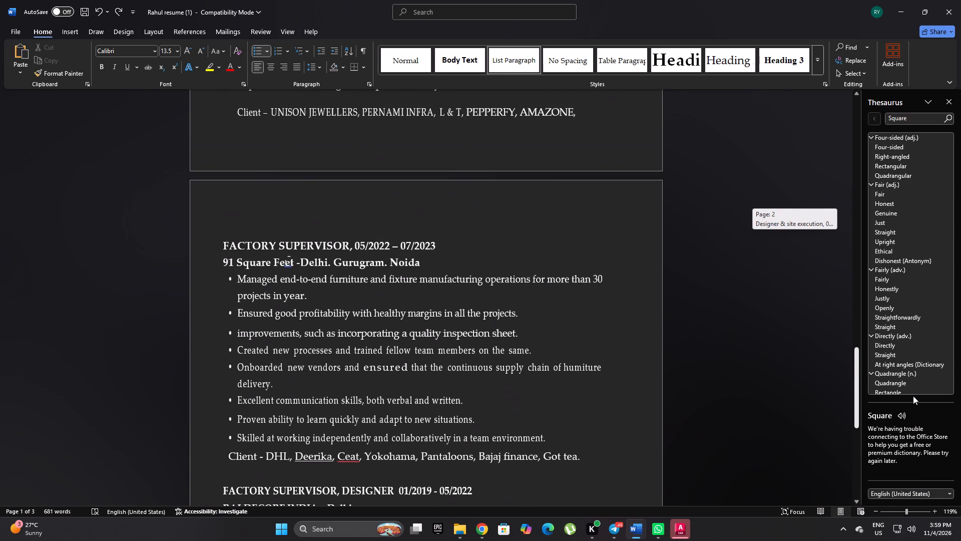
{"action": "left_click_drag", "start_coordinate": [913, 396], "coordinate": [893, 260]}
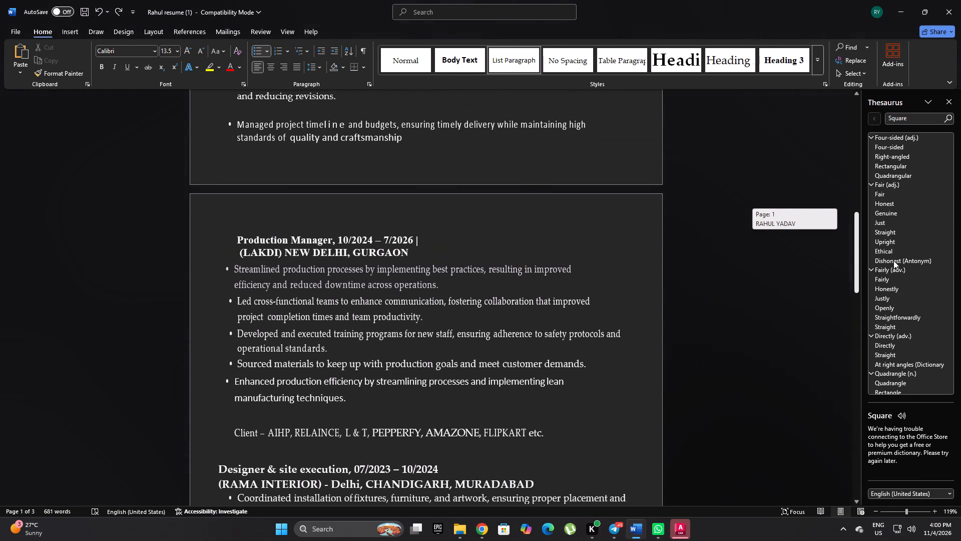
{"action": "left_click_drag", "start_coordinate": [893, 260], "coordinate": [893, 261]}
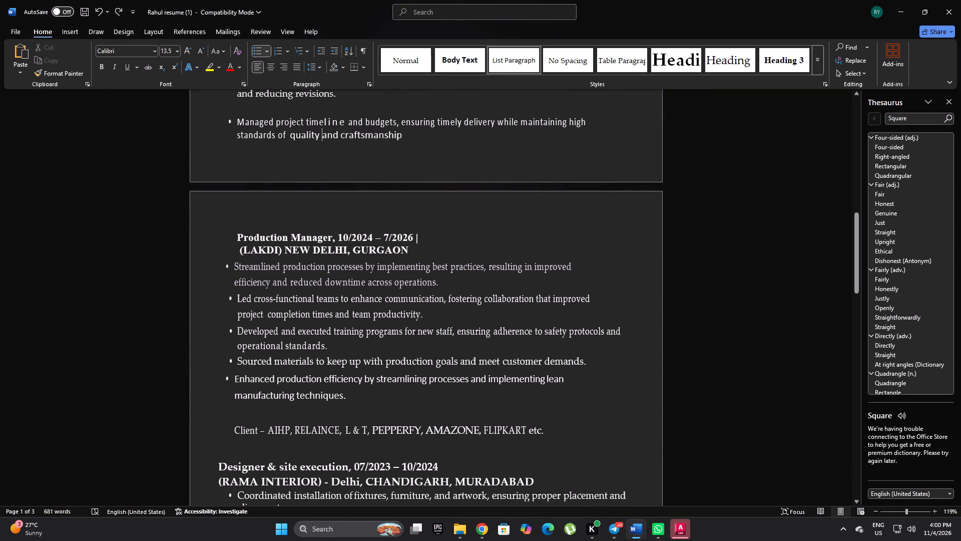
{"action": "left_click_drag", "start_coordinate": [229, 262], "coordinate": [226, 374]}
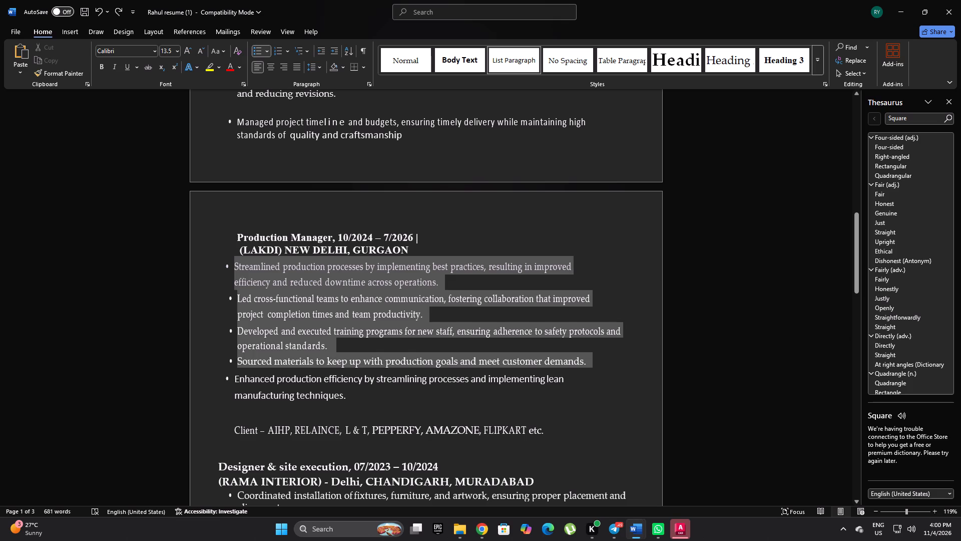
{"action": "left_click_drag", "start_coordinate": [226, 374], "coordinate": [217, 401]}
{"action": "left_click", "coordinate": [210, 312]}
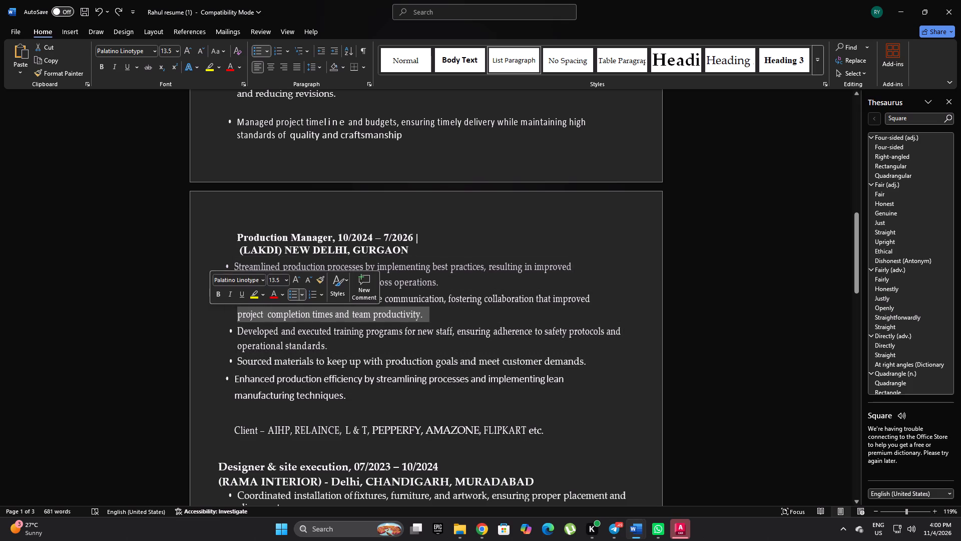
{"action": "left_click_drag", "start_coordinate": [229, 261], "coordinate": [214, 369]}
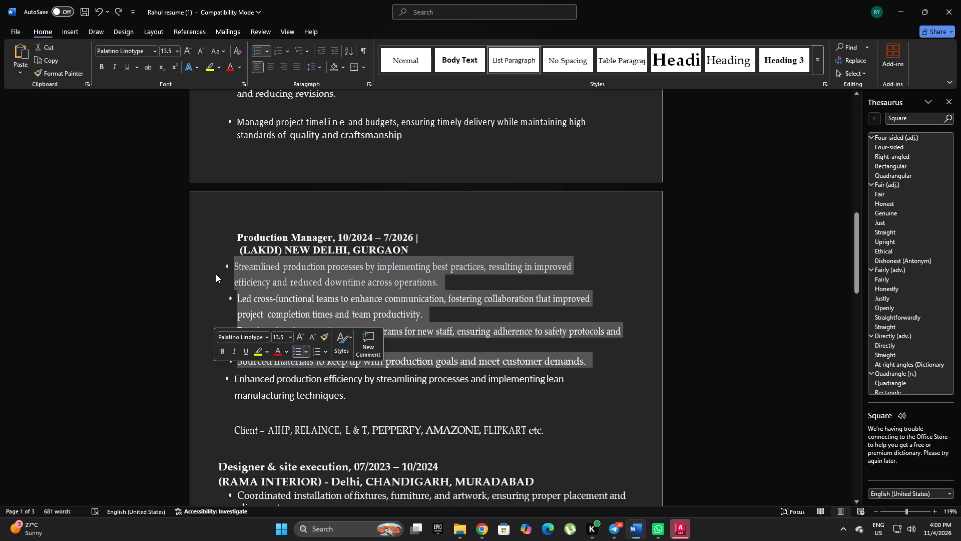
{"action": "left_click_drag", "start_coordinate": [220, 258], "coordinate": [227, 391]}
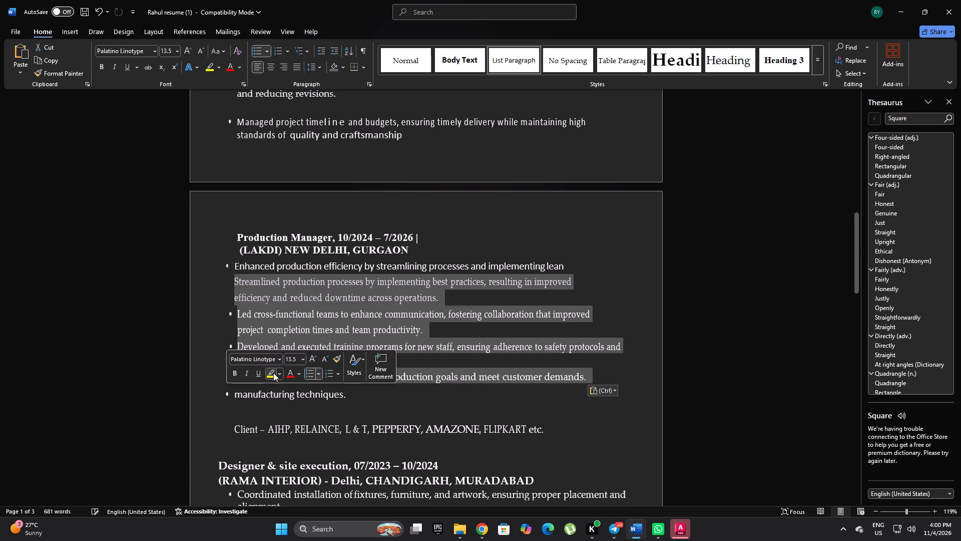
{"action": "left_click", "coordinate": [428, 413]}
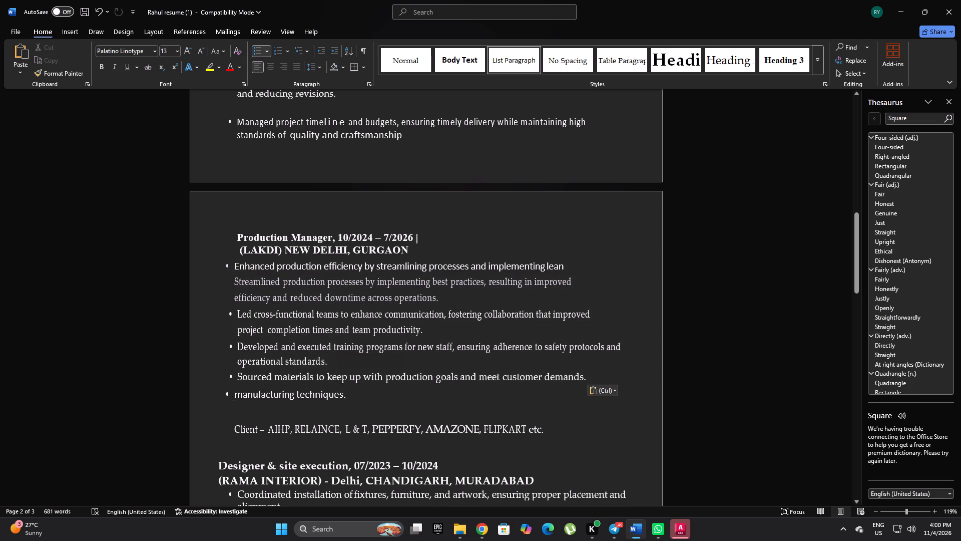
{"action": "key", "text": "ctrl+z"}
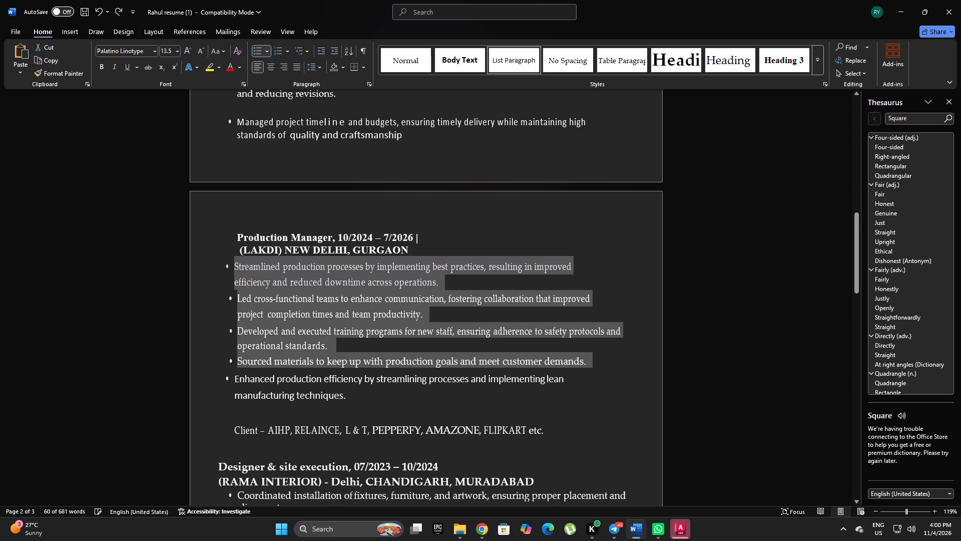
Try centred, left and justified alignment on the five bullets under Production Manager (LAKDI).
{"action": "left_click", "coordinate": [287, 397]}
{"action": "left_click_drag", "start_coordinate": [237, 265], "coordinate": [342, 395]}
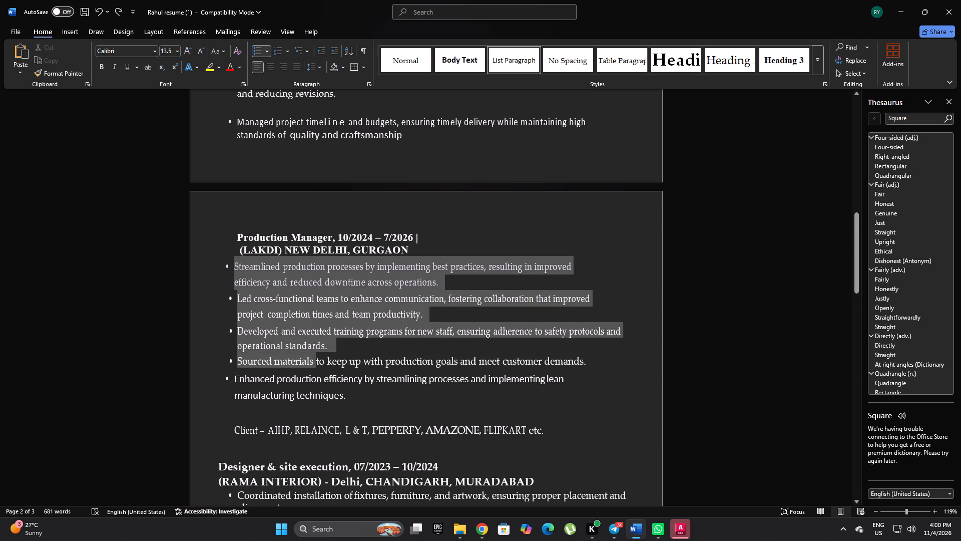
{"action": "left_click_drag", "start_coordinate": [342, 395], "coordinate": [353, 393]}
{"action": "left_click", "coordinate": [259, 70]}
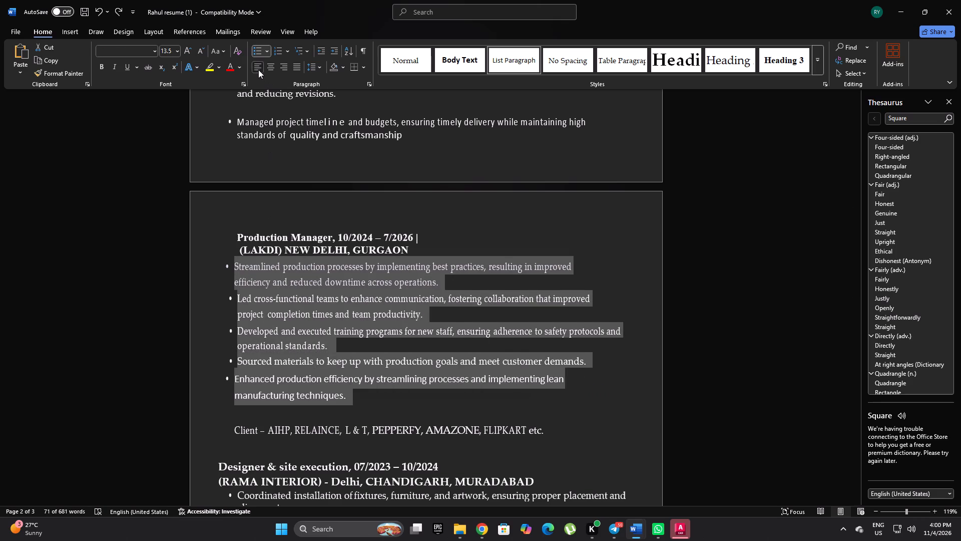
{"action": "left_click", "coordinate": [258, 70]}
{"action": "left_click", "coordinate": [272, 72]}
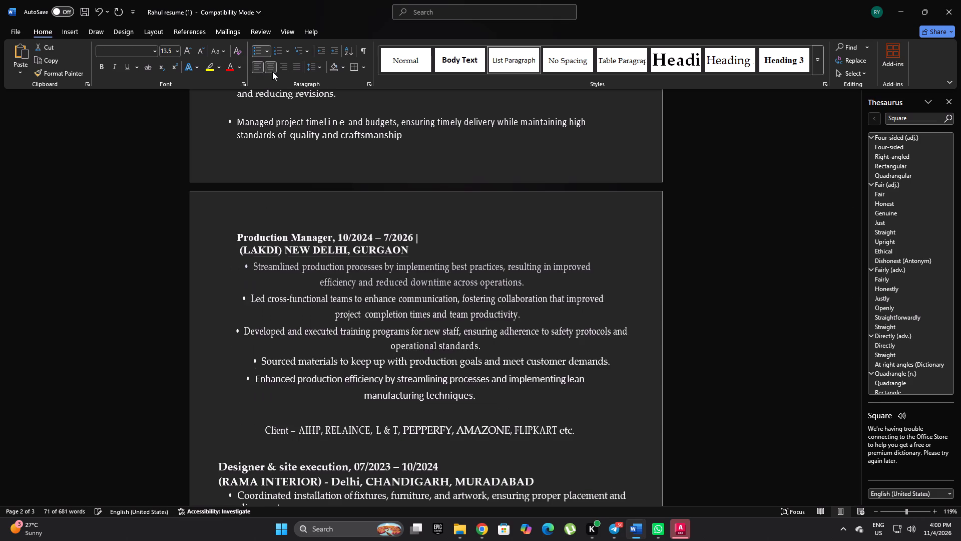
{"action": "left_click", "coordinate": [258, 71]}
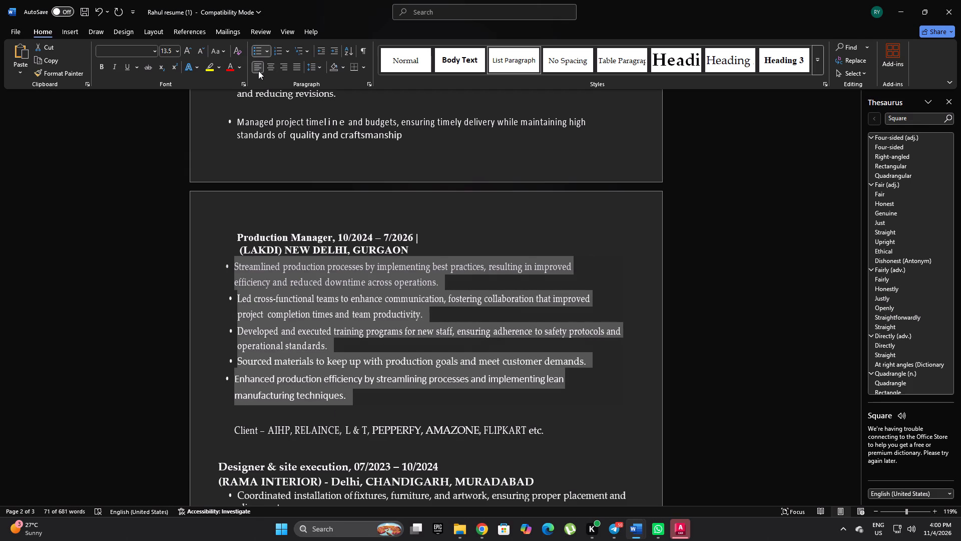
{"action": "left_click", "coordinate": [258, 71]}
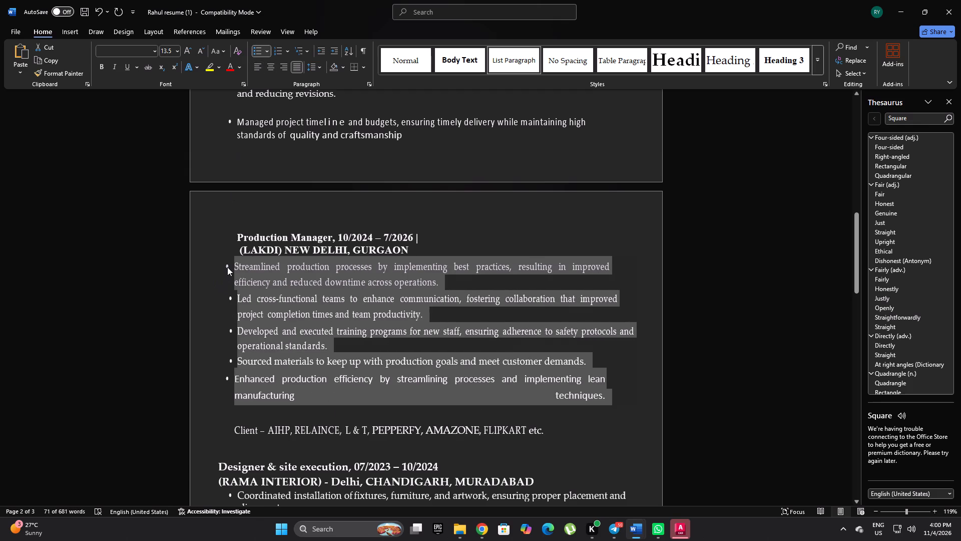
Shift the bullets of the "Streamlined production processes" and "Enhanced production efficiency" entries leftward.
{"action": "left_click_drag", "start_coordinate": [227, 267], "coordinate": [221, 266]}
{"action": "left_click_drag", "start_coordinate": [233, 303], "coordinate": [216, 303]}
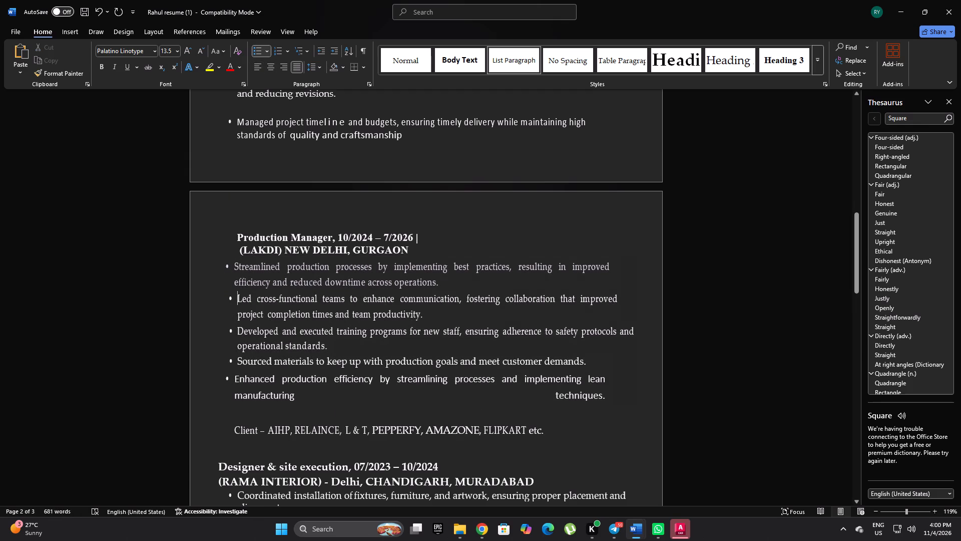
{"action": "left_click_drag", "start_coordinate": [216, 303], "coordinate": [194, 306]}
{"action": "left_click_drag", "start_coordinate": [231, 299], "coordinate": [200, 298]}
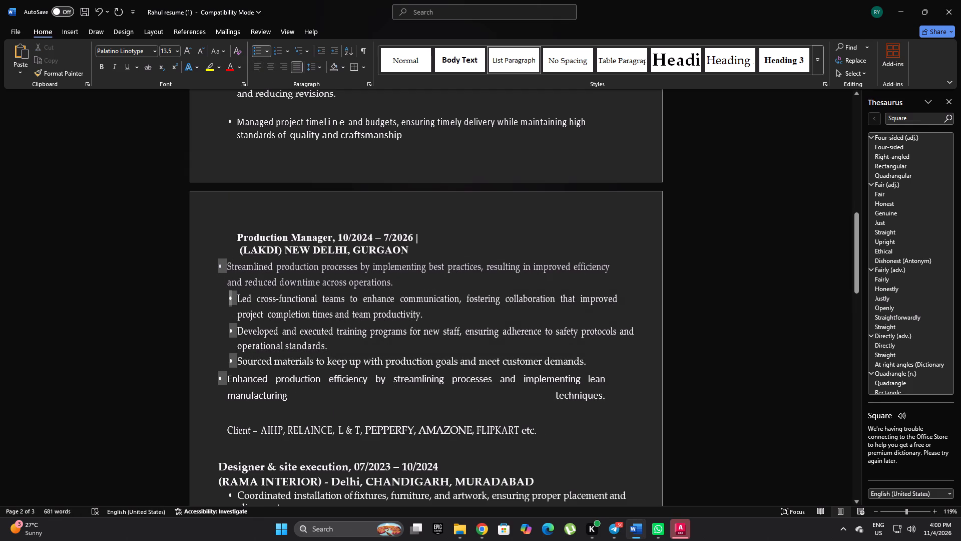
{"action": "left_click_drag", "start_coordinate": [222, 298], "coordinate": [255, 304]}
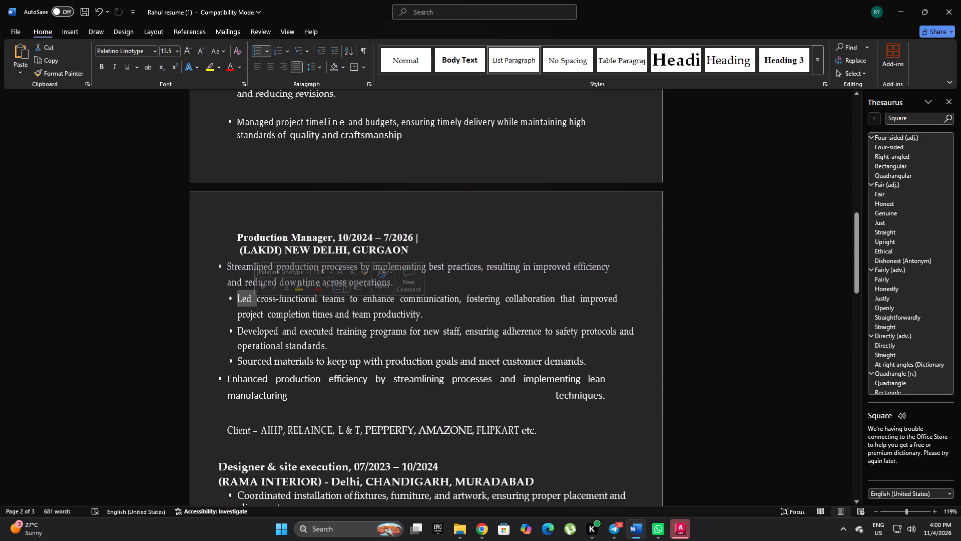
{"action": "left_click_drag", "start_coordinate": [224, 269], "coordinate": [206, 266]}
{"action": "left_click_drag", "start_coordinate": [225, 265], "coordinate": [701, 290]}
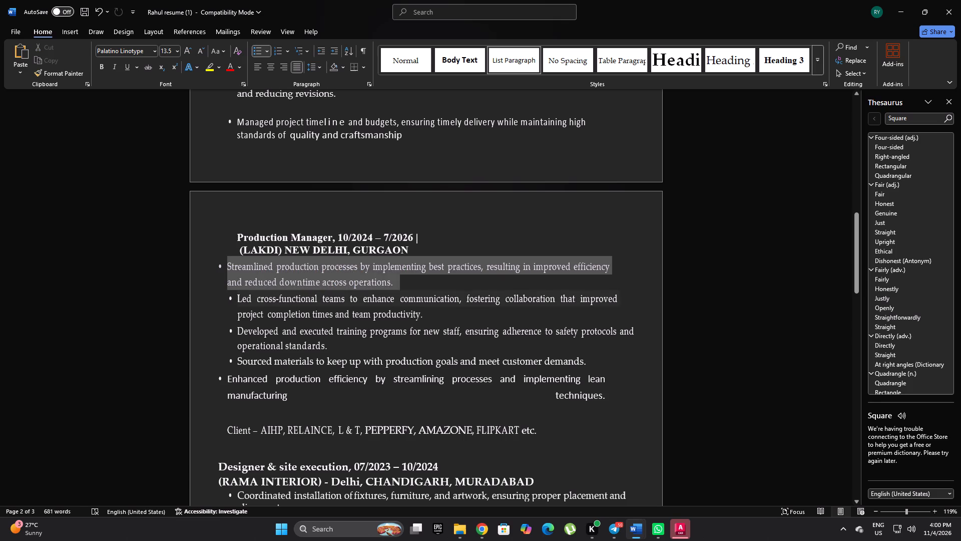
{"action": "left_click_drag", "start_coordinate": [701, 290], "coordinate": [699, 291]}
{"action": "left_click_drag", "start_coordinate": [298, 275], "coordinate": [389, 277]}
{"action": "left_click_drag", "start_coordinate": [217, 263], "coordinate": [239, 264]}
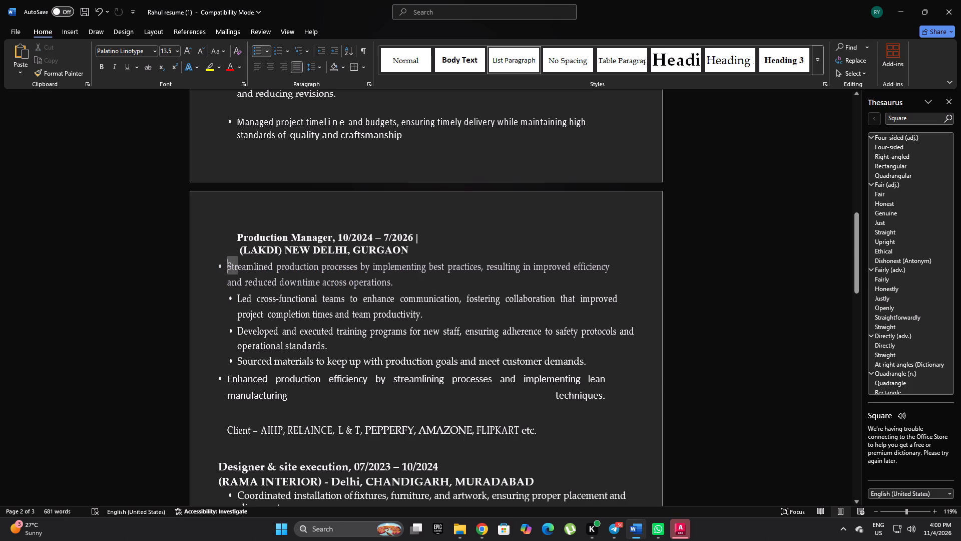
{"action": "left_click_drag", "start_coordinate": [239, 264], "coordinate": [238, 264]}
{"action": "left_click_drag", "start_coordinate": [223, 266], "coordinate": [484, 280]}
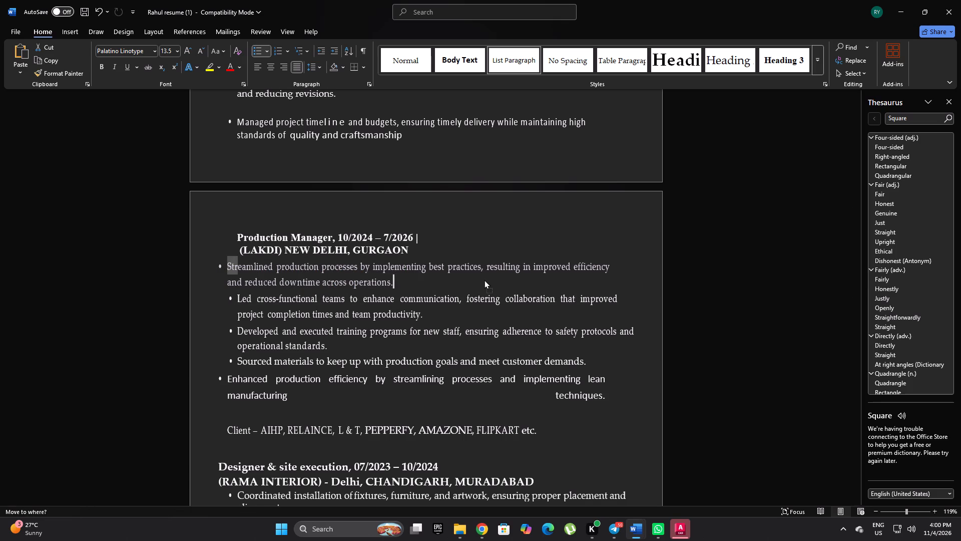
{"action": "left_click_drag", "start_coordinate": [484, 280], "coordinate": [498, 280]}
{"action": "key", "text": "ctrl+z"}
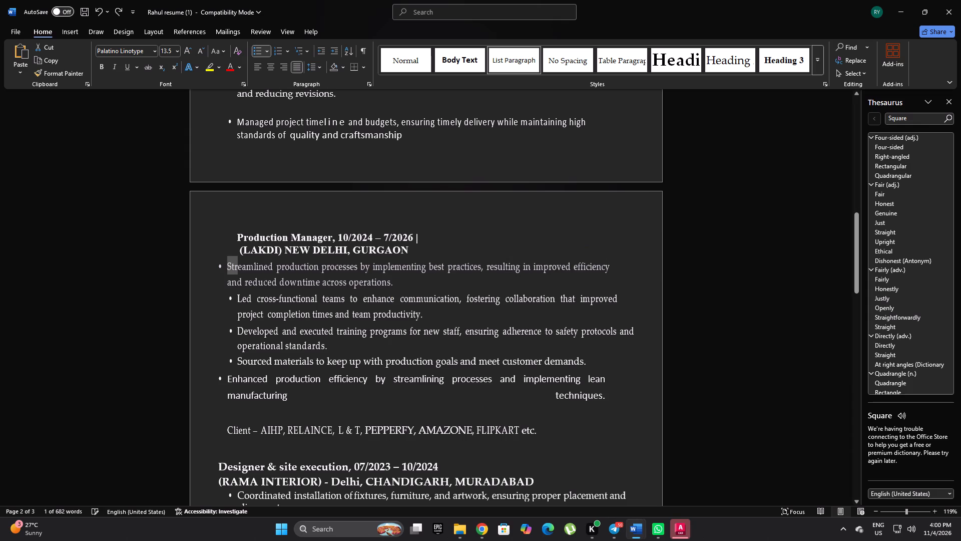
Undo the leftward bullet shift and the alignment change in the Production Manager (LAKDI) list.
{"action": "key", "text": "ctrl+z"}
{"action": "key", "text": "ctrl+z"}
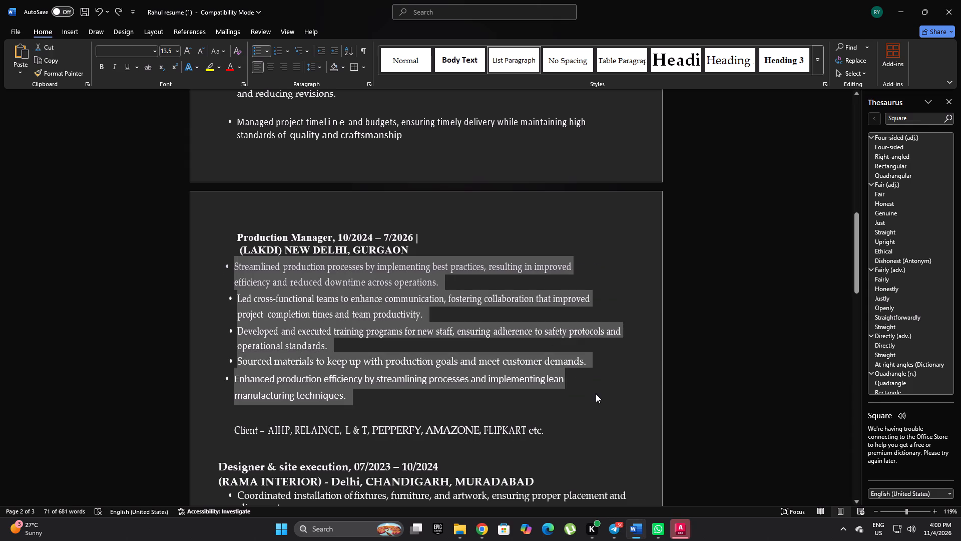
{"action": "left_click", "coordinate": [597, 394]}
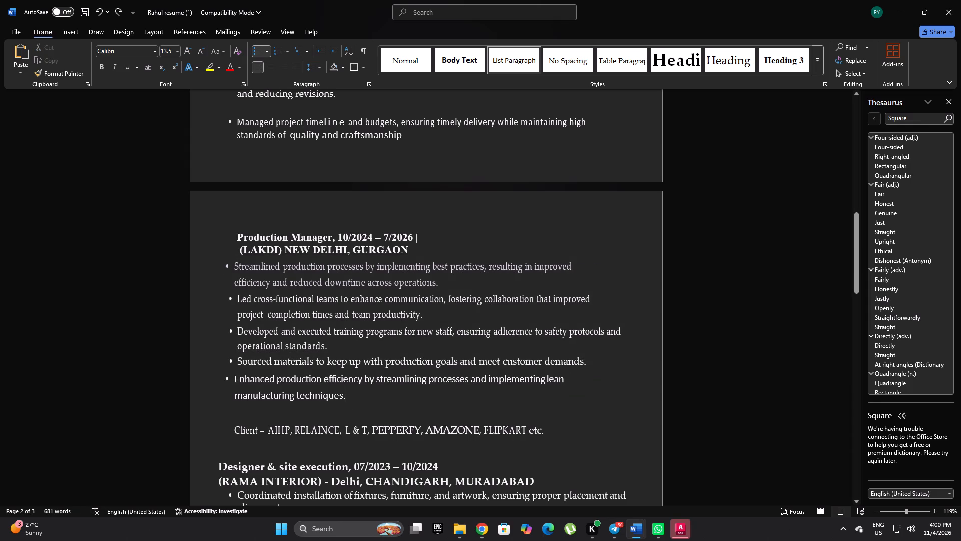
Remove and reapply the bullets of the Production Manager (LAKDI) list, from "Streamlined production processes" to "manufacturing techniques".
{"action": "left_click_drag", "start_coordinate": [221, 264], "coordinate": [462, 409]}
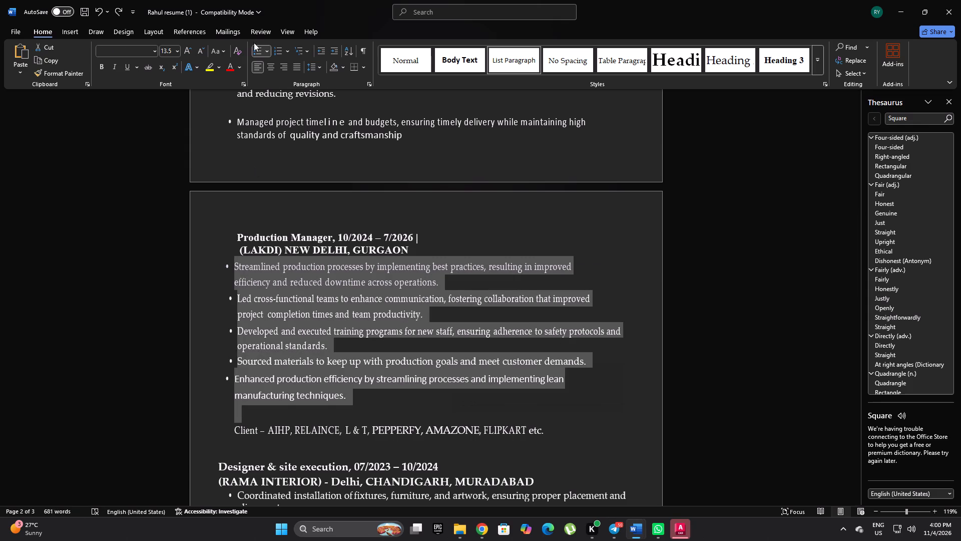
{"action": "left_click", "coordinate": [257, 51]}
{"action": "left_click", "coordinate": [256, 51]}
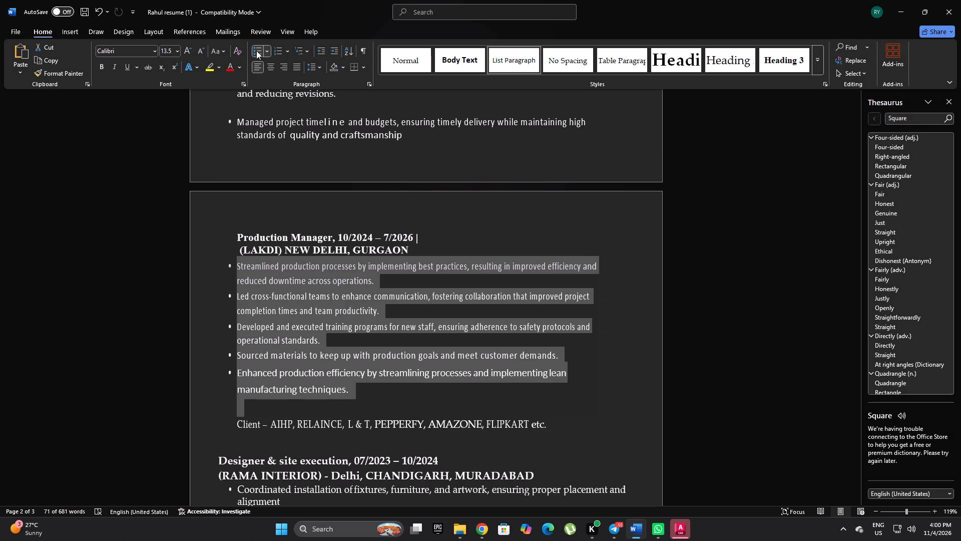
{"action": "left_click", "coordinate": [510, 231]}
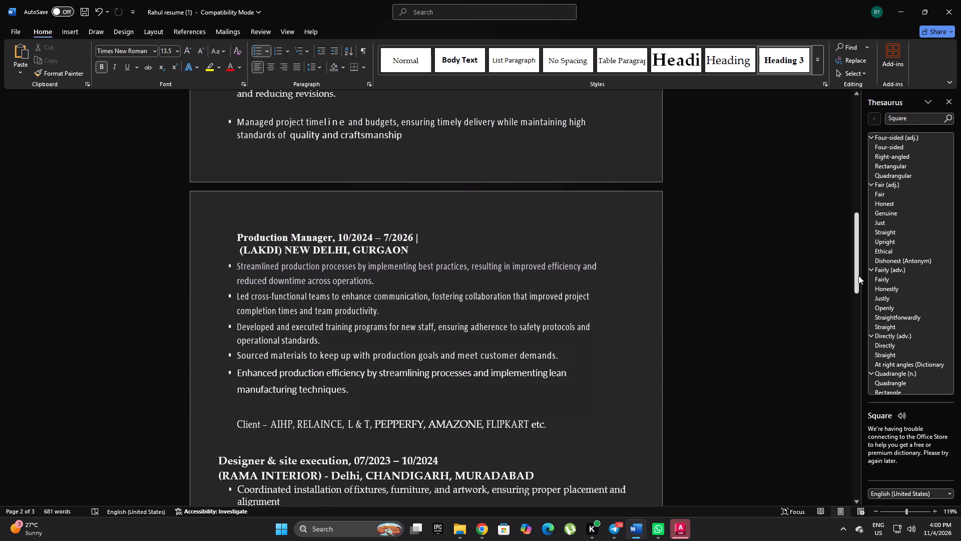
Replace the break before the "Production Manager, 10/2024 – 7/2026" heading with a line break.
{"action": "left_click_drag", "start_coordinate": [858, 276], "coordinate": [859, 307]}
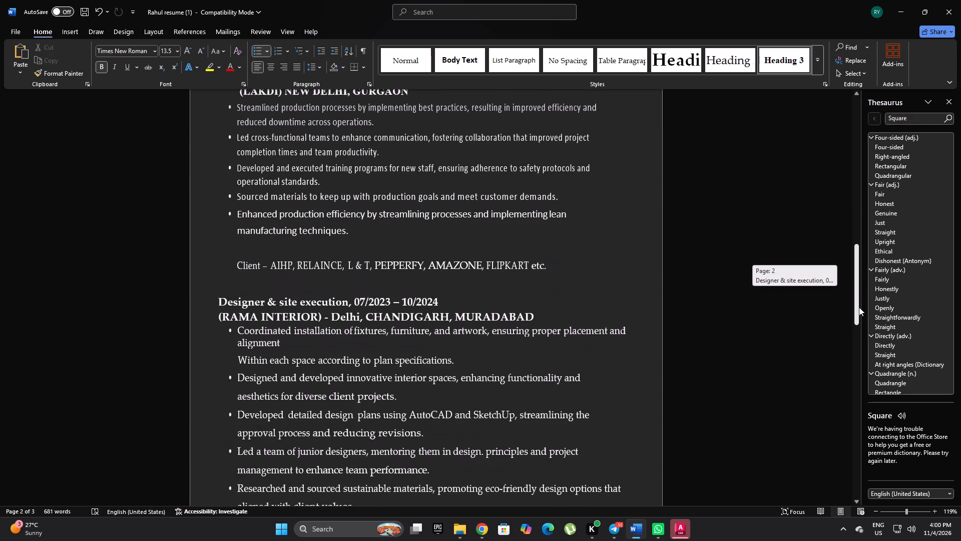
{"action": "left_click_drag", "start_coordinate": [859, 307], "coordinate": [860, 282]}
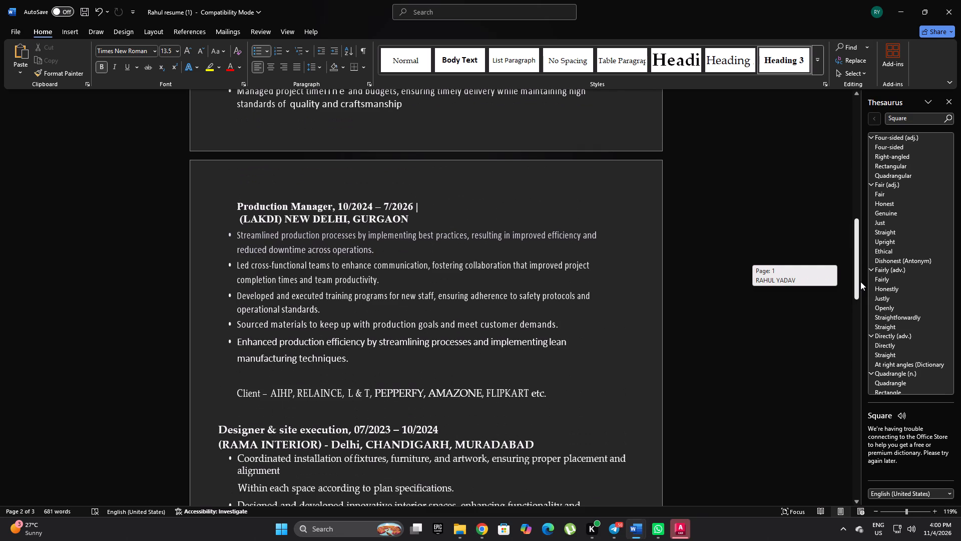
{"action": "left_click_drag", "start_coordinate": [860, 282], "coordinate": [861, 258]}
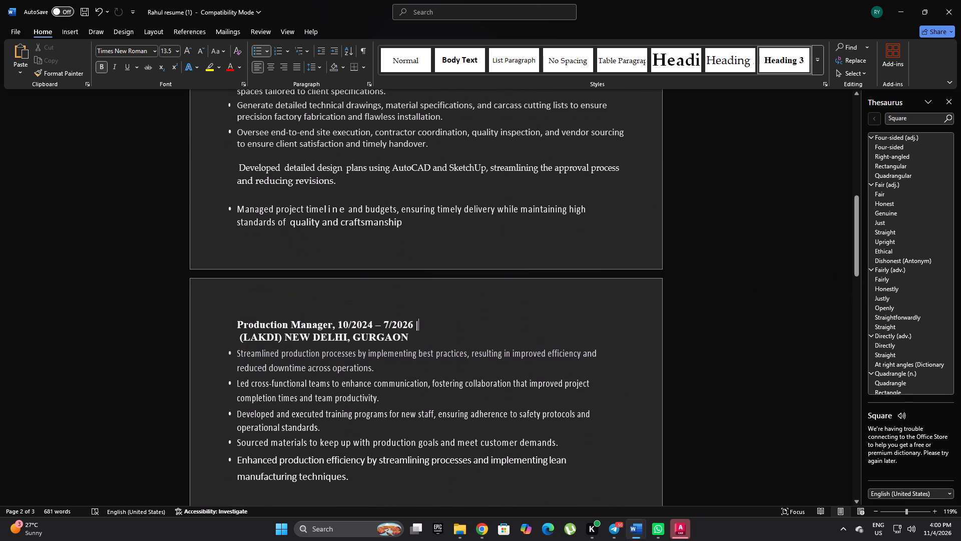
{"action": "left_click", "coordinate": [239, 324]}
{"action": "key", "text": "BackSpace"}
{"action": "key", "text": "shift+Return"}
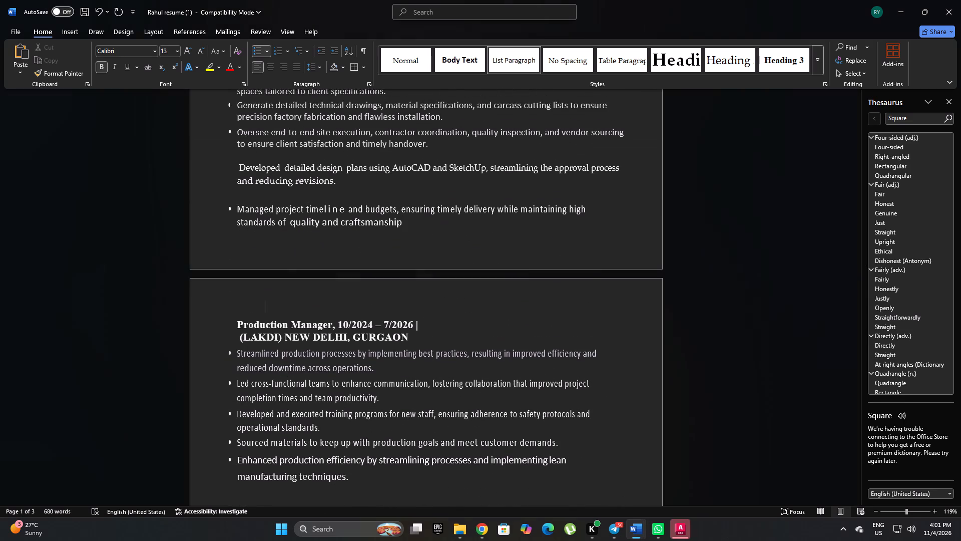
Remove and reapply the bullets on the UMA ENTERPRISES entries, from "Specialize in bespoke" to "quality and craftsmanship".
{"action": "left_click_drag", "start_coordinate": [856, 248], "coordinate": [858, 227]}
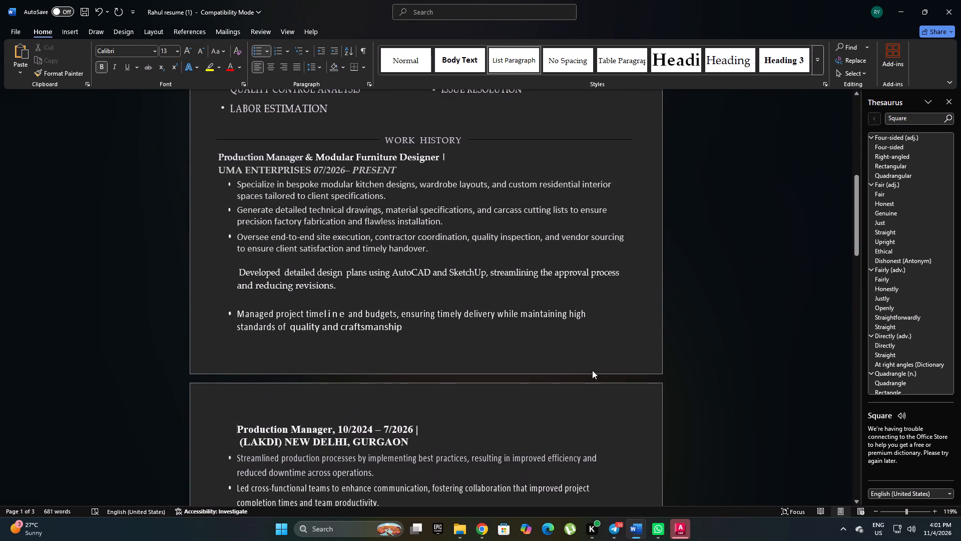
{"action": "left_click_drag", "start_coordinate": [443, 332], "coordinate": [222, 188]}
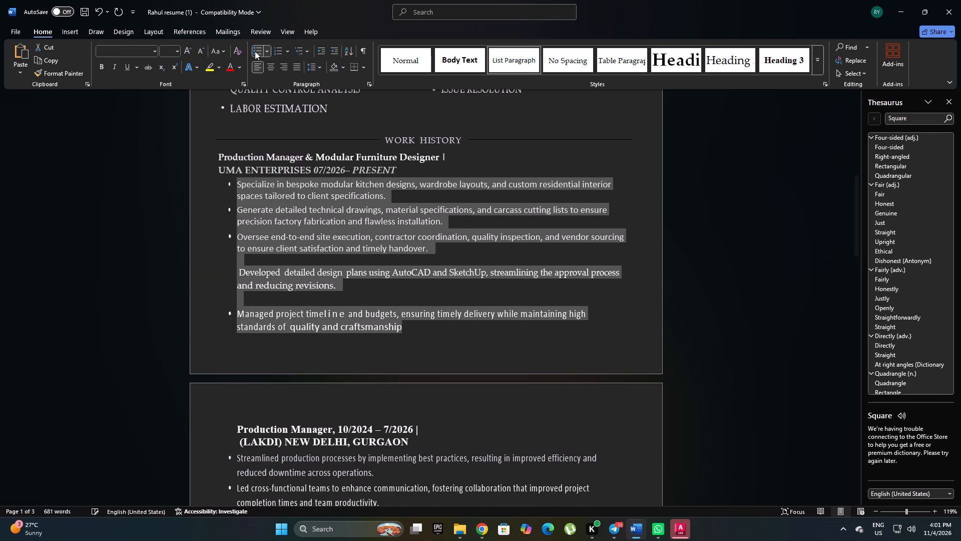
{"action": "left_click", "coordinate": [255, 51]}
{"action": "left_click", "coordinate": [255, 51]}
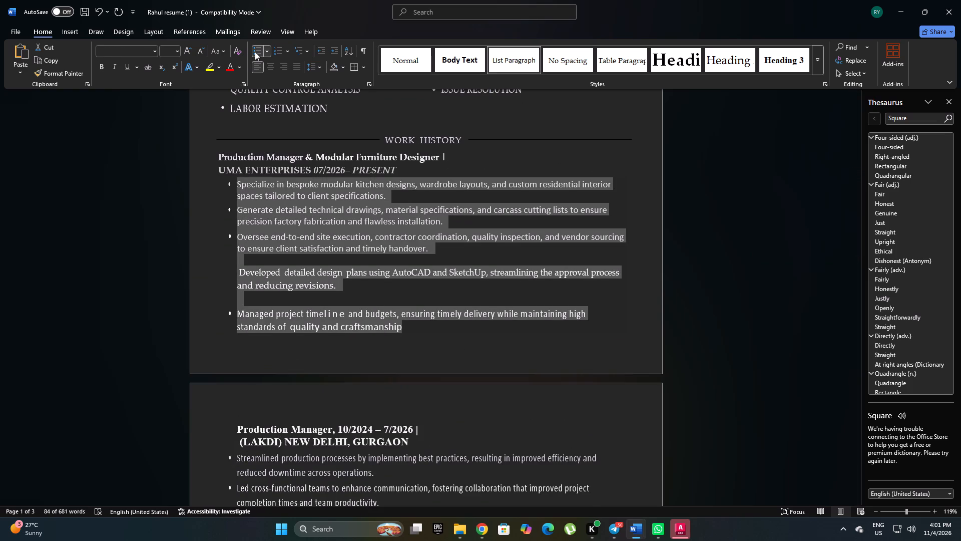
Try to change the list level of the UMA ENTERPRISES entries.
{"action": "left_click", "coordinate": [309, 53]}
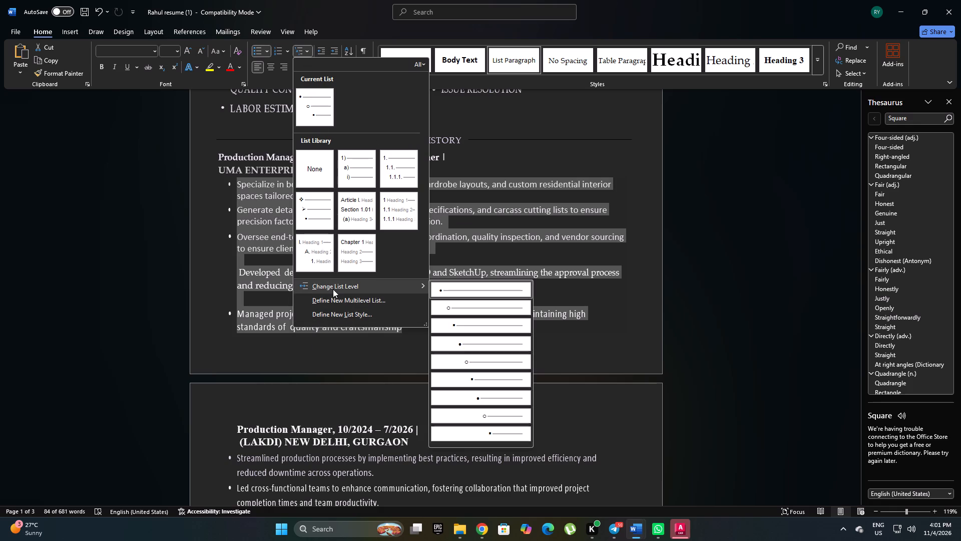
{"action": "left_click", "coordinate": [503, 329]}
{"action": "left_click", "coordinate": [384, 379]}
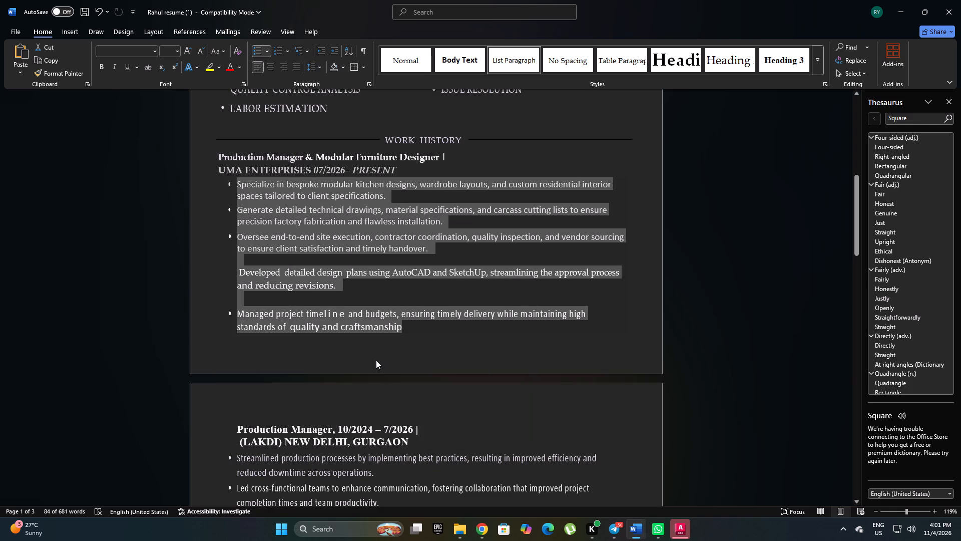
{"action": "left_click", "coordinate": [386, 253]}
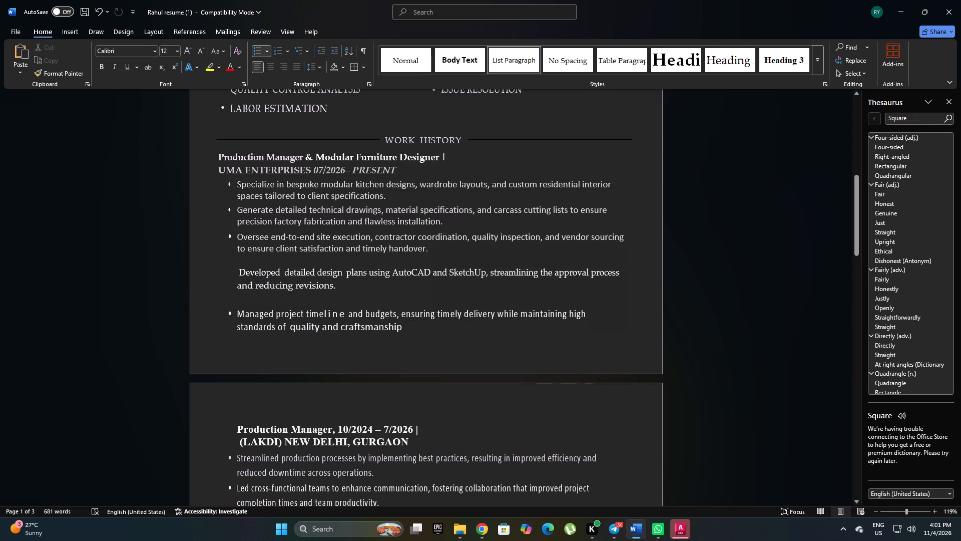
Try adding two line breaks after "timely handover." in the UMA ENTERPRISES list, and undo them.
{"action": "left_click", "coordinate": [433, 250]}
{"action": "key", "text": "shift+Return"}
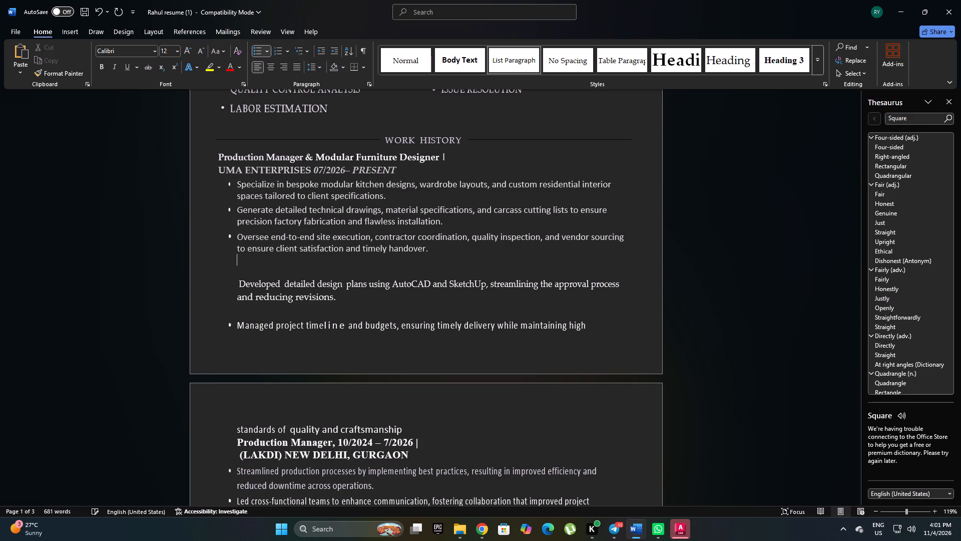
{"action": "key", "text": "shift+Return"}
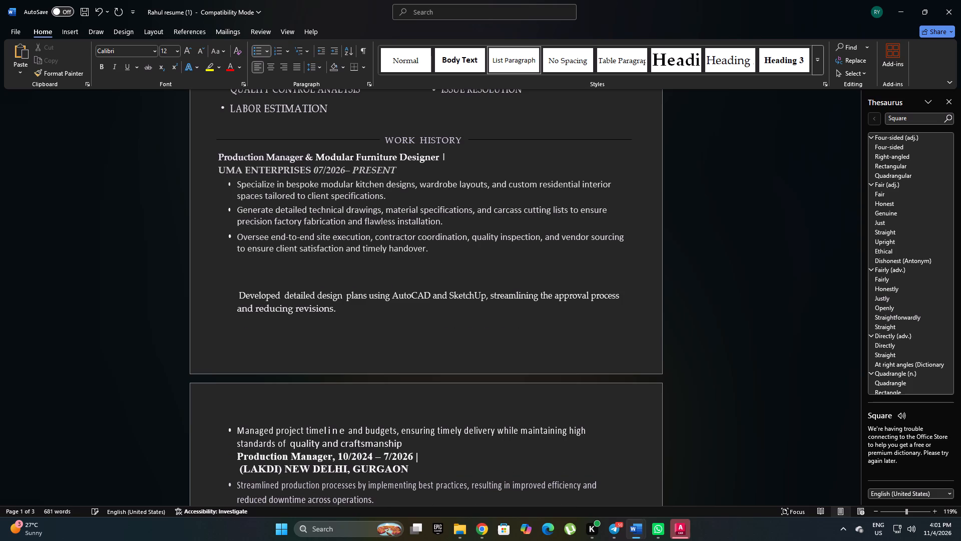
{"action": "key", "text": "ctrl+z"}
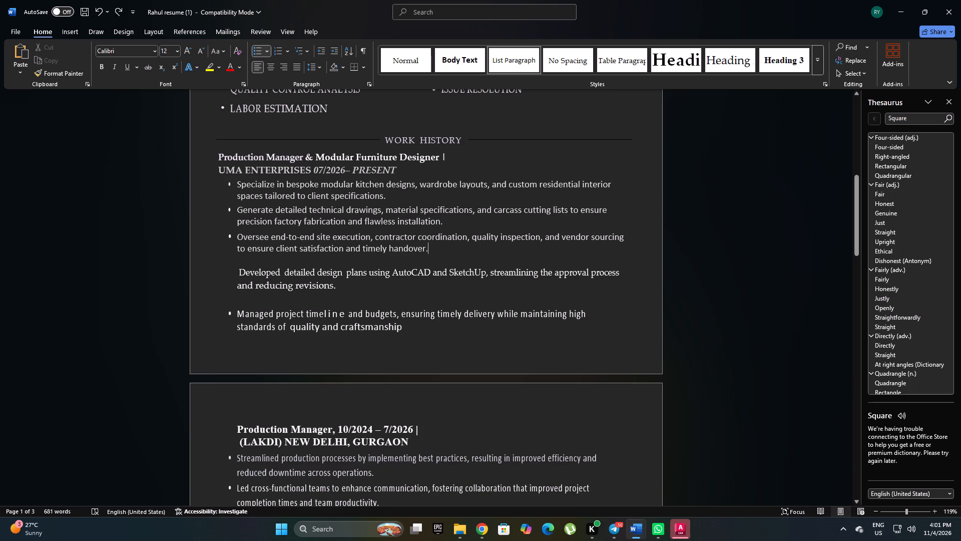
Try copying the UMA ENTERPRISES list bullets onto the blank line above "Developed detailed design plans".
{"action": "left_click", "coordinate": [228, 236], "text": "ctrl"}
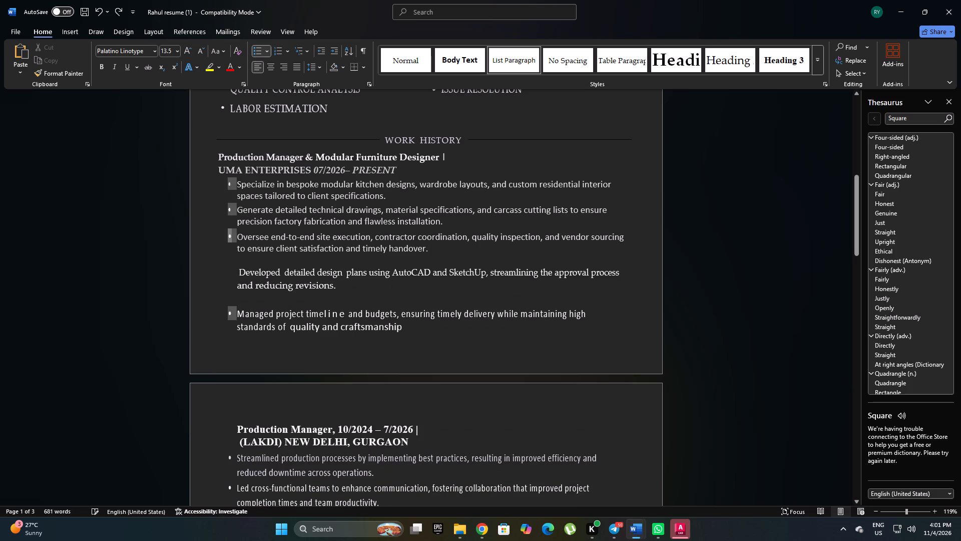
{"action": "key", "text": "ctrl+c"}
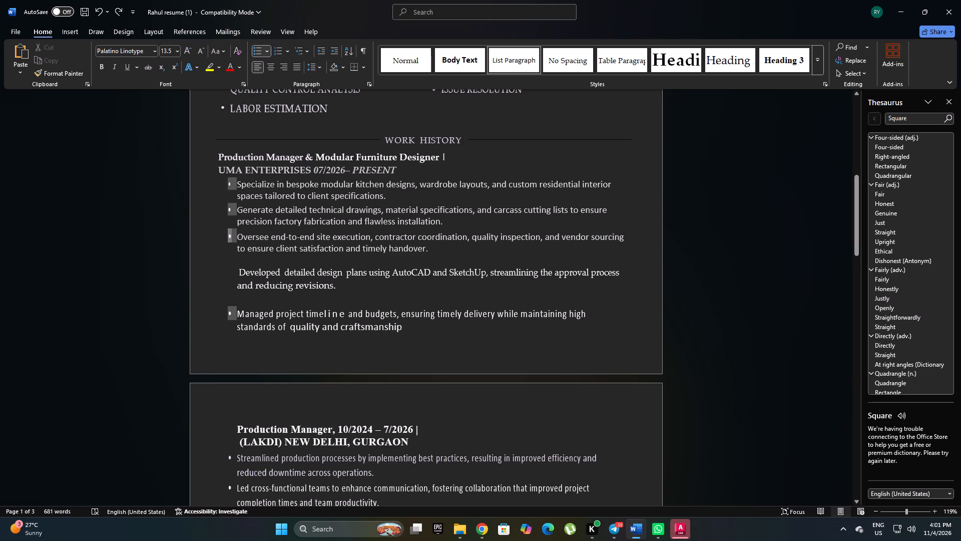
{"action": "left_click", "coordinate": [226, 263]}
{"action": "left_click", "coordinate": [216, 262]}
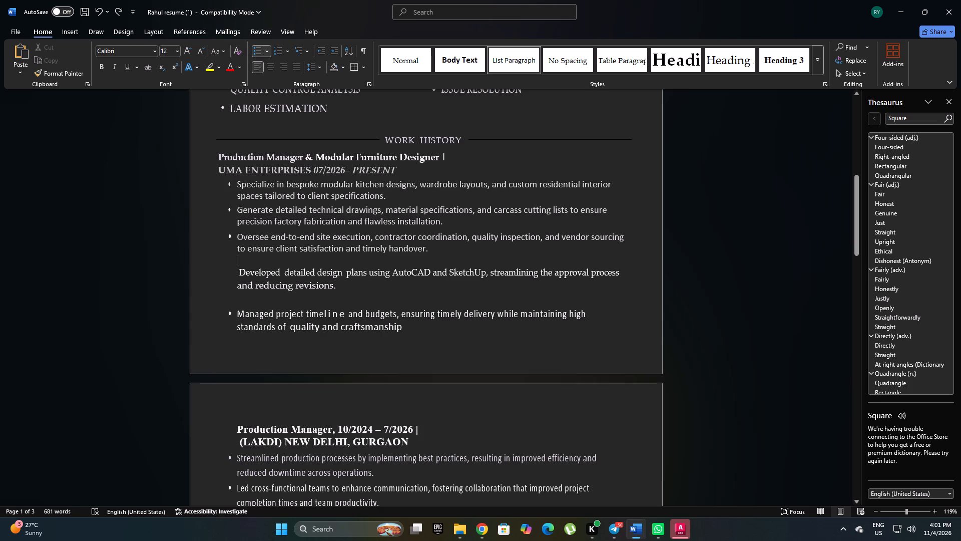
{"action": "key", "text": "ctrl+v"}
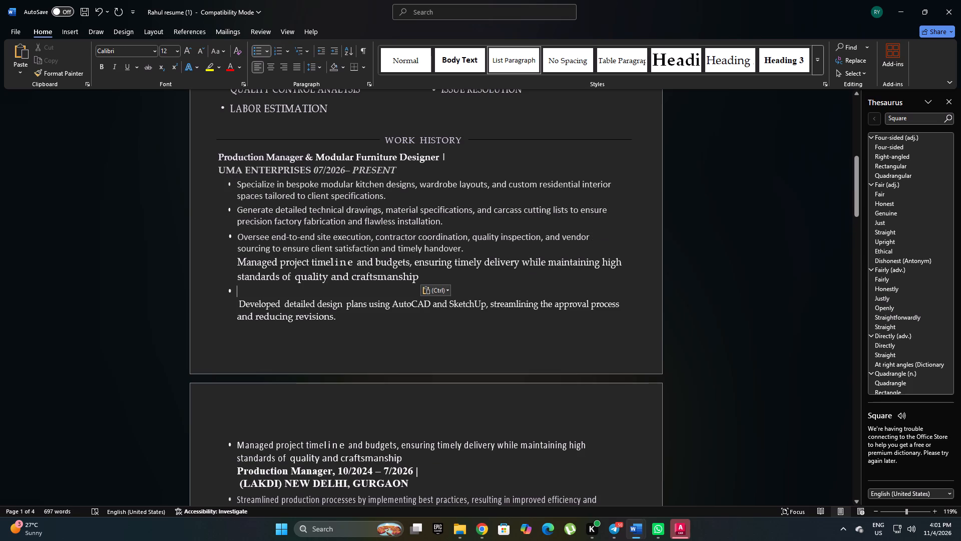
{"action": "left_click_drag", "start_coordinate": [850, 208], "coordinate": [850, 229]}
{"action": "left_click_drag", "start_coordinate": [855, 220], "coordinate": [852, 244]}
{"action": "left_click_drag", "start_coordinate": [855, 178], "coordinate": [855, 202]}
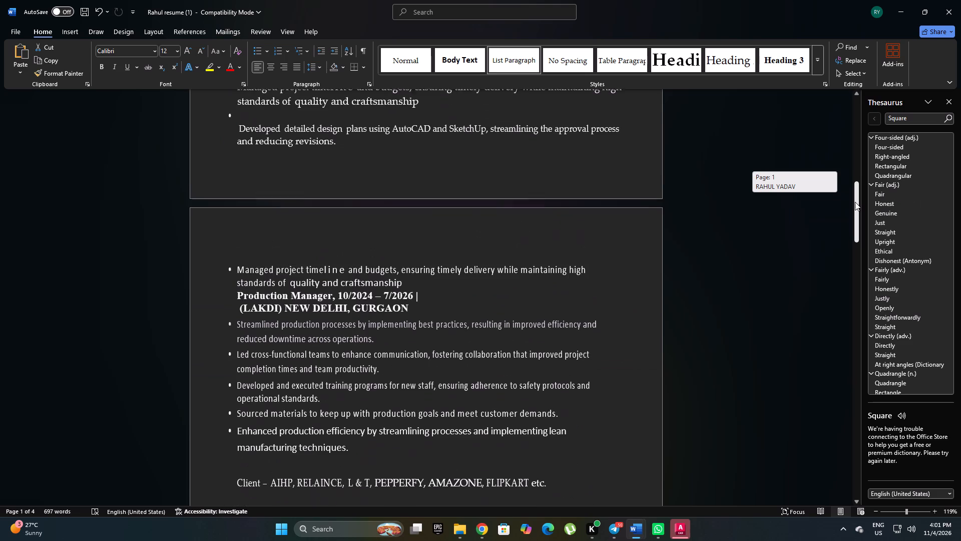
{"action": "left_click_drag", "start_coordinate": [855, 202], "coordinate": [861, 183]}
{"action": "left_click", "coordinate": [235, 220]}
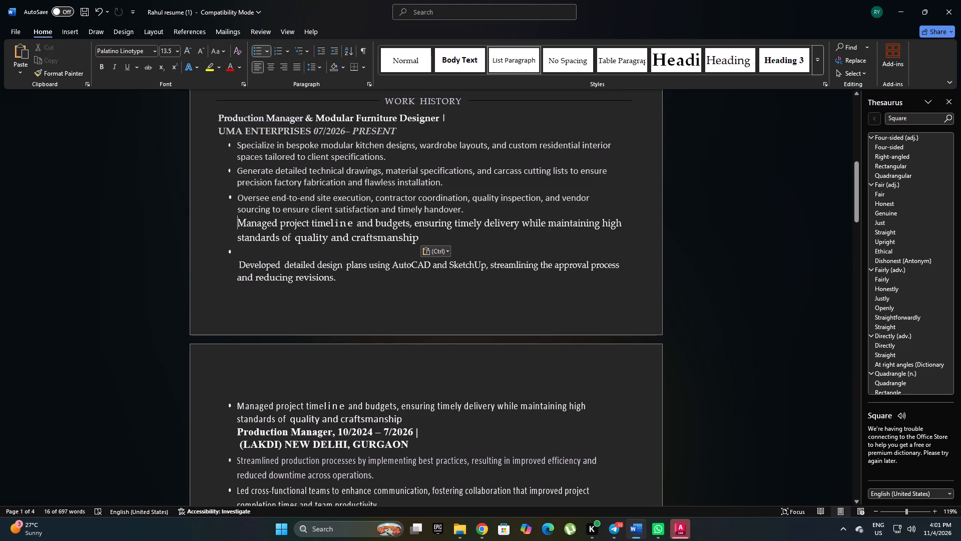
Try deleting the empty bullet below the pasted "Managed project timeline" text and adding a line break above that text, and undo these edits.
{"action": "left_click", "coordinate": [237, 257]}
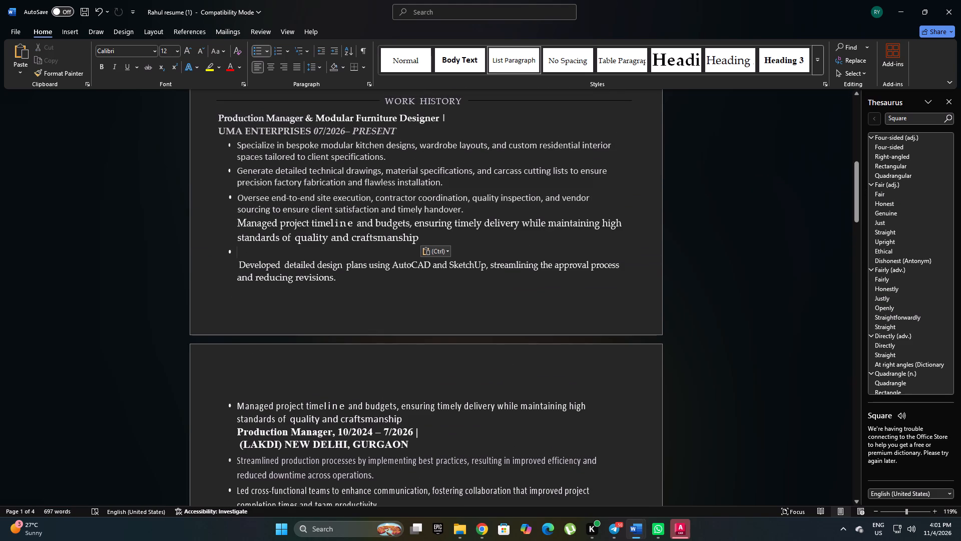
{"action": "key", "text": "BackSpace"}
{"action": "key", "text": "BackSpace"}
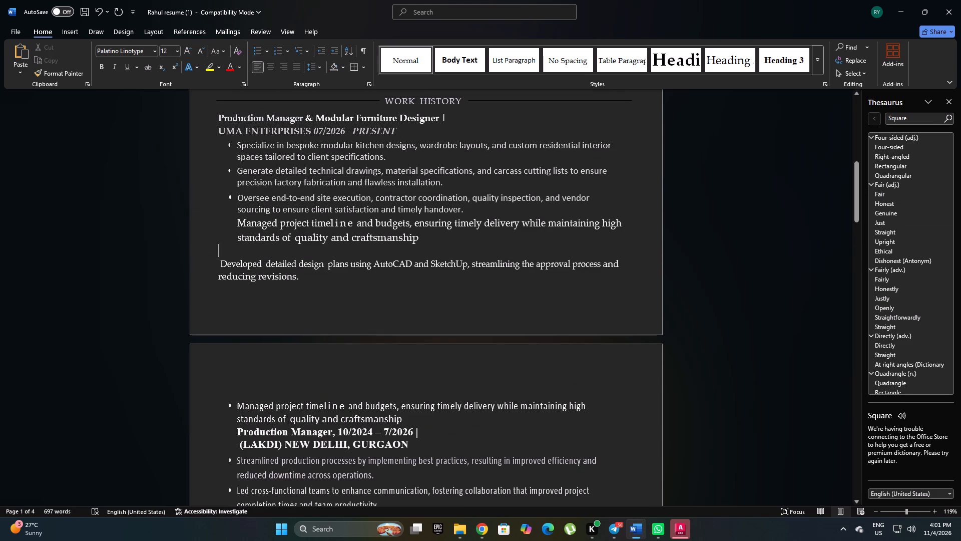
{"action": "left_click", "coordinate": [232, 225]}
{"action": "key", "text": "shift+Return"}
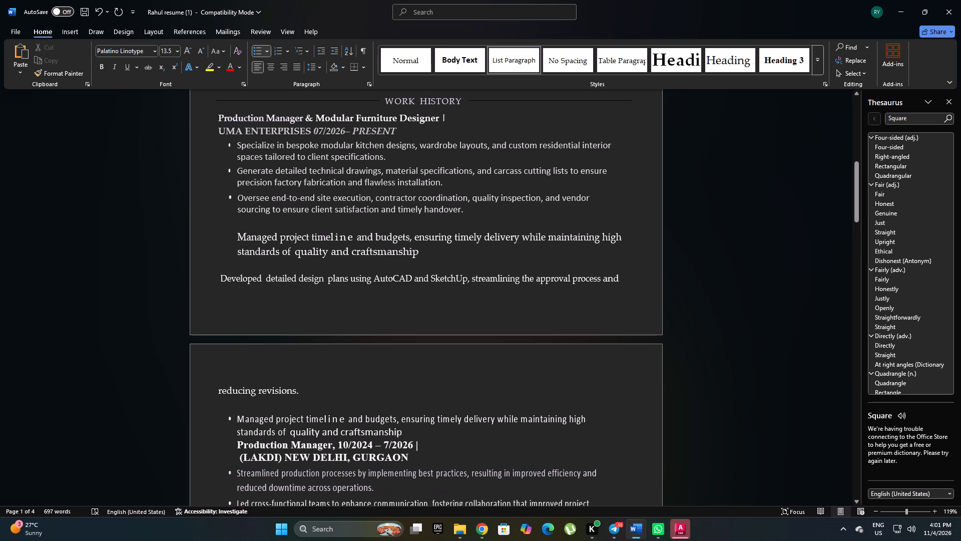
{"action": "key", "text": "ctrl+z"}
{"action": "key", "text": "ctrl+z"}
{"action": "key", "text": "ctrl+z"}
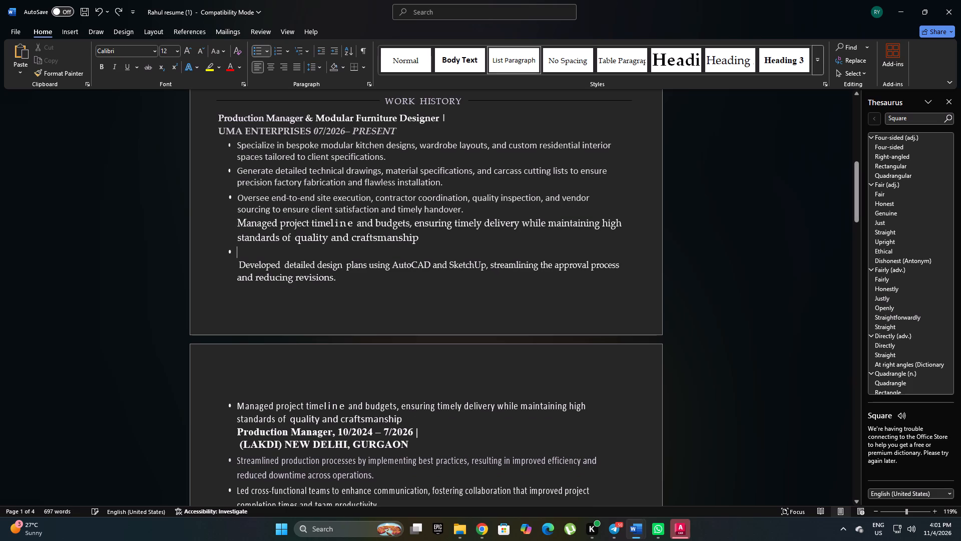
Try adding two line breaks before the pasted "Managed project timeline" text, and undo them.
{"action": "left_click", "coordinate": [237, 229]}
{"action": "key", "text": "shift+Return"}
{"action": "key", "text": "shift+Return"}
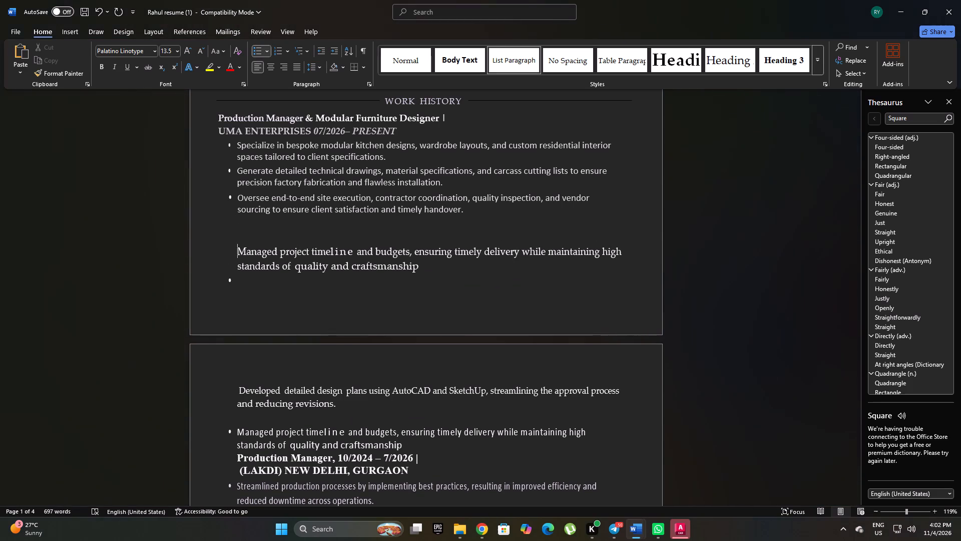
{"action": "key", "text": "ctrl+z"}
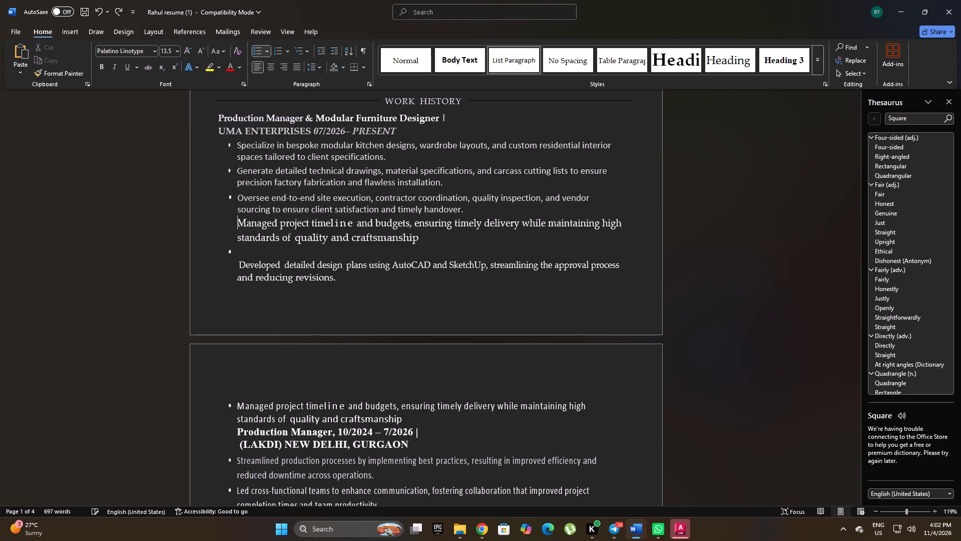
Undo the pasted "Managed project timeline" text and the reapplied bullets in the UMA ENTERPRISES section.
{"action": "key", "text": "ctrl+z"}
{"action": "key", "text": "ctrl+z"}
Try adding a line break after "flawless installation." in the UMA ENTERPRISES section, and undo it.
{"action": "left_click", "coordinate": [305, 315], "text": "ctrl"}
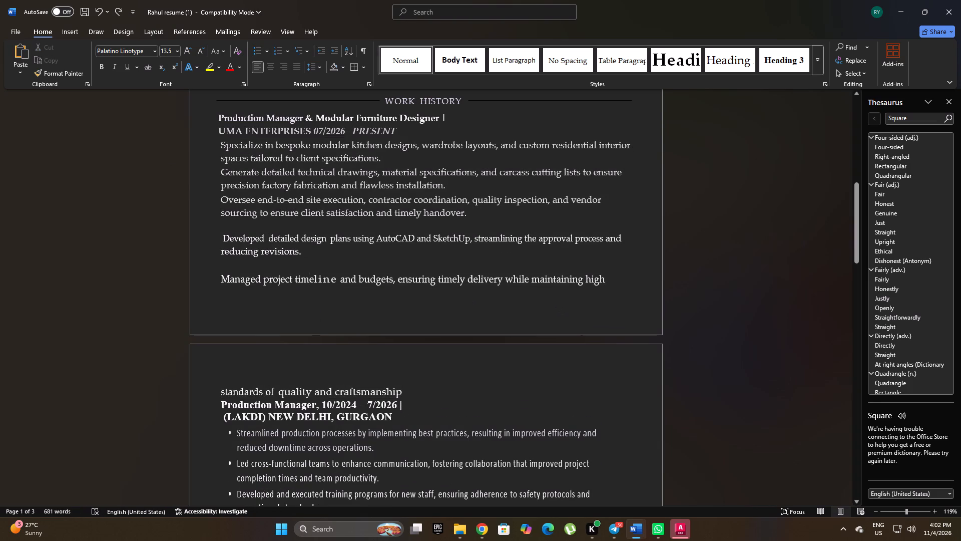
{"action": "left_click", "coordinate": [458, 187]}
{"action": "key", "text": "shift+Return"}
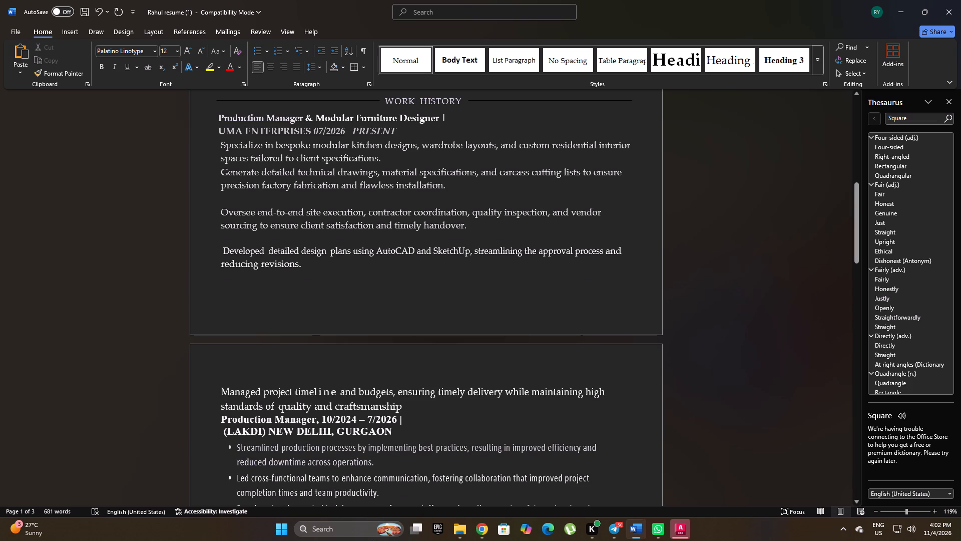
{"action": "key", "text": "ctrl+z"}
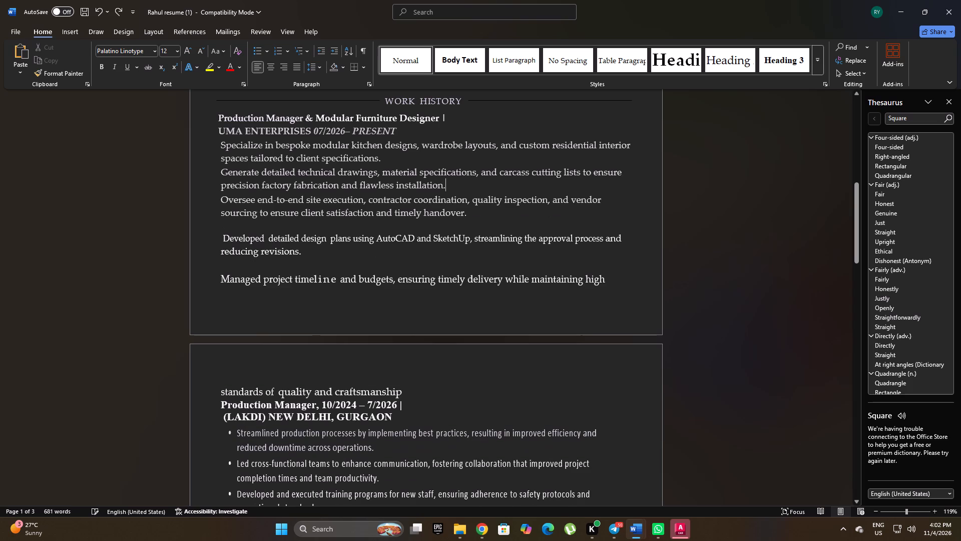
Delete the blank lines above "Developed detailed design plans" and "Managed project timeline" in the UMA ENTERPRISES section.
{"action": "left_click", "coordinate": [220, 237]}
{"action": "key", "text": "BackSpace"}
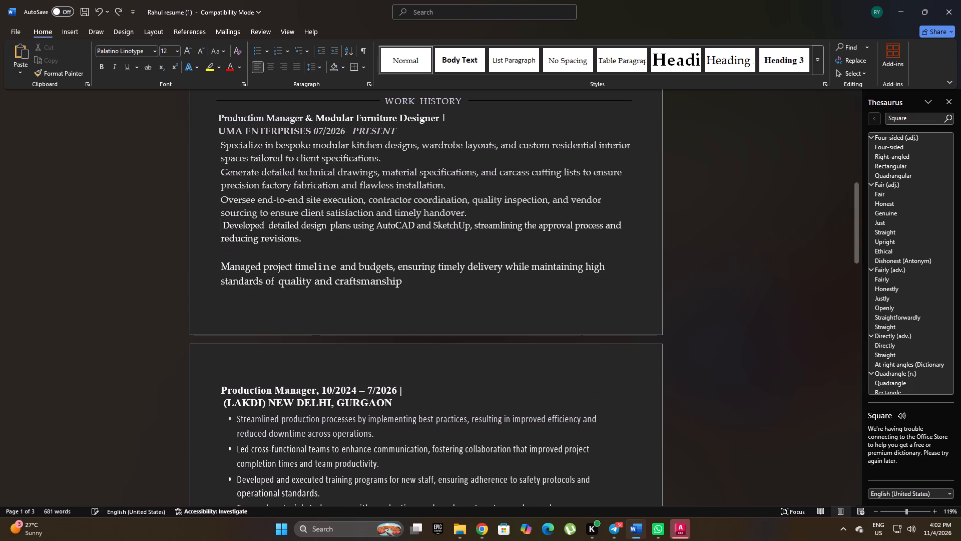
{"action": "left_click", "coordinate": [220, 267]}
{"action": "key", "text": "BackSpace"}
{"action": "key", "text": "BackSpace"}
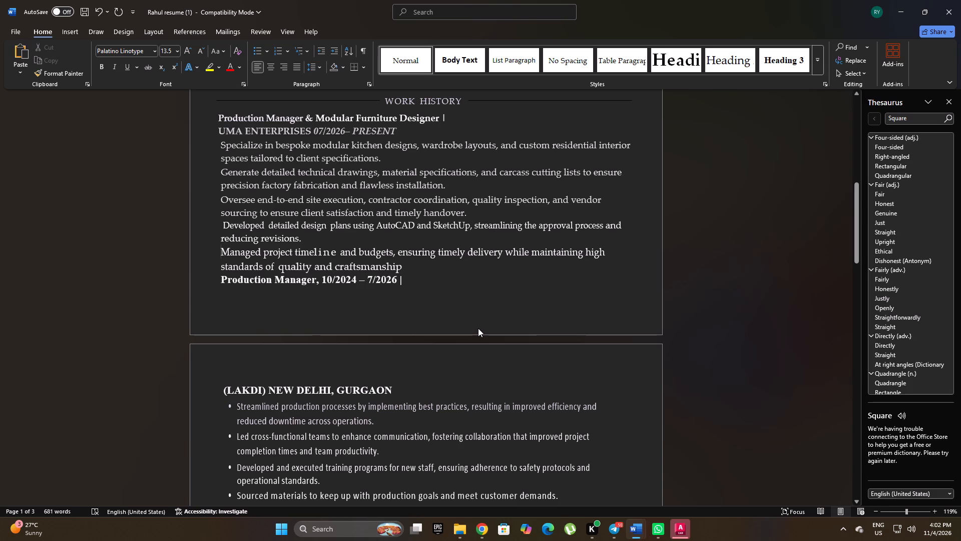
Insert a line break before the "Production Manager, 10/2024 – 7/2026" heading.
{"action": "left_click", "coordinate": [220, 280]}
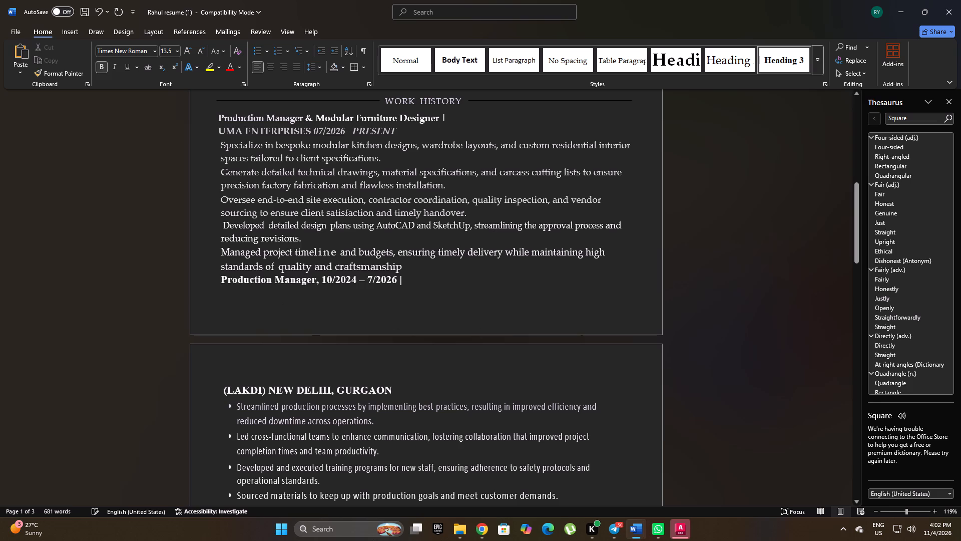
{"action": "key", "text": "shift+Return"}
Apply bullets to the UMA ENTERPRISES entries, from "Specialize in bespoke" to "quality and craftsmanship".
{"action": "left_click_drag", "start_coordinate": [426, 283], "coordinate": [229, 144]}
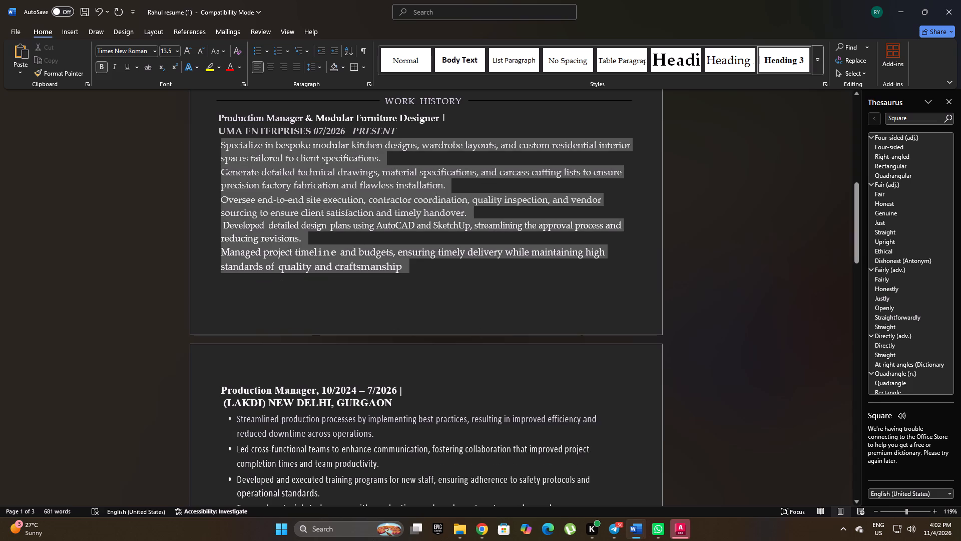
{"action": "left_click_drag", "start_coordinate": [229, 144], "coordinate": [229, 145]}
{"action": "left_click", "coordinate": [253, 49]}
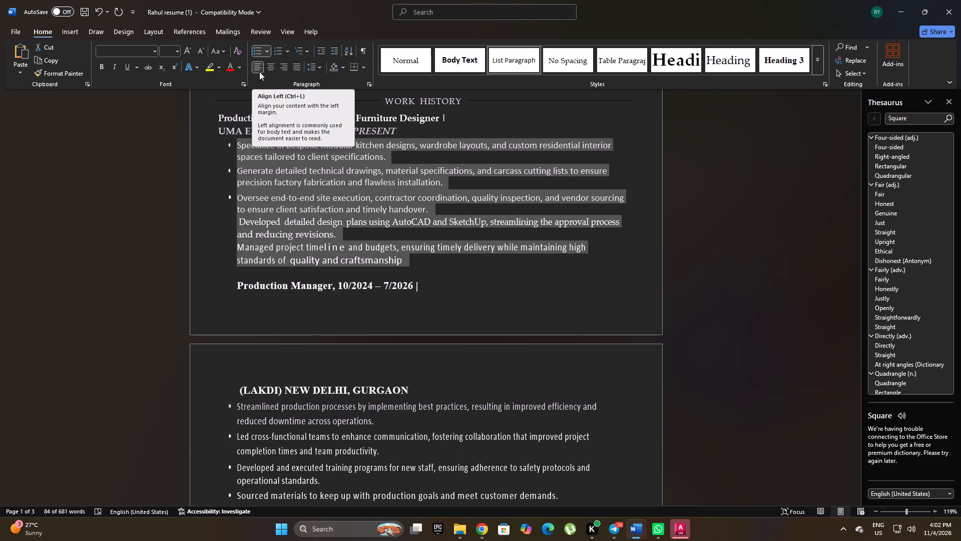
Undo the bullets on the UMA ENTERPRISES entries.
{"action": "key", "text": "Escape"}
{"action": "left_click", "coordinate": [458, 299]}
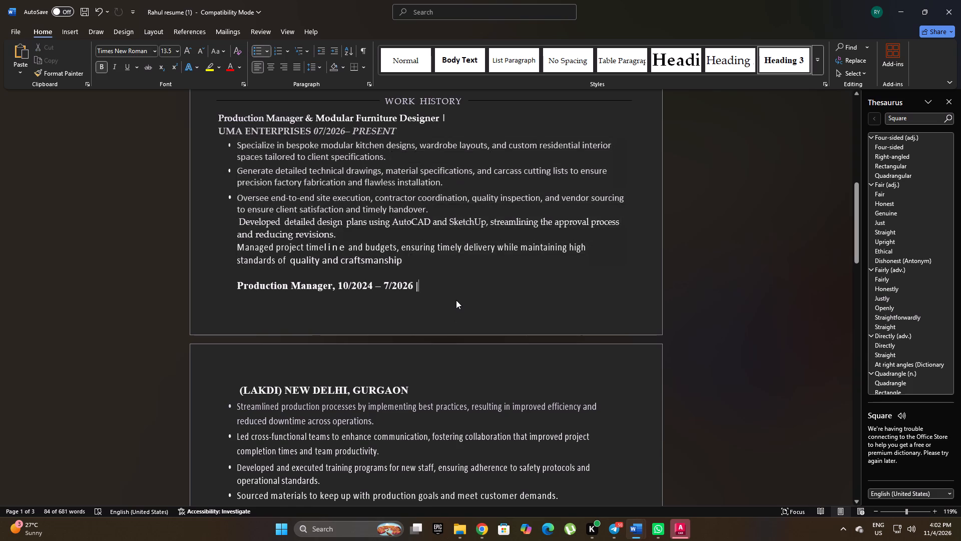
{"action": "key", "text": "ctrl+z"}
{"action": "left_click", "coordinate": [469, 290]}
Insert line breaks after "client specifications.", "flawless installation." and "timely handover." in the UMA ENTERPRISES section.
{"action": "left_click", "coordinate": [388, 161]}
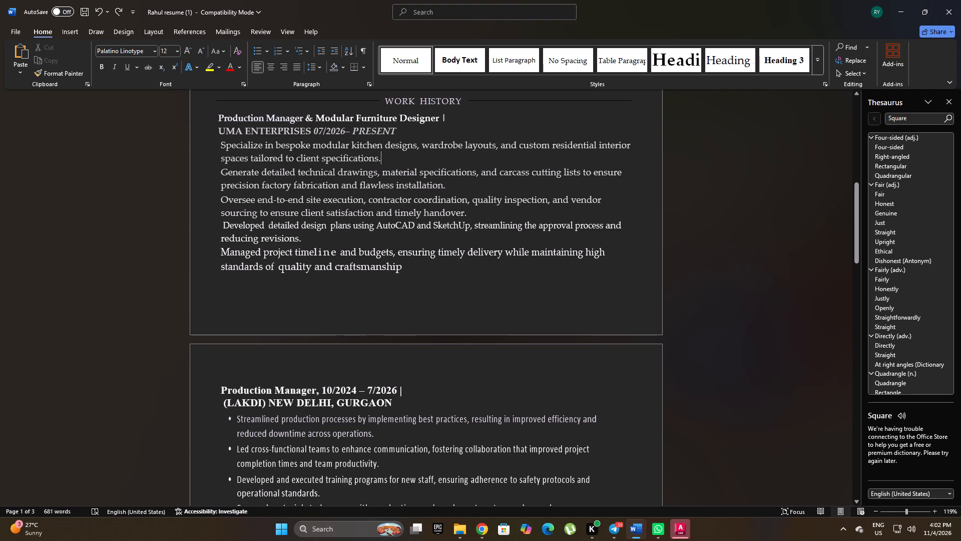
{"action": "key", "text": "shift+Return"}
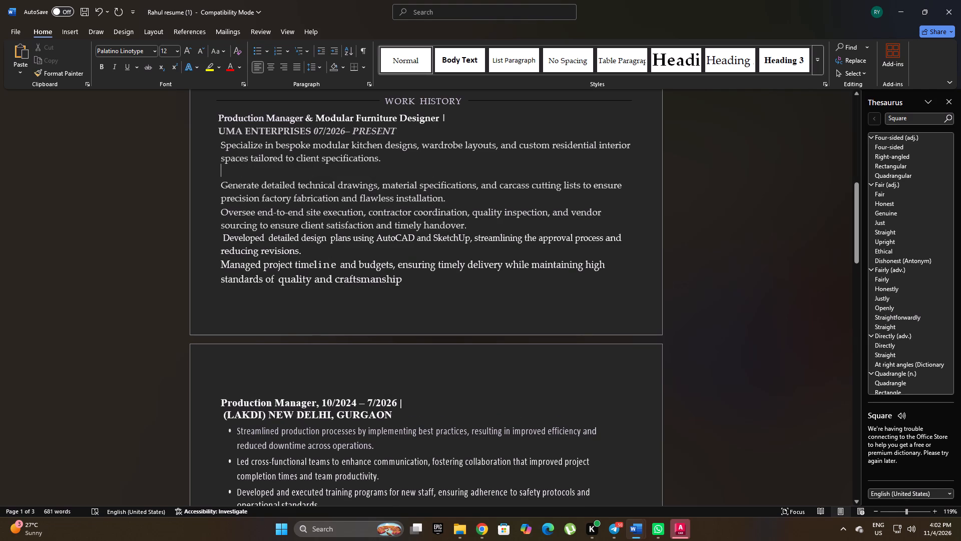
{"action": "left_click", "coordinate": [452, 197]}
{"action": "key", "text": "shift+Return"}
{"action": "left_click", "coordinate": [468, 241]}
{"action": "key", "text": "shift+Return"}
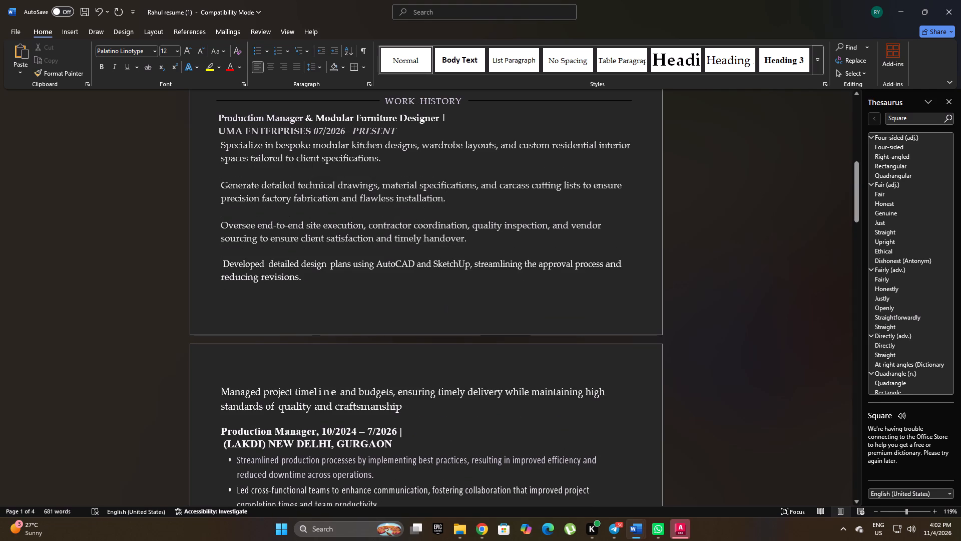
Apply bullets to the UMA ENTERPRISES entries, from "Specialize in bespoke" to "quality and craftsmanship".
{"action": "left_click_drag", "start_coordinate": [405, 413], "coordinate": [206, 143]}
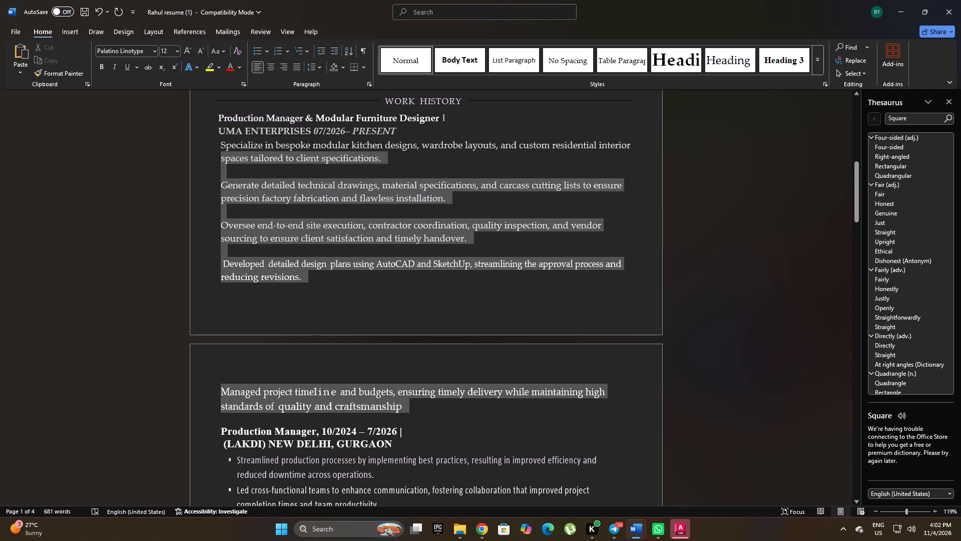
{"action": "left_click_drag", "start_coordinate": [206, 143], "coordinate": [206, 144]}
{"action": "left_click", "coordinate": [255, 48]}
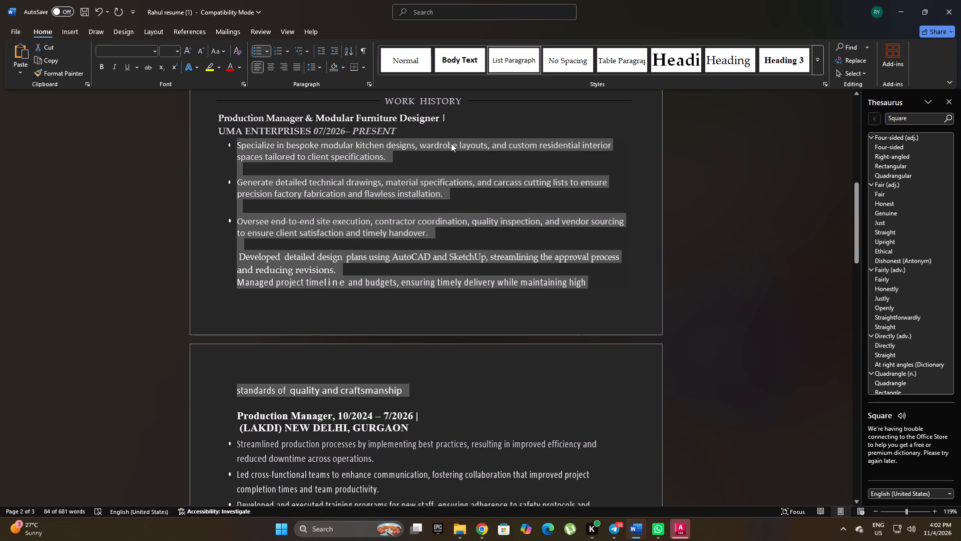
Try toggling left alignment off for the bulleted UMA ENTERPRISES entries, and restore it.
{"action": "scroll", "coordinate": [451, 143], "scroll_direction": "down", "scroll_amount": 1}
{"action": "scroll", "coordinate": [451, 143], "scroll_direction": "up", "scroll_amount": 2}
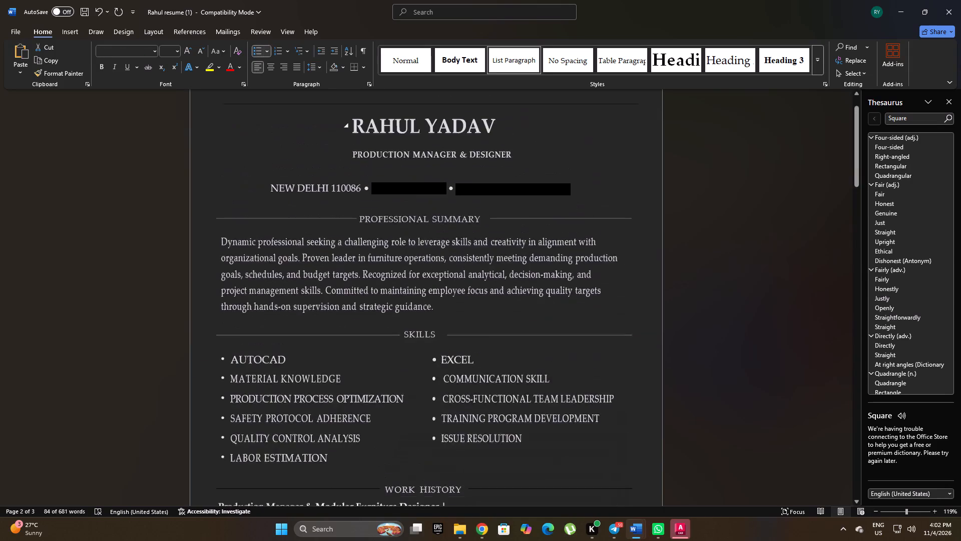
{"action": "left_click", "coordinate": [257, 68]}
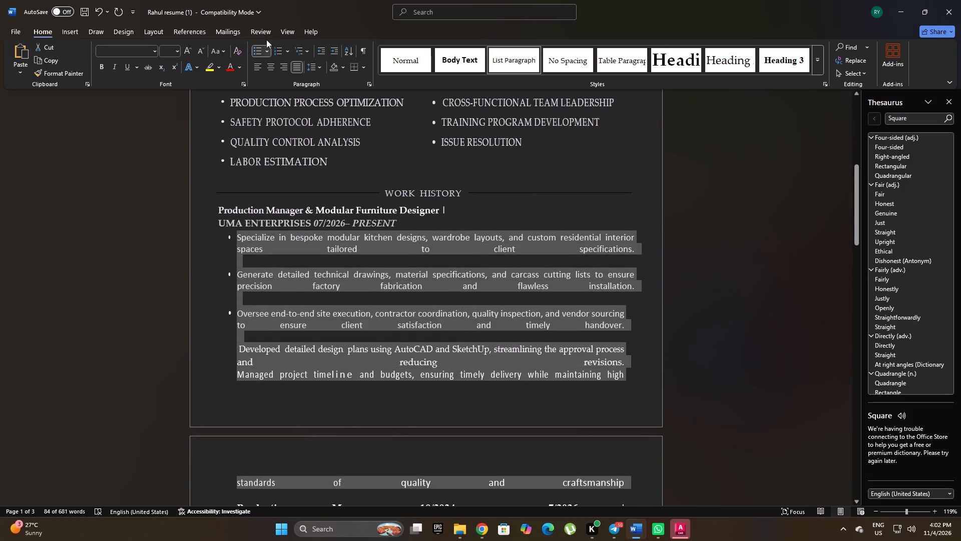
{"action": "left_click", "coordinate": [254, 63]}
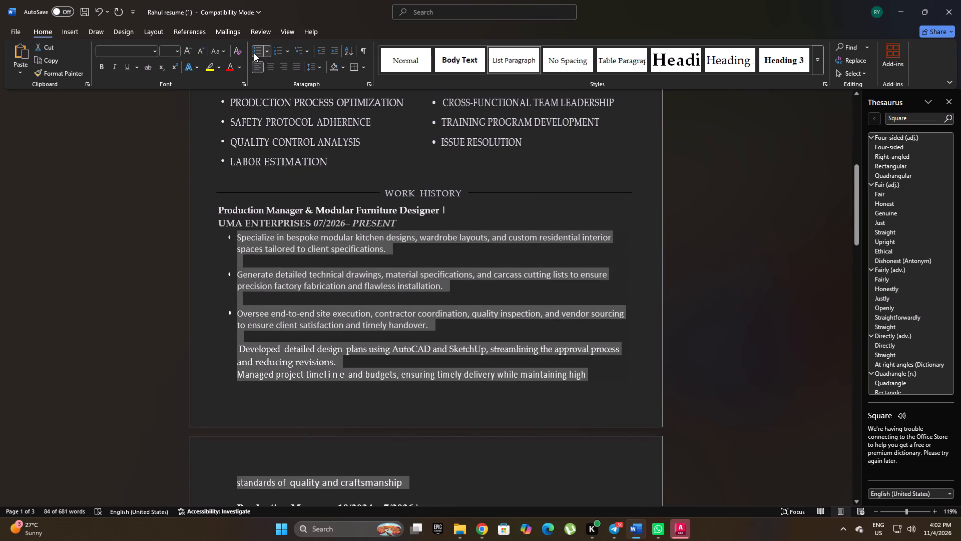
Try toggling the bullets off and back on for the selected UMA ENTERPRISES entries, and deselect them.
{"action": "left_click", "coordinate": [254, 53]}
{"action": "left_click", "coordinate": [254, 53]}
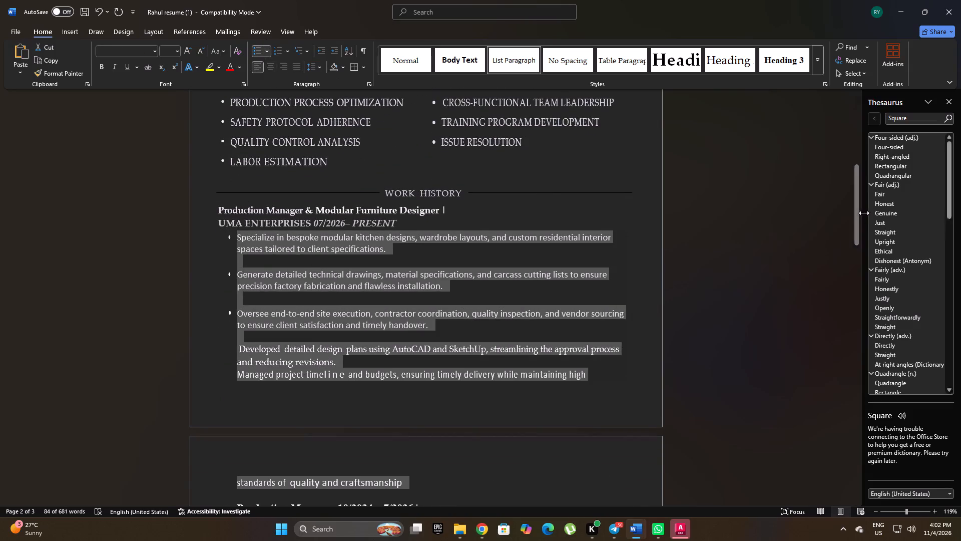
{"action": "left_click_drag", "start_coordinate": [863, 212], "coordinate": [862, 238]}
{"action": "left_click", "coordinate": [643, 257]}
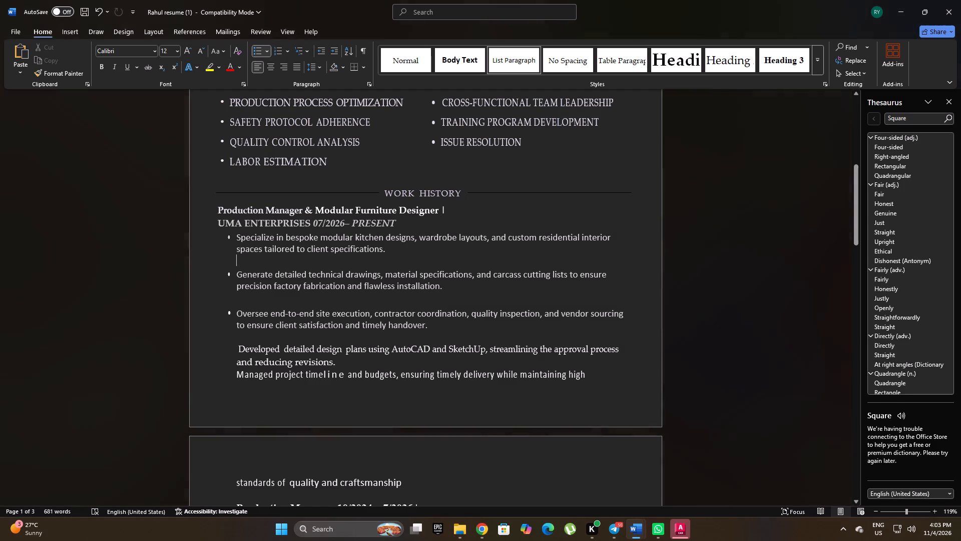
Undo the recent alignment, line-break and bullet changes in the UMA ENTERPRISES section, back to the earlier bulleted list containing a "Managed project timeline" bullet.
{"action": "key", "text": "ctrl+z"}
{"action": "key", "text": "ctrl+z"}
{"action": "key", "text": "ctrl+z"}
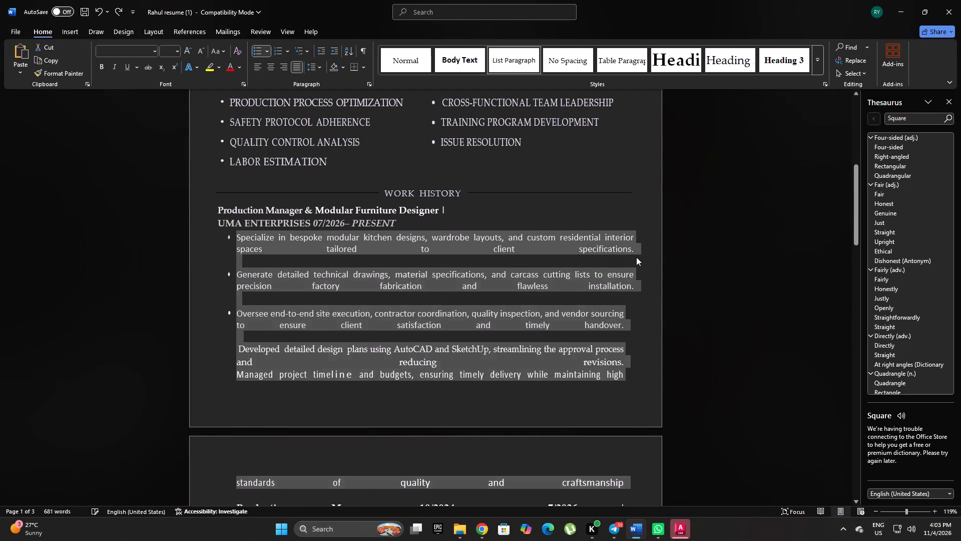
{"action": "key", "text": "ctrl+z"}
{"action": "key", "text": "ctrl+z"}
{"action": "key", "text": "ctrl+z"}
{"action": "key", "text": "ctrl+z"}
{"action": "key", "text": "ctrl+z"}
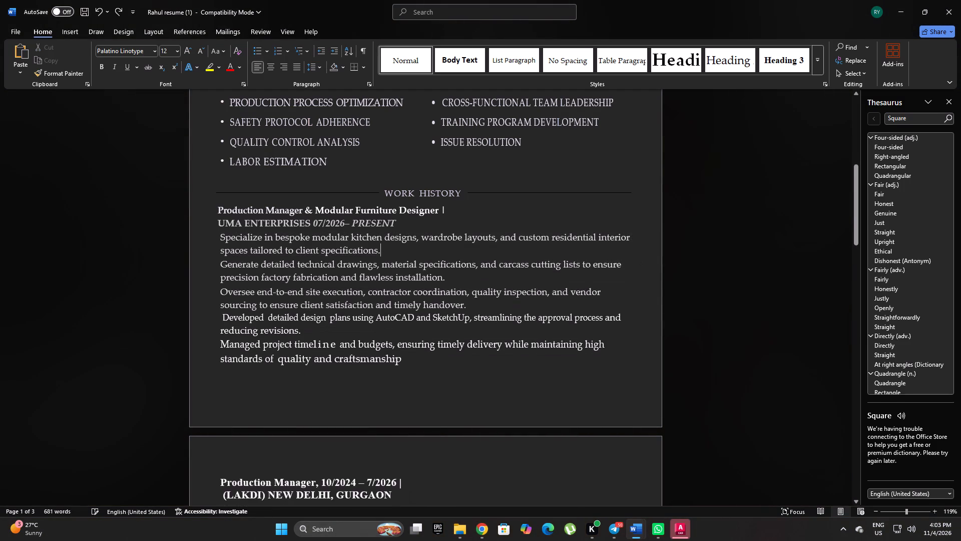
{"action": "key", "text": "ctrl+z"}
{"action": "key", "text": "ctrl+z"}
{"action": "key", "text": "ctrl+z"}
{"action": "key", "text": "ctrl+z"}
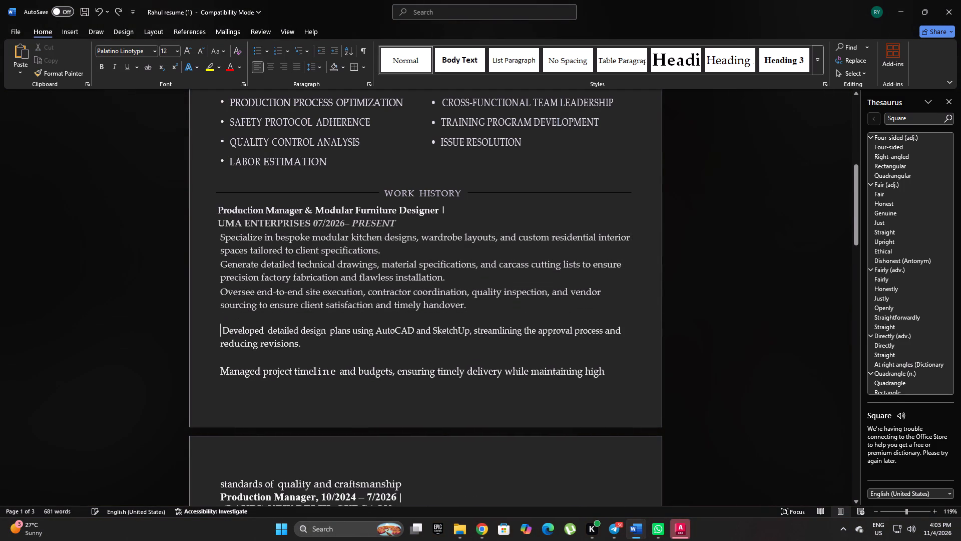
{"action": "key", "text": "ctrl+z"}
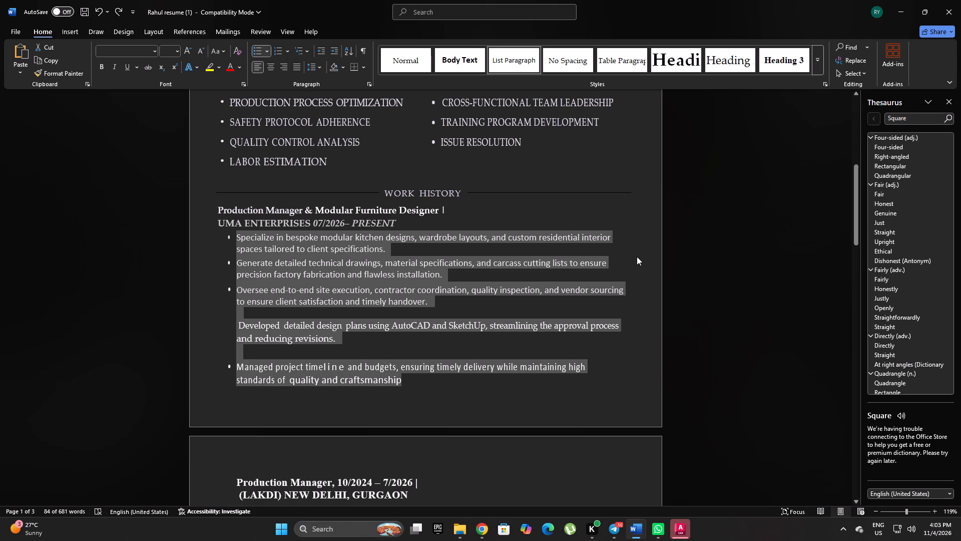
{"action": "left_click", "coordinate": [614, 334]}
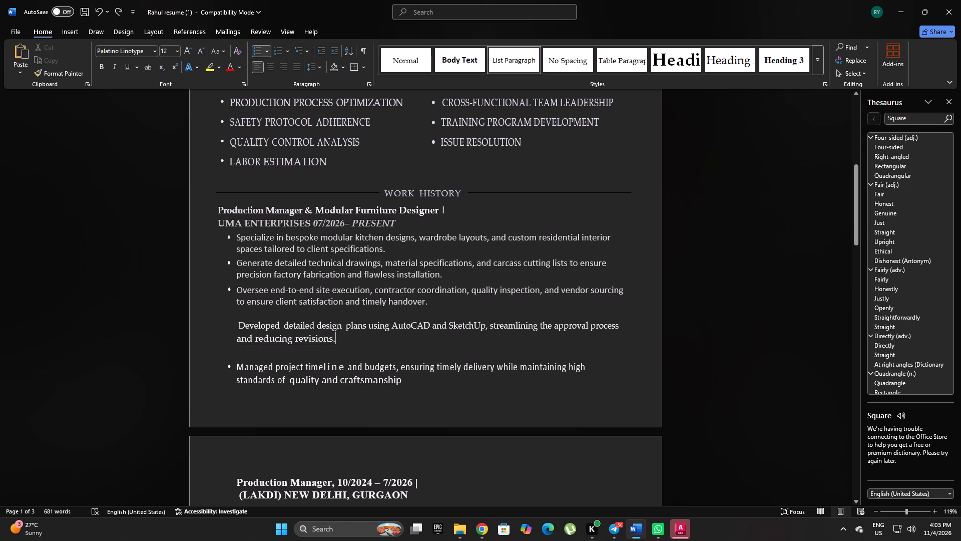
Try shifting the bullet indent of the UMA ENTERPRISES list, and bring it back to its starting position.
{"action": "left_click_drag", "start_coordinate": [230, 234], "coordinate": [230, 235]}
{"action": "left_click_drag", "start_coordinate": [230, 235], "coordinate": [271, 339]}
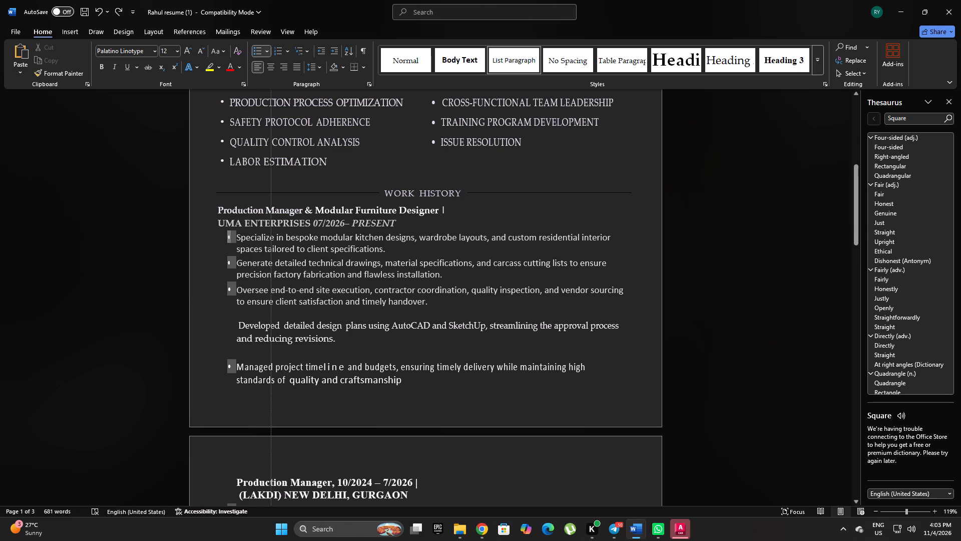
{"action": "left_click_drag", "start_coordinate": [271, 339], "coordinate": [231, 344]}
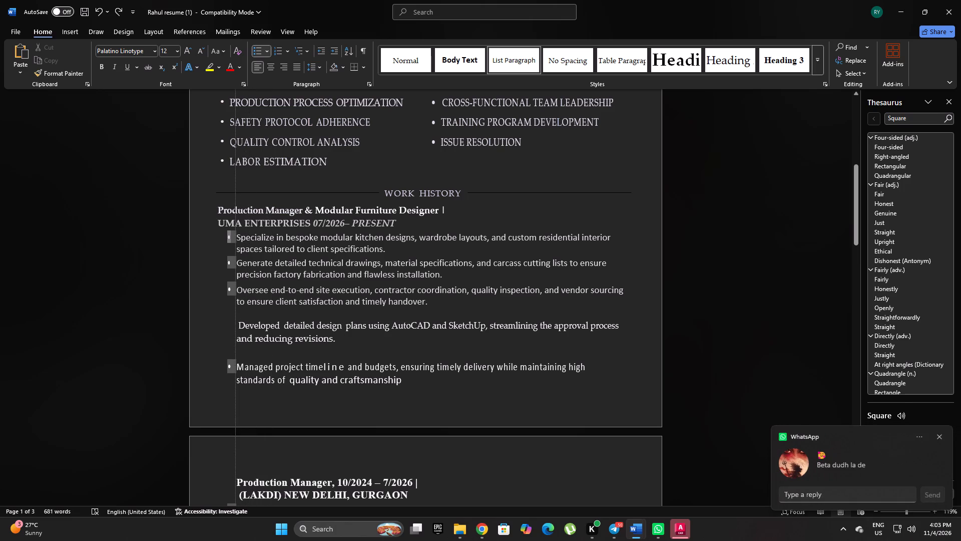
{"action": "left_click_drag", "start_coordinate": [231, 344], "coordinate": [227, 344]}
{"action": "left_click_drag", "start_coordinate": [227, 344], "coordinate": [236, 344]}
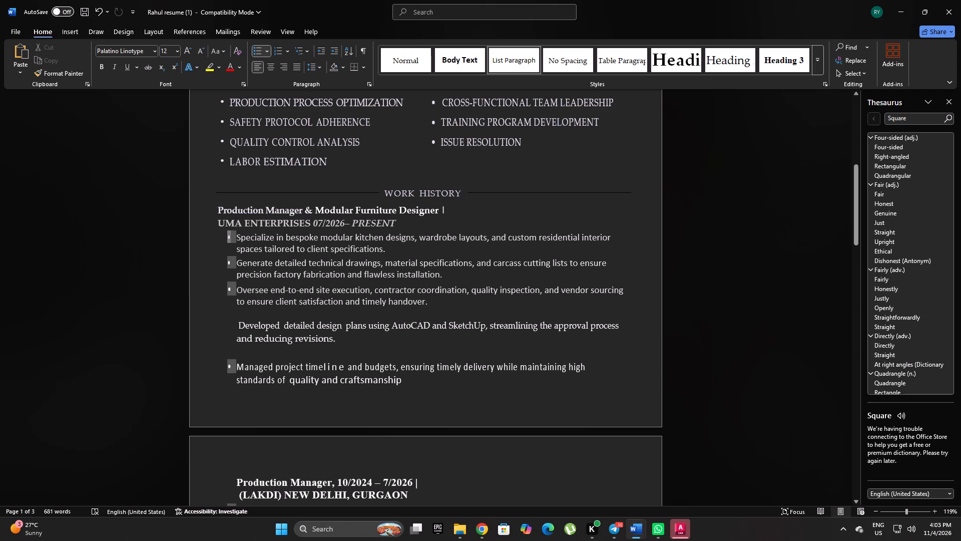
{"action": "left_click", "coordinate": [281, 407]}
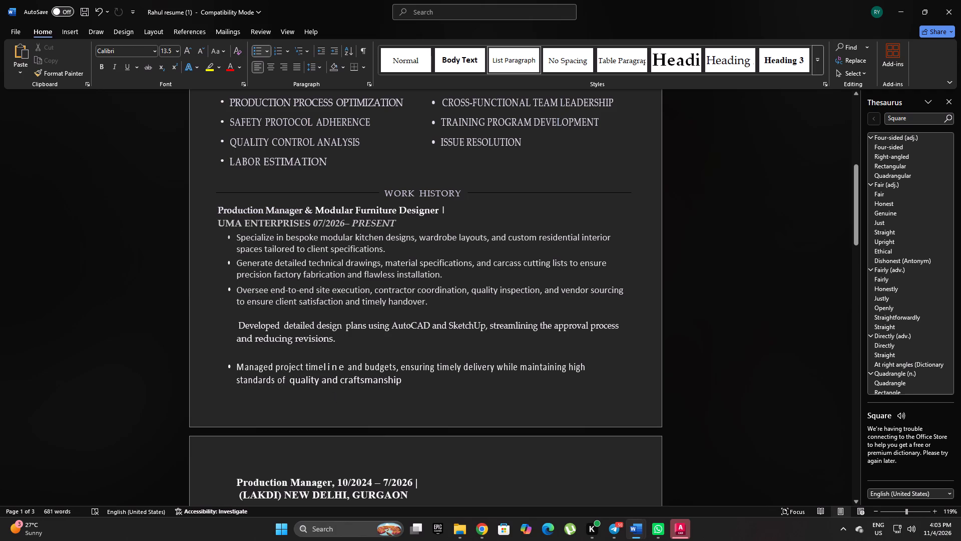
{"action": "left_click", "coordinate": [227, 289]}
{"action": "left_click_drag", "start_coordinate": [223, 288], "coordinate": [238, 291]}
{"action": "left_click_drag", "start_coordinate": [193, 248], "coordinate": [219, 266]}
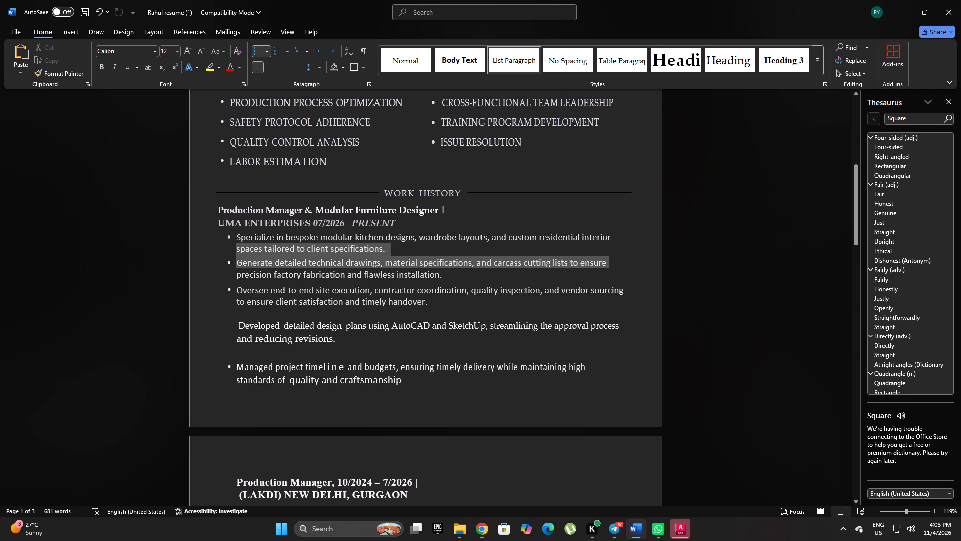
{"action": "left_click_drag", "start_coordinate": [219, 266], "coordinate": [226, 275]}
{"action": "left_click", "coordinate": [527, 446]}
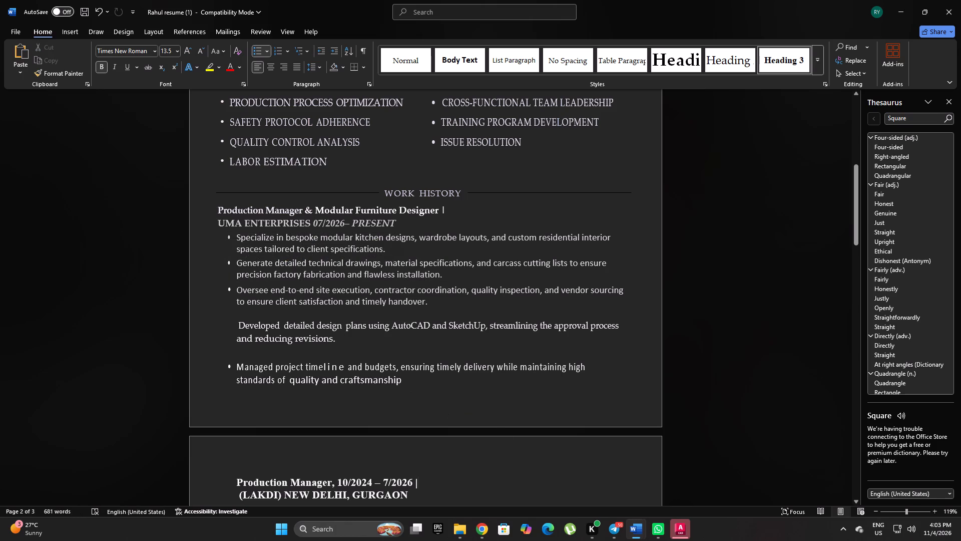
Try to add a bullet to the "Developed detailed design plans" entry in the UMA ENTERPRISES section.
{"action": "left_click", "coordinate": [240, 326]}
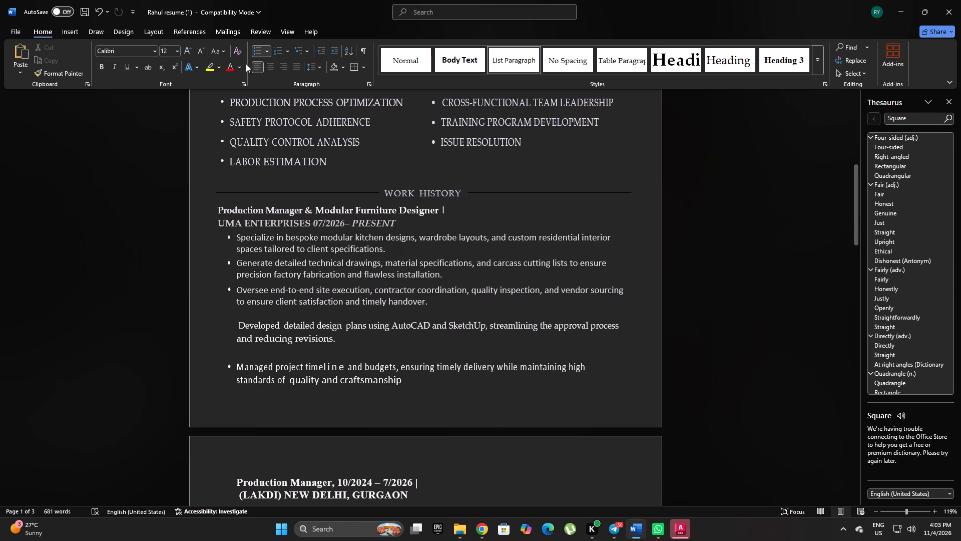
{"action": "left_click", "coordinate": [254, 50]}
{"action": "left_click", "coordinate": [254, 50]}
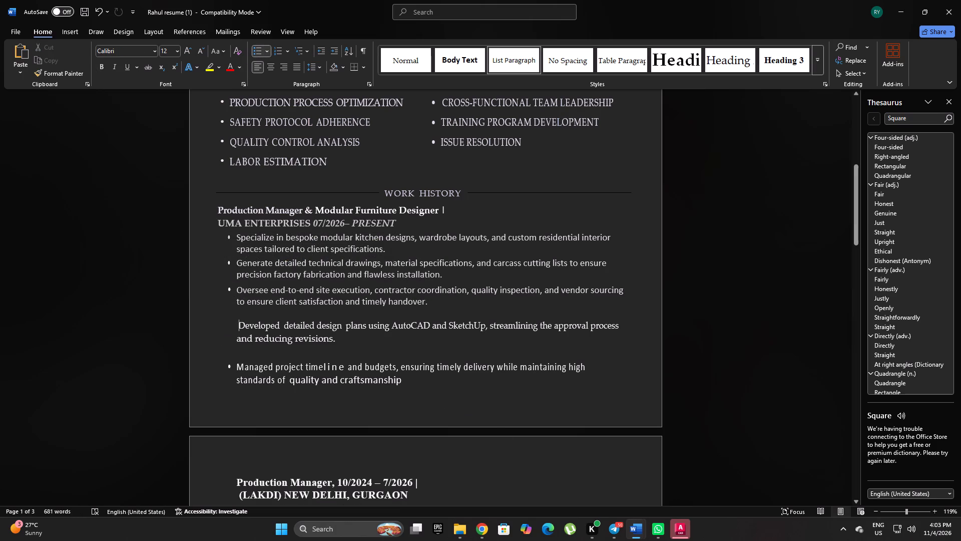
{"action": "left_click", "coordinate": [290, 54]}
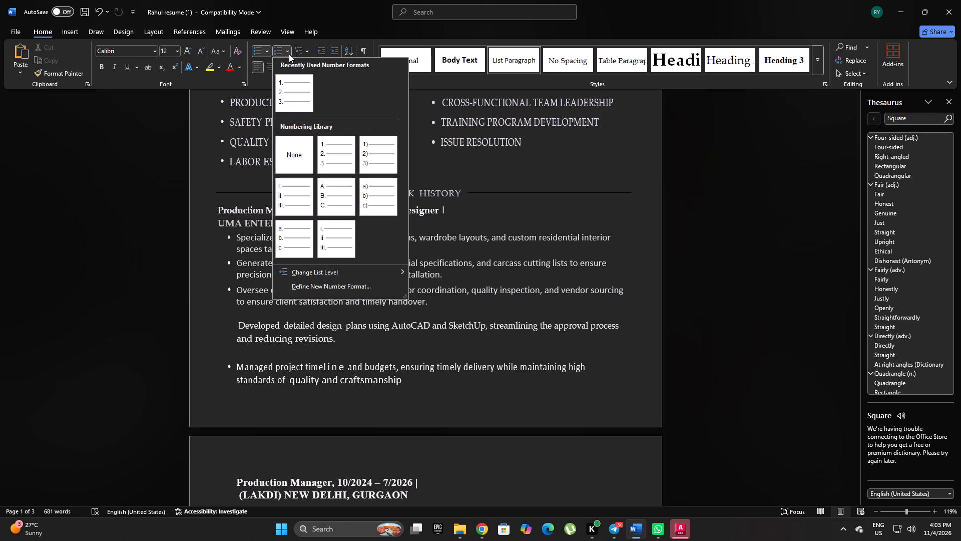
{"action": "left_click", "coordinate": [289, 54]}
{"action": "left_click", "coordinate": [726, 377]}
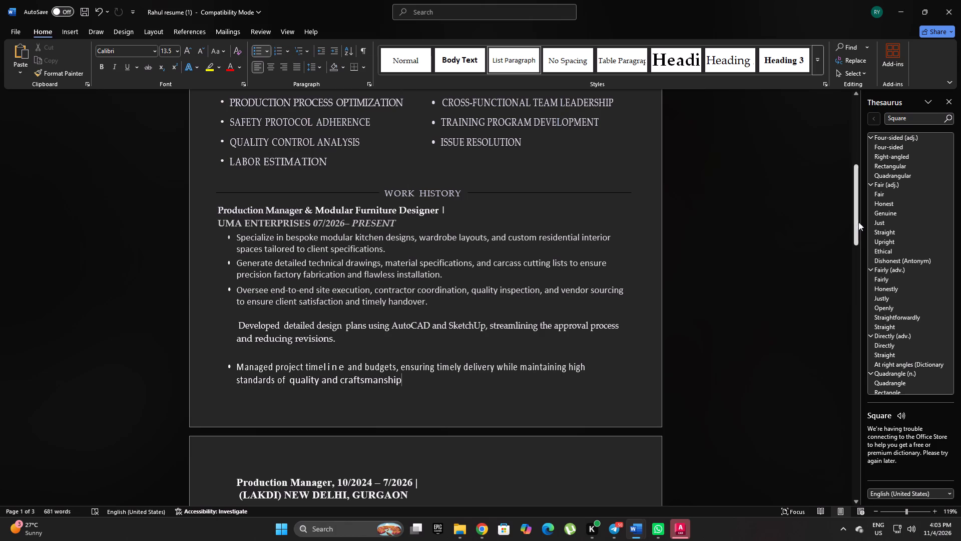
Check the spelling suggestions for "Ceat" in the client line of the 91 Square Feet section.
{"action": "left_click_drag", "start_coordinate": [856, 222], "coordinate": [860, 258]}
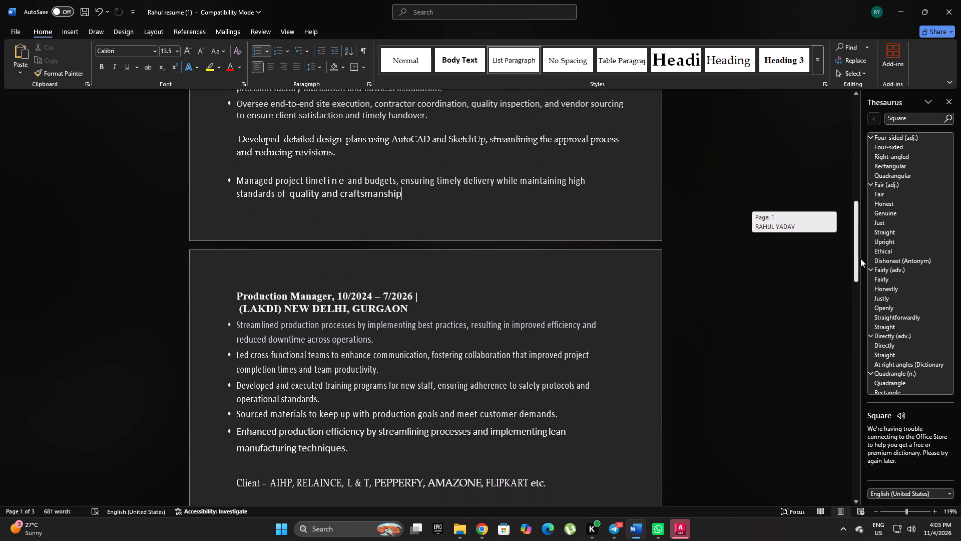
{"action": "left_click_drag", "start_coordinate": [860, 258], "coordinate": [861, 275]}
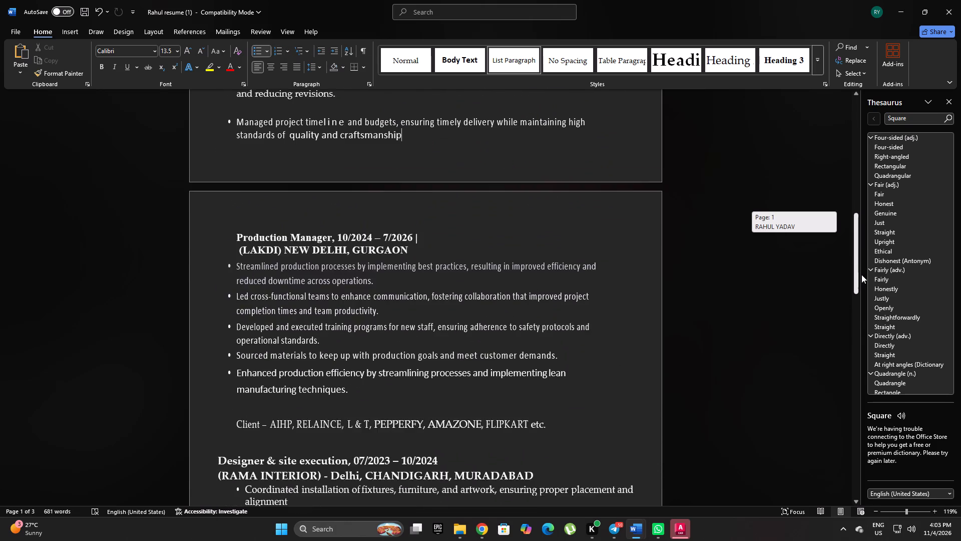
{"action": "left_click_drag", "start_coordinate": [861, 275], "coordinate": [869, 379]}
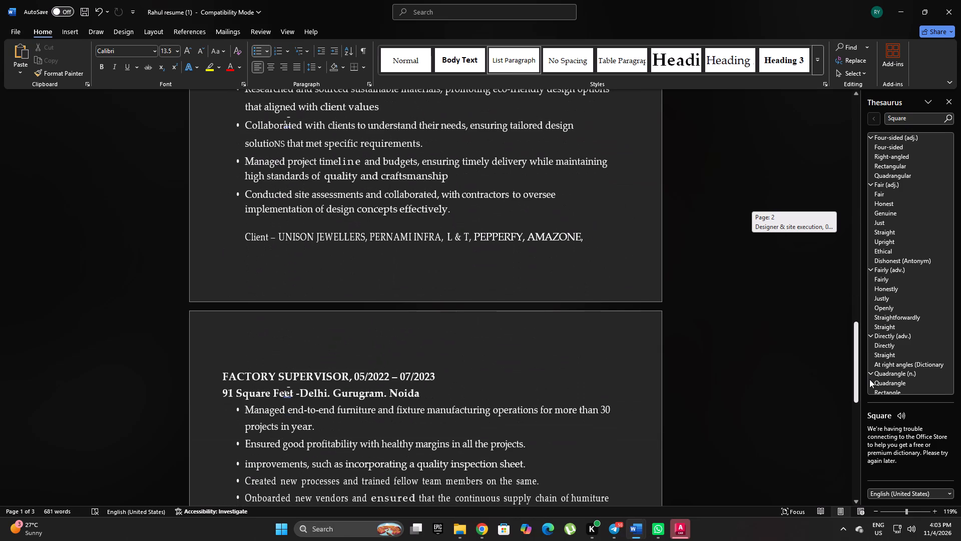
{"action": "left_click_drag", "start_coordinate": [869, 379], "coordinate": [883, 487]}
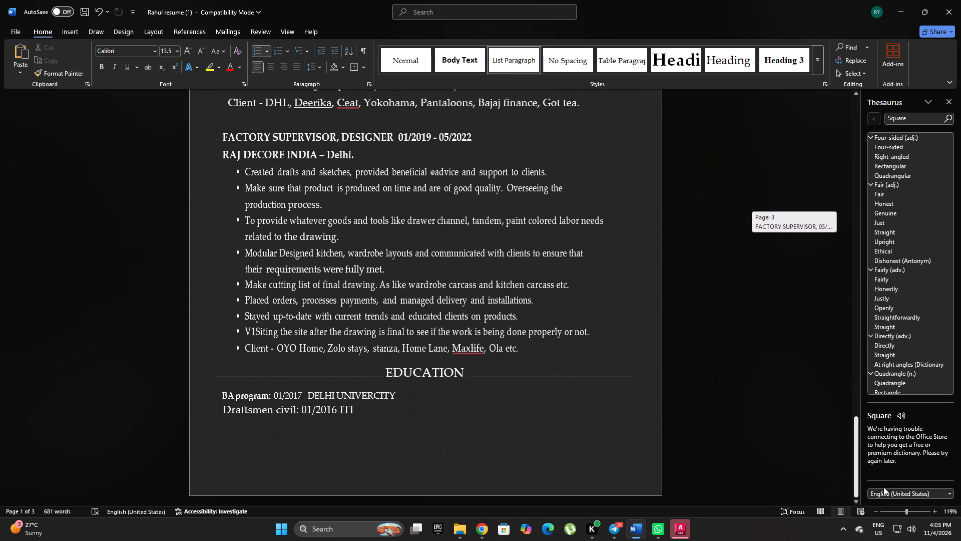
{"action": "left_click_drag", "start_coordinate": [883, 487], "coordinate": [877, 444]}
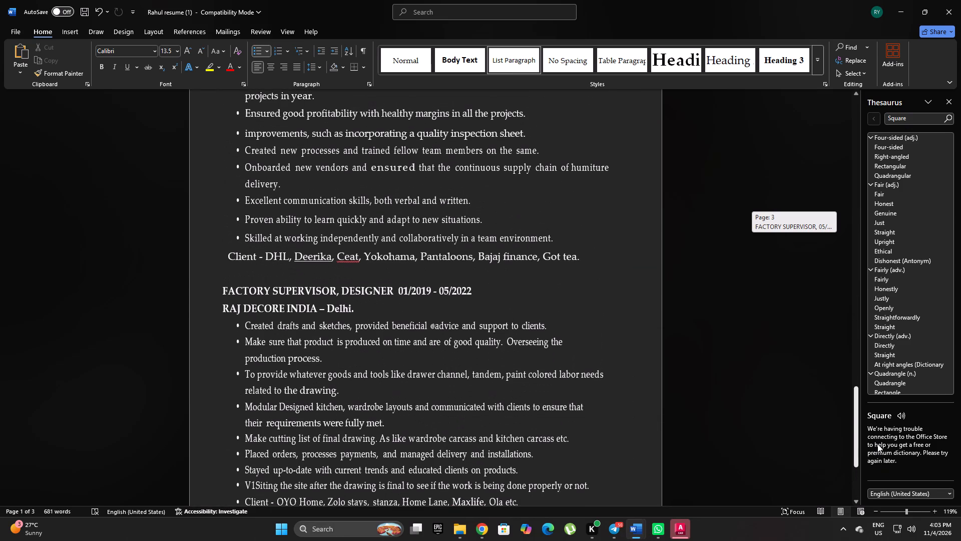
{"action": "left_click_drag", "start_coordinate": [877, 444], "coordinate": [878, 445]}
{"action": "right_click", "coordinate": [349, 253]}
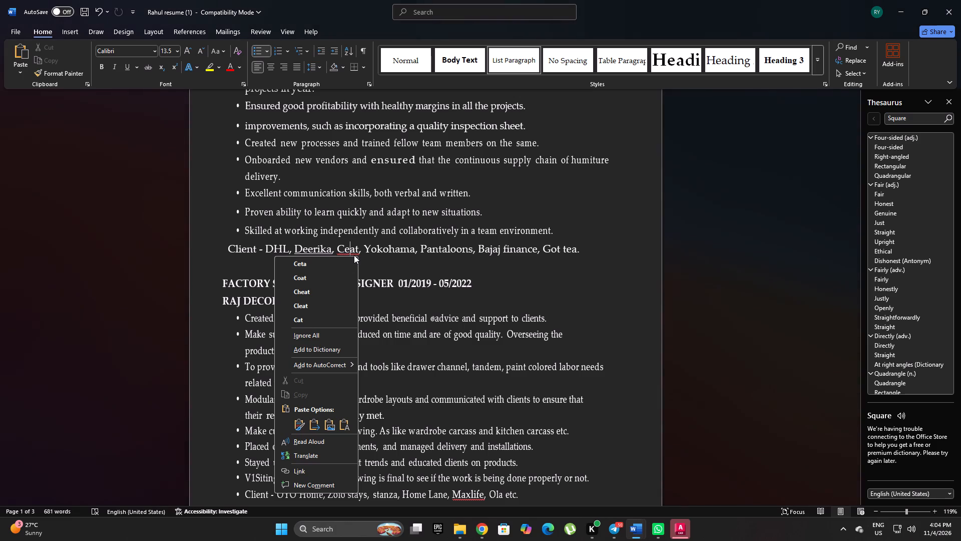
{"action": "left_click", "coordinate": [361, 248]}
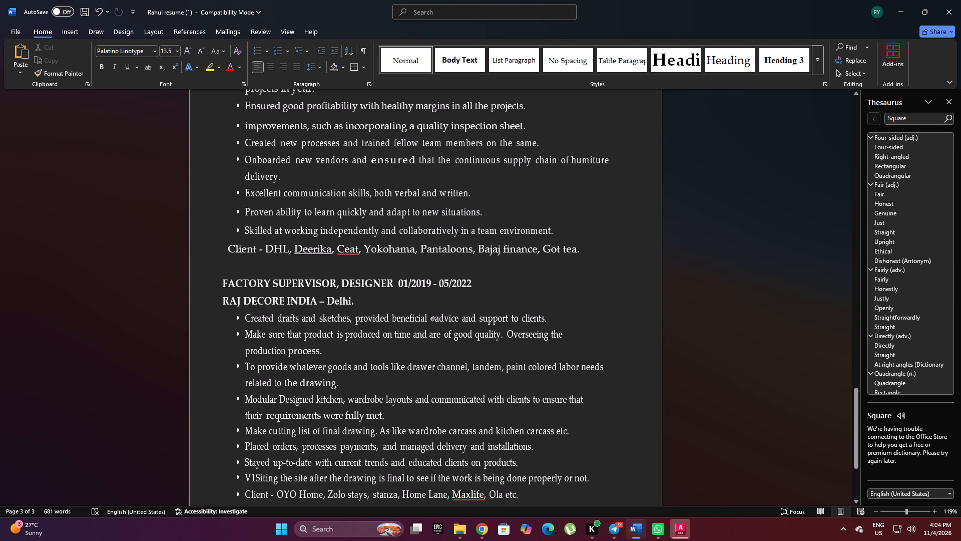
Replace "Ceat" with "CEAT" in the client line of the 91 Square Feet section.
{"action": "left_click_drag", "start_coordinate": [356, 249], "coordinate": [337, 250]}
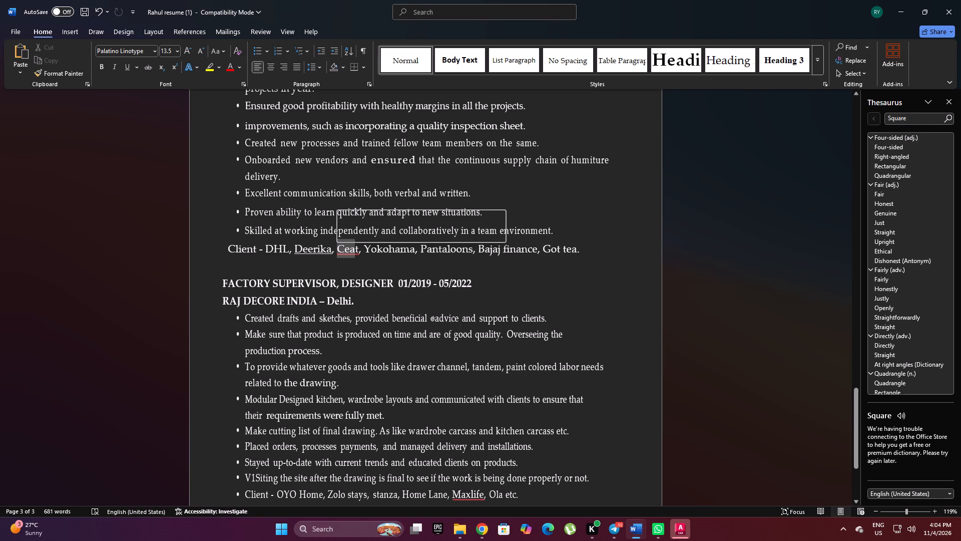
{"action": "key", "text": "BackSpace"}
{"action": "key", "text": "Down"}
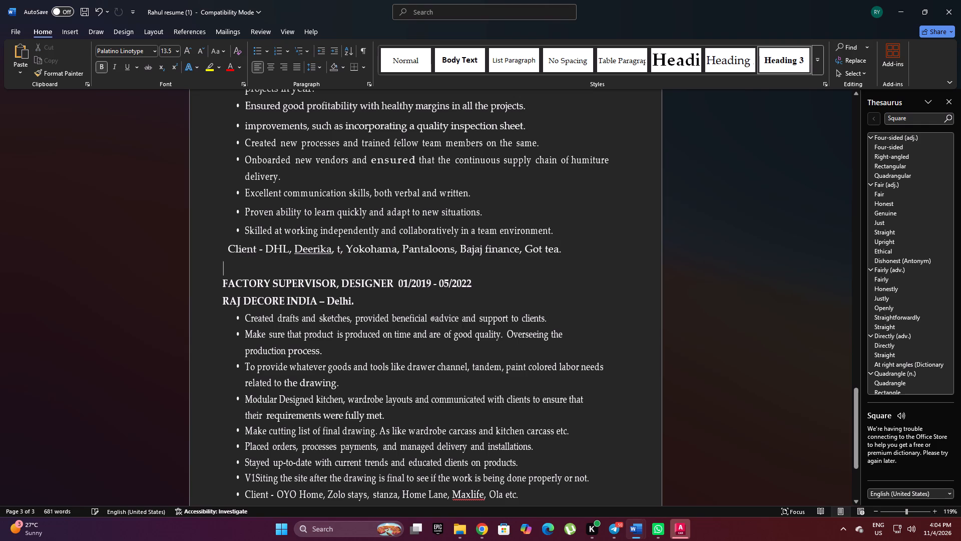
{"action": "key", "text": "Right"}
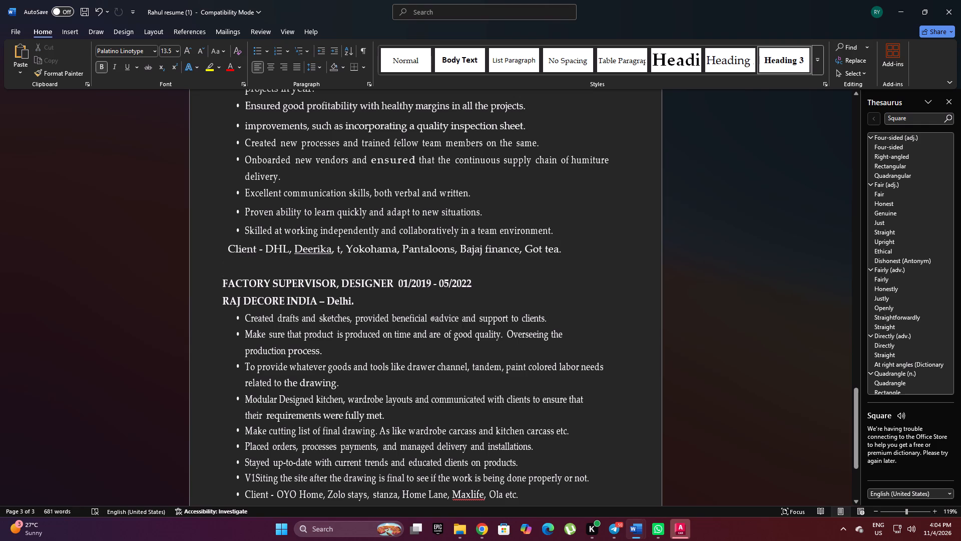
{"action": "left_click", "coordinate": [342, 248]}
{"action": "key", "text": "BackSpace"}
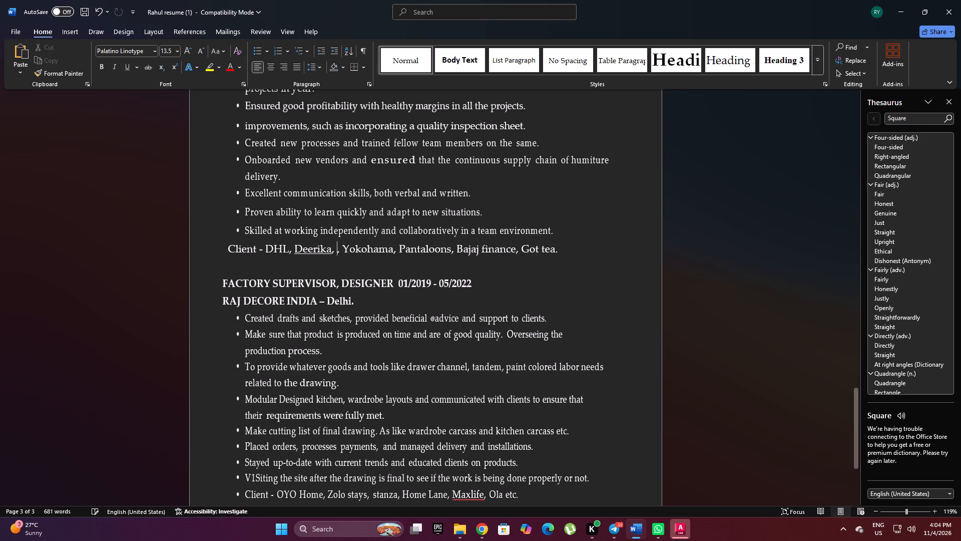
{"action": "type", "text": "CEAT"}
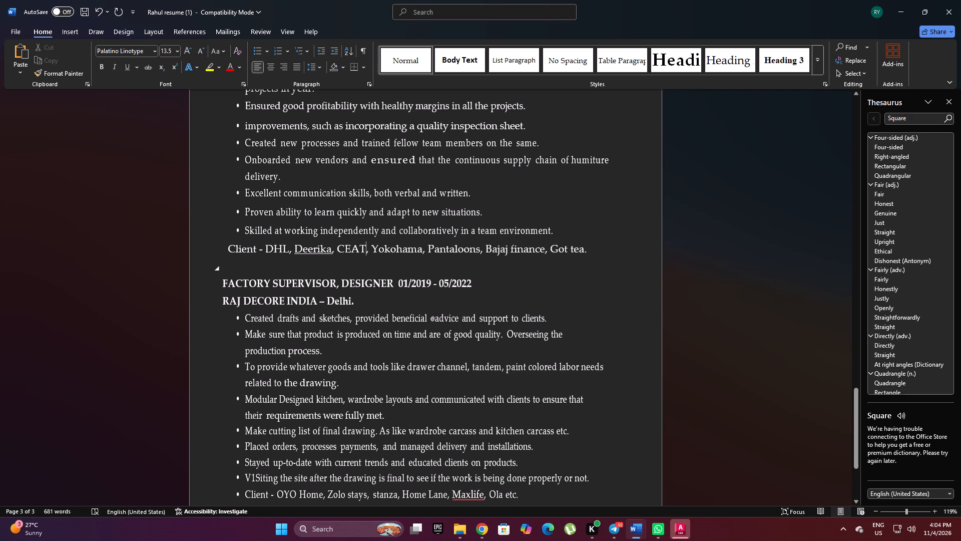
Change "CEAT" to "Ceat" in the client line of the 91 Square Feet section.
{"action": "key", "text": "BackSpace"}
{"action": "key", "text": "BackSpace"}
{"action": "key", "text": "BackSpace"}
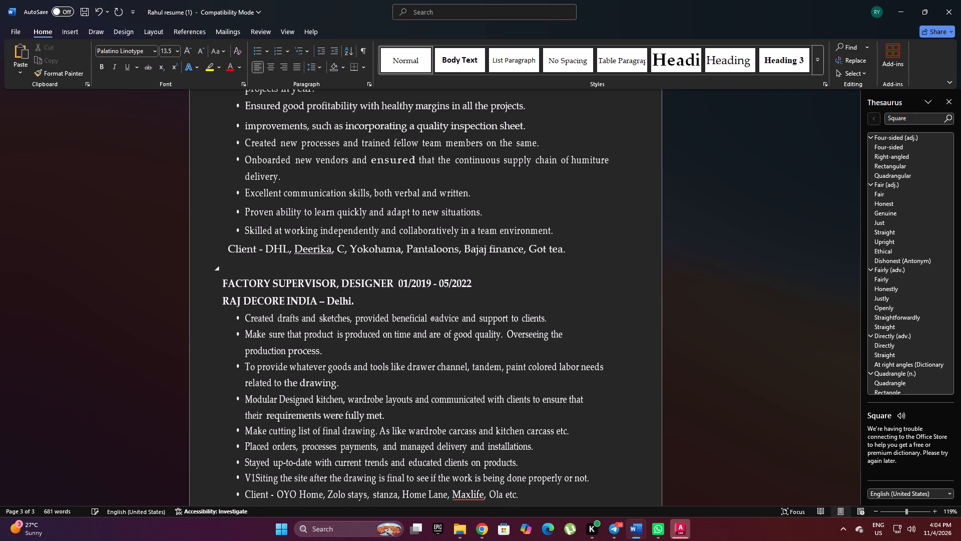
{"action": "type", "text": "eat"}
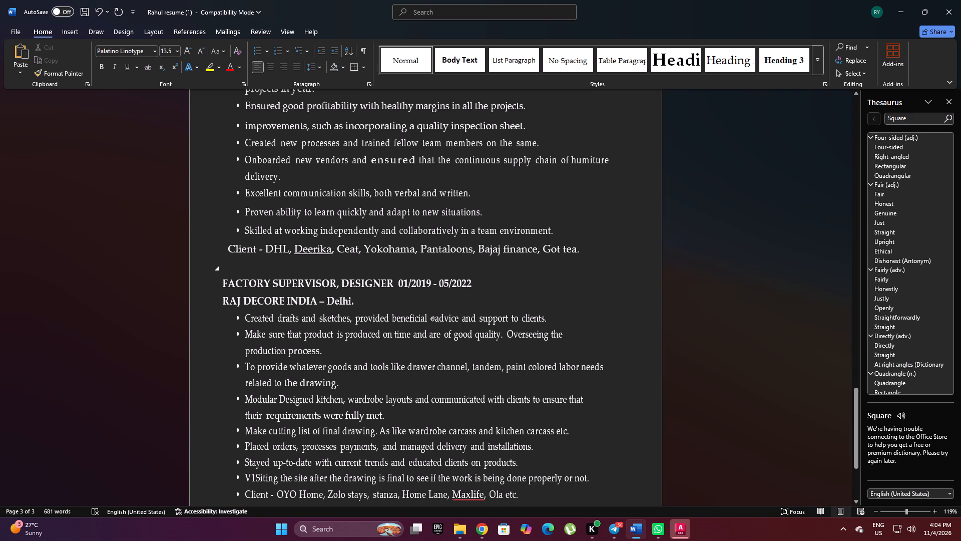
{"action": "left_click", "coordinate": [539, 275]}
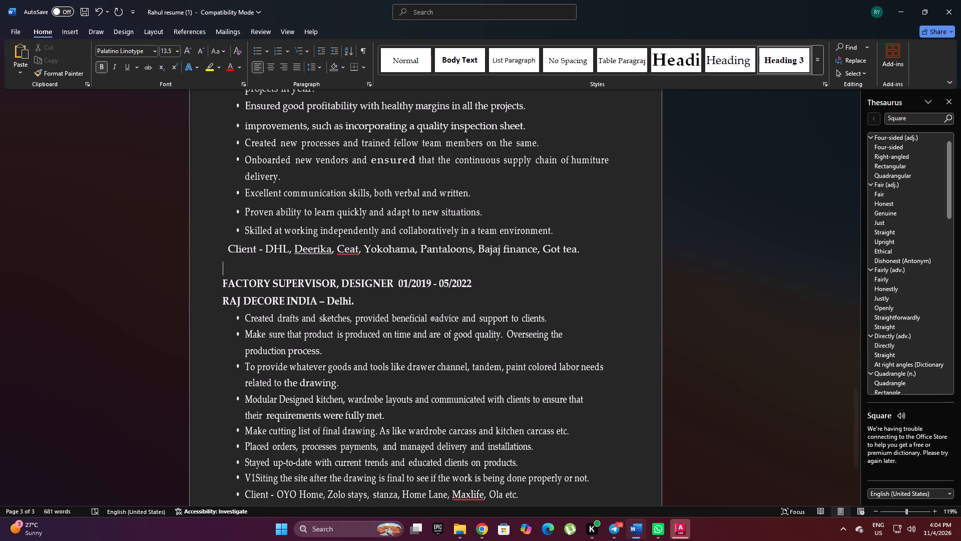
Look through the resume and open its print preview to examine the page layout.
{"action": "left_click_drag", "start_coordinate": [857, 409], "coordinate": [857, 458]}
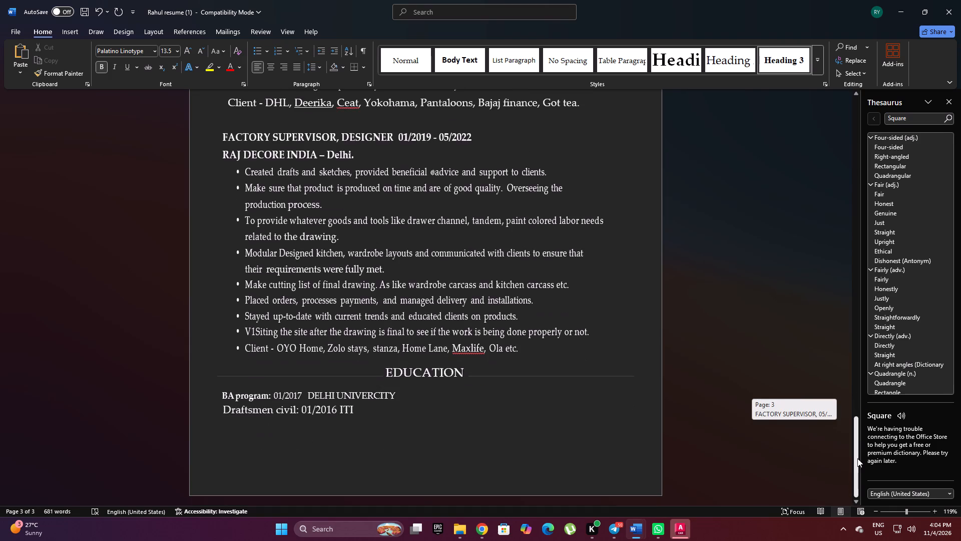
{"action": "left_click_drag", "start_coordinate": [857, 458], "coordinate": [849, 241]}
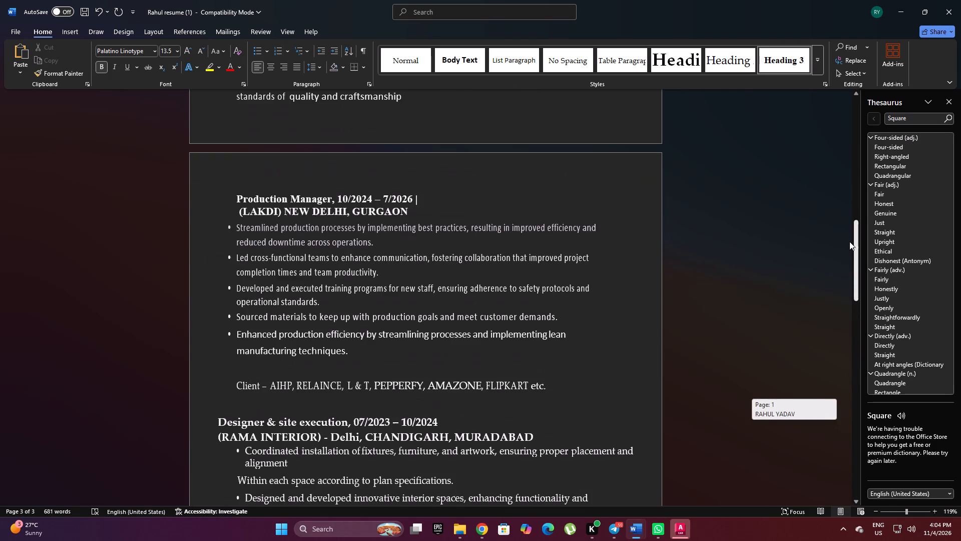
{"action": "left_click_drag", "start_coordinate": [849, 241], "coordinate": [846, 208]}
{"action": "key", "text": "ctrl+p"}
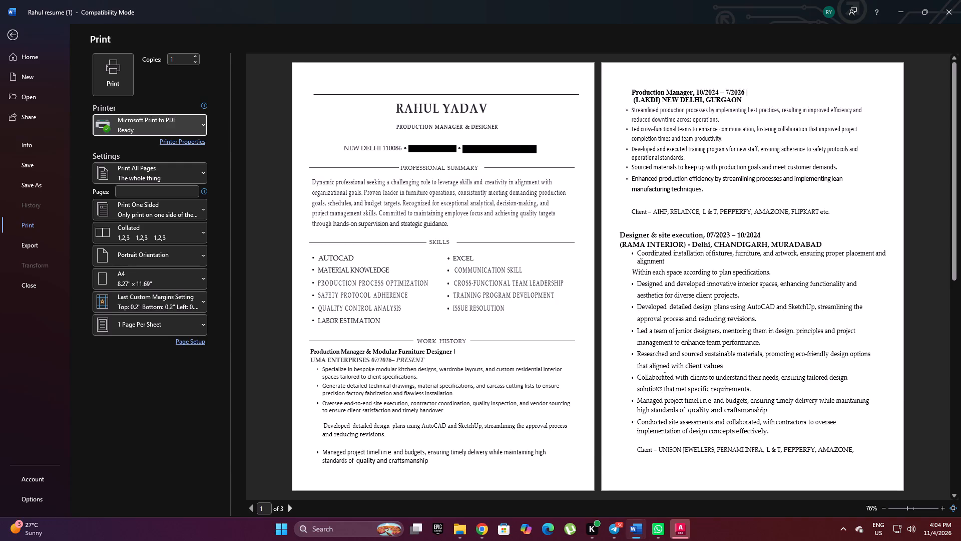
{"action": "left_click_drag", "start_coordinate": [951, 268], "coordinate": [951, 269]}
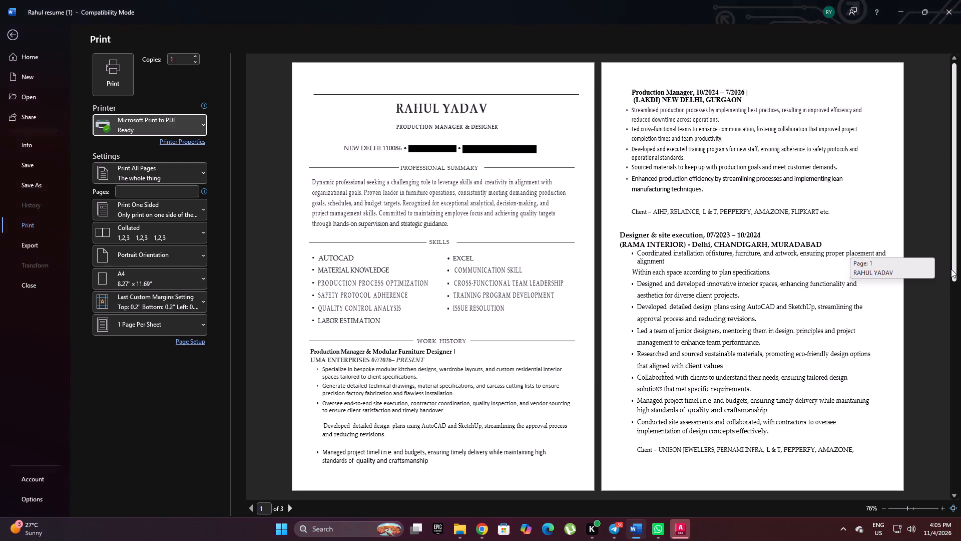
Examine the layout of all three resume pages in the print preview.
{"action": "left_click_drag", "start_coordinate": [951, 269], "coordinate": [950, 285]}
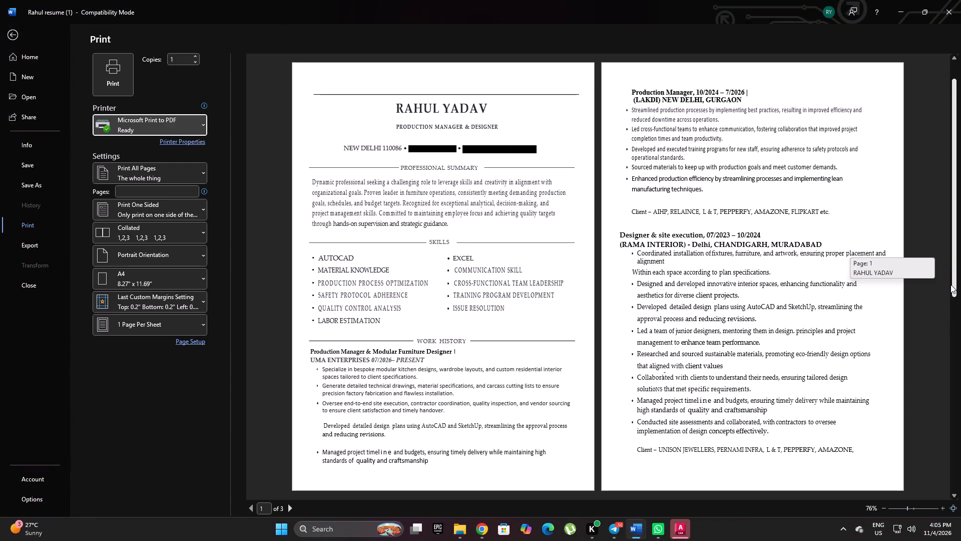
{"action": "left_click_drag", "start_coordinate": [950, 285], "coordinate": [950, 305]}
{"action": "left_click_drag", "start_coordinate": [959, 339], "coordinate": [959, 338]}
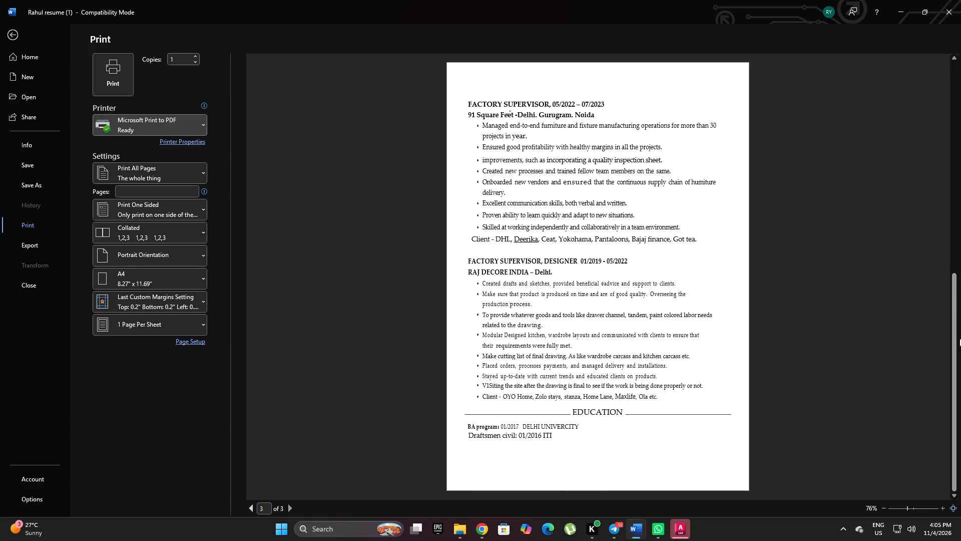
{"action": "left_click_drag", "start_coordinate": [959, 338], "coordinate": [960, 276]}
{"action": "scroll", "coordinate": [923, 326], "scroll_direction": "up", "scroll_amount": 1}
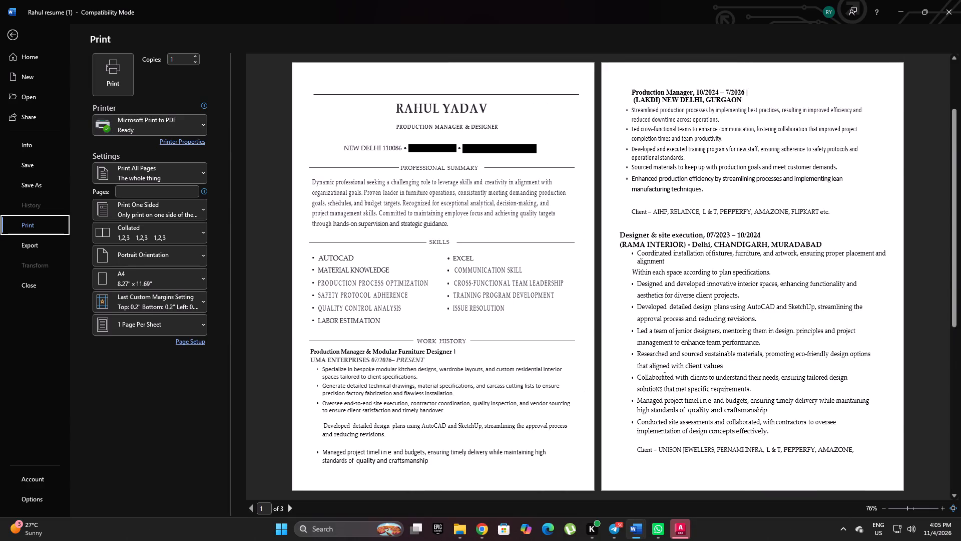
{"action": "scroll", "coordinate": [923, 326], "scroll_direction": "up", "scroll_amount": 1}
{"action": "scroll", "coordinate": [923, 326], "scroll_direction": "down", "scroll_amount": 2}
{"action": "scroll", "coordinate": [923, 326], "scroll_direction": "up", "scroll_amount": 1}
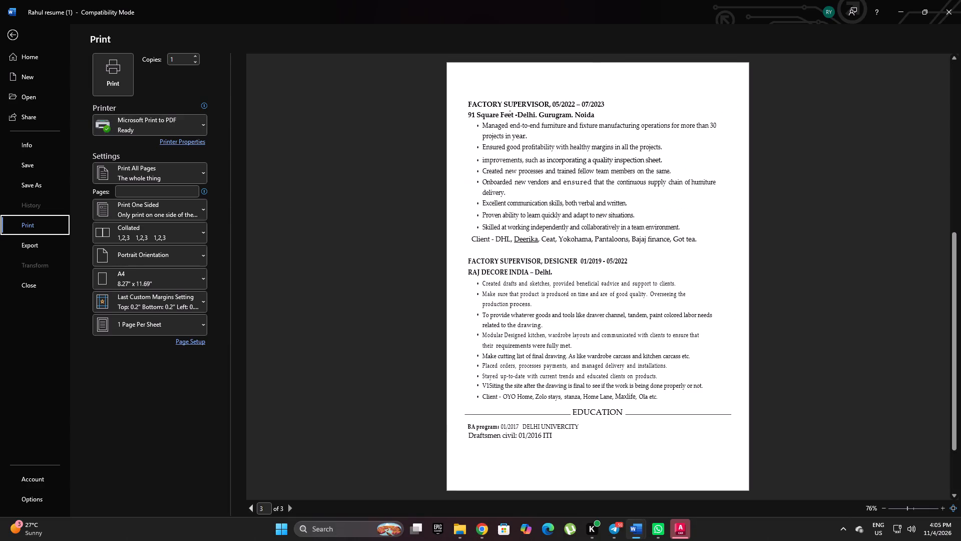
{"action": "scroll", "coordinate": [923, 326], "scroll_direction": "up", "scroll_amount": 1}
{"action": "scroll", "coordinate": [923, 326], "scroll_direction": "down", "scroll_amount": 1}
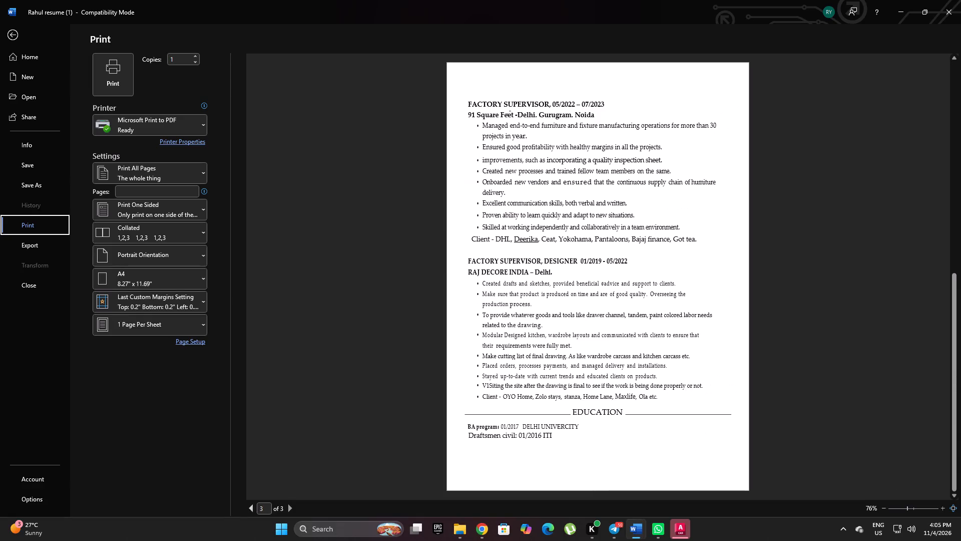
{"action": "scroll", "coordinate": [923, 326], "scroll_direction": "up", "scroll_amount": 1}
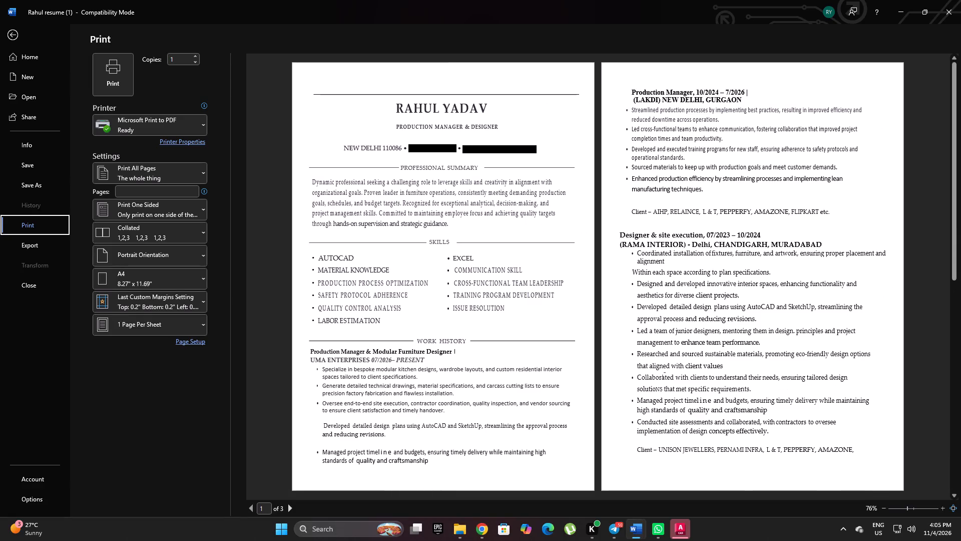
{"action": "left_click", "coordinate": [621, 89]}
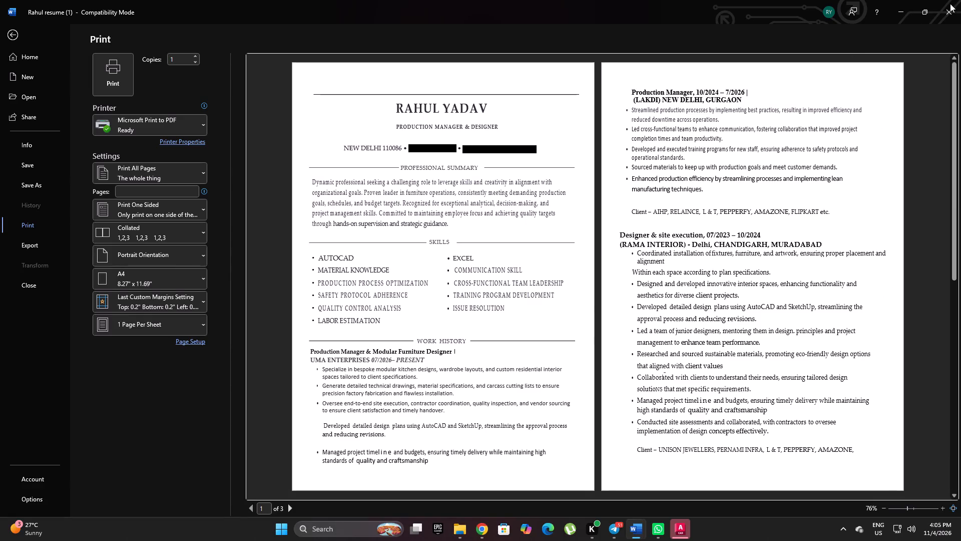
{"action": "left_click", "coordinate": [949, 4]}
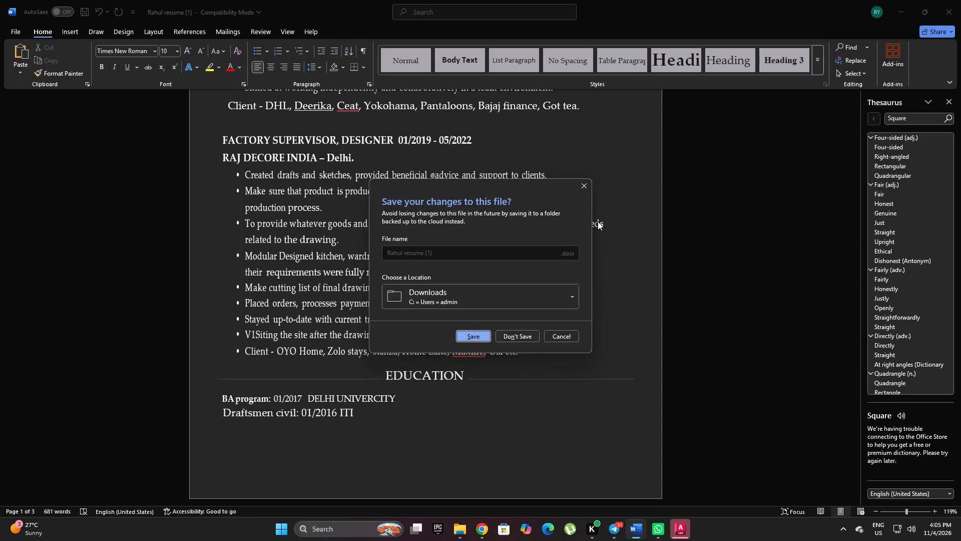
{"action": "left_click", "coordinate": [585, 182]}
Add a period after "craftsmanship" in the last bullet of the UMA ENTERPRISES section.
{"action": "scroll", "coordinate": [579, 268], "scroll_direction": "up", "scroll_amount": 1}
{"action": "scroll", "coordinate": [545, 293], "scroll_direction": "up", "scroll_amount": 1}
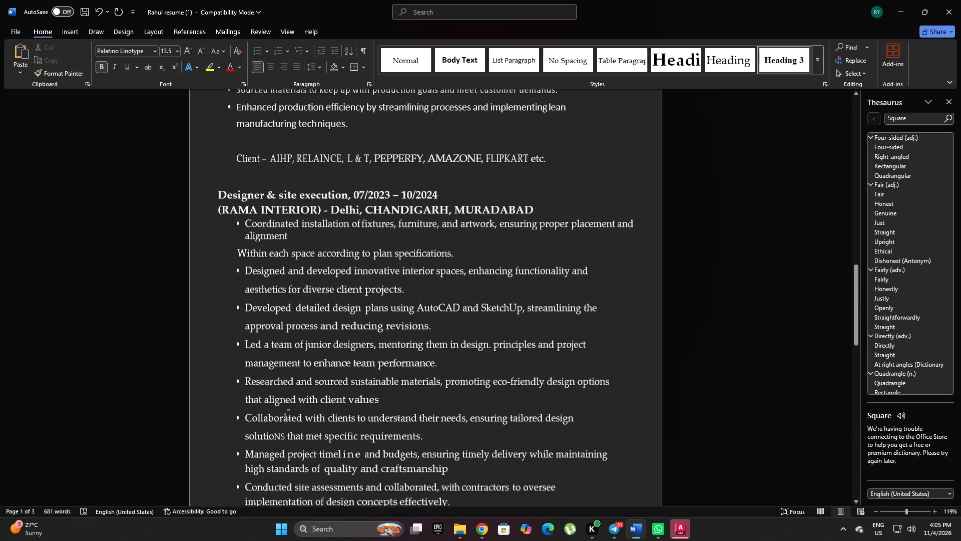
{"action": "scroll", "coordinate": [305, 263], "scroll_direction": "up", "scroll_amount": 2}
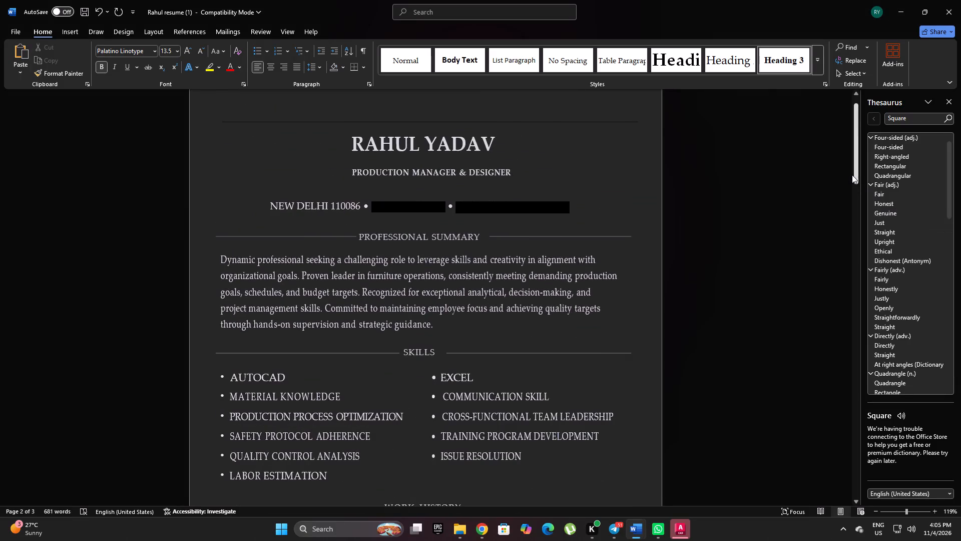
{"action": "left_click_drag", "start_coordinate": [852, 175], "coordinate": [858, 272]}
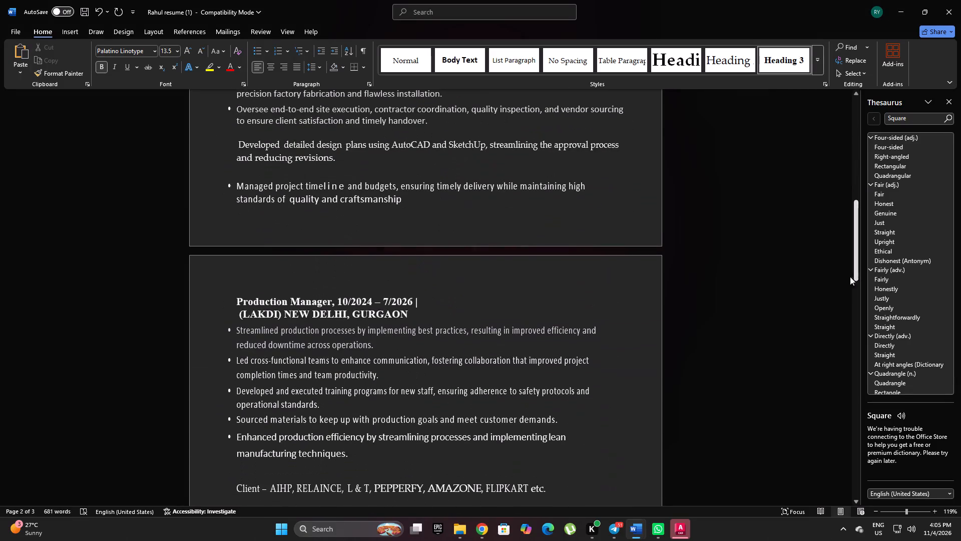
{"action": "left_click", "coordinate": [229, 299]}
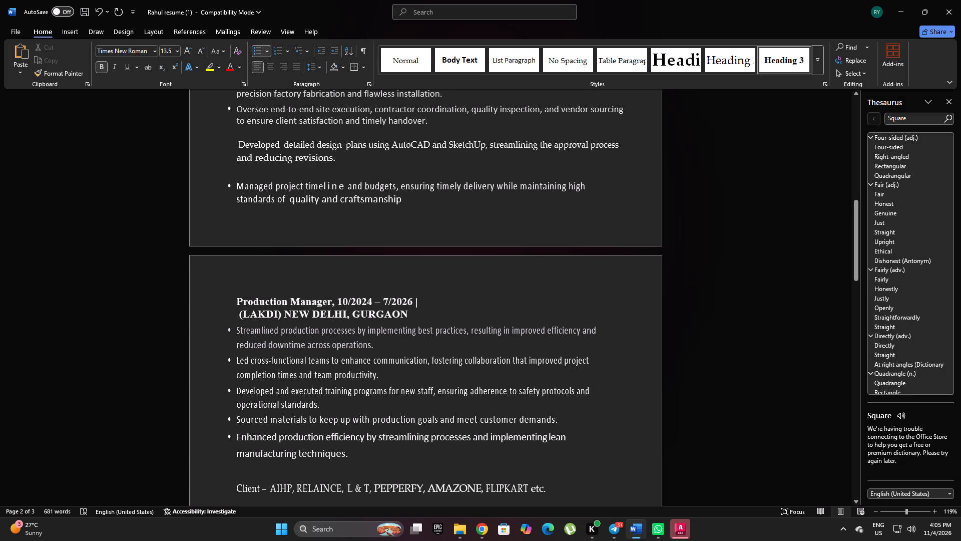
{"action": "left_click", "coordinate": [412, 204]}
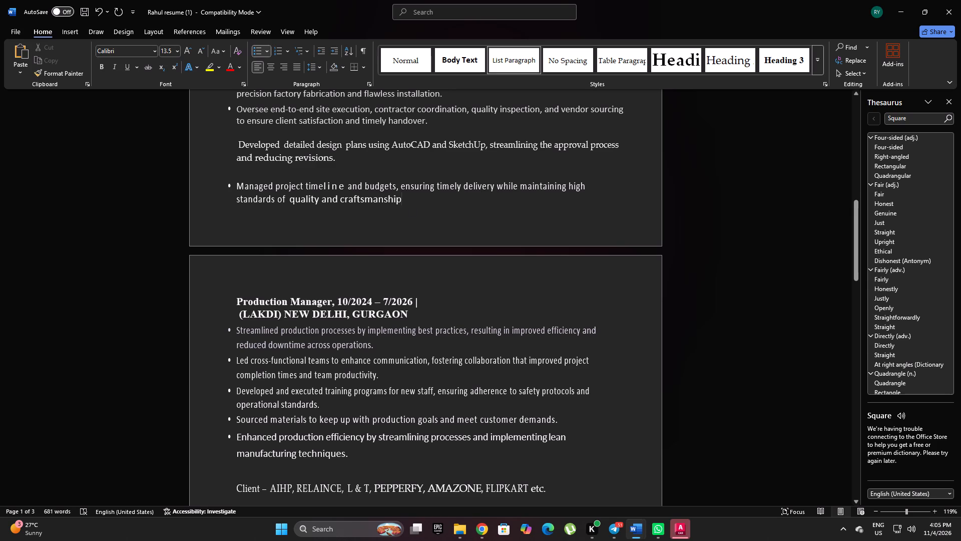
{"action": "key", "text": "period"}
Apply the Heading 3 style and the No Spacing style to the two-line "Production Manager, 10/2024 – 7/2026" (LAKDI) heading.
{"action": "left_click", "coordinate": [504, 269]}
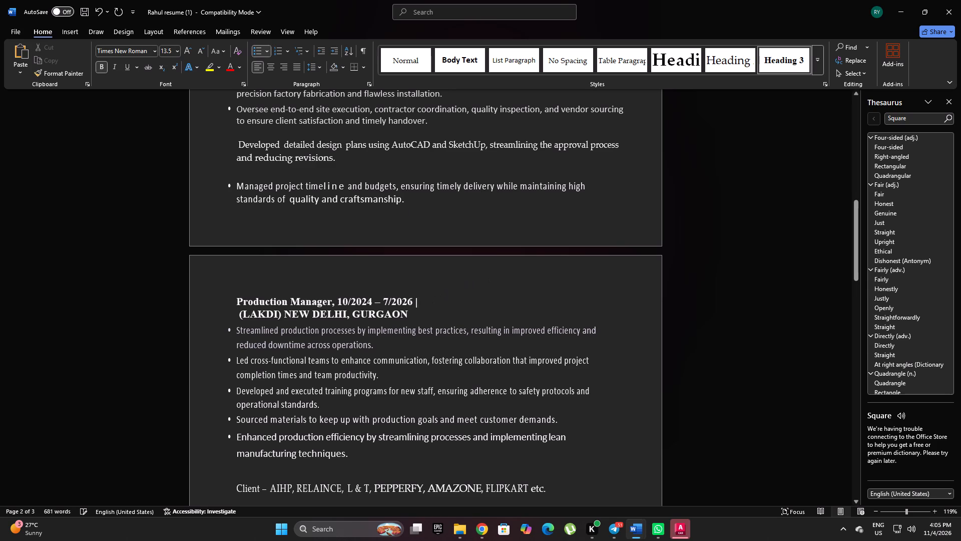
{"action": "left_click_drag", "start_coordinate": [417, 313], "coordinate": [225, 294]}
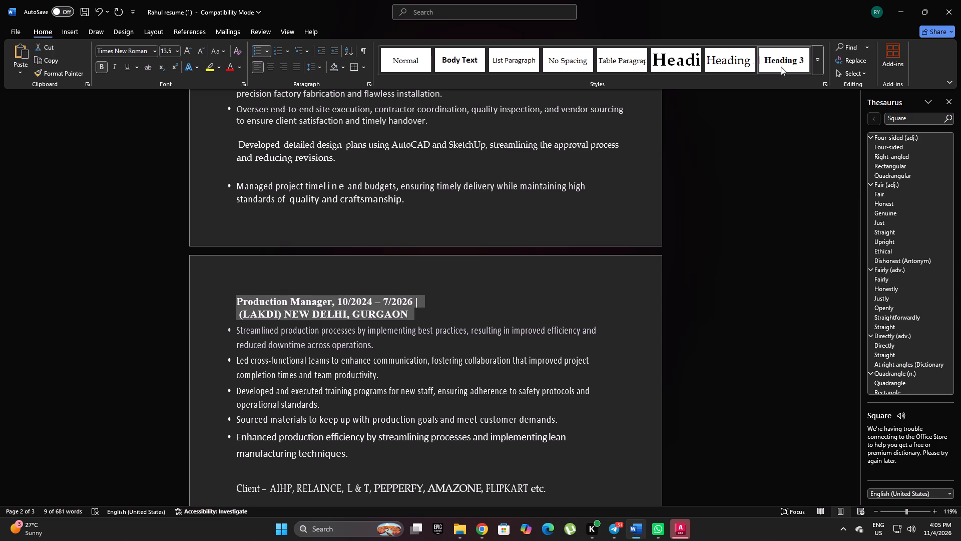
{"action": "left_click", "coordinate": [780, 67]}
{"action": "left_click", "coordinate": [782, 64]}
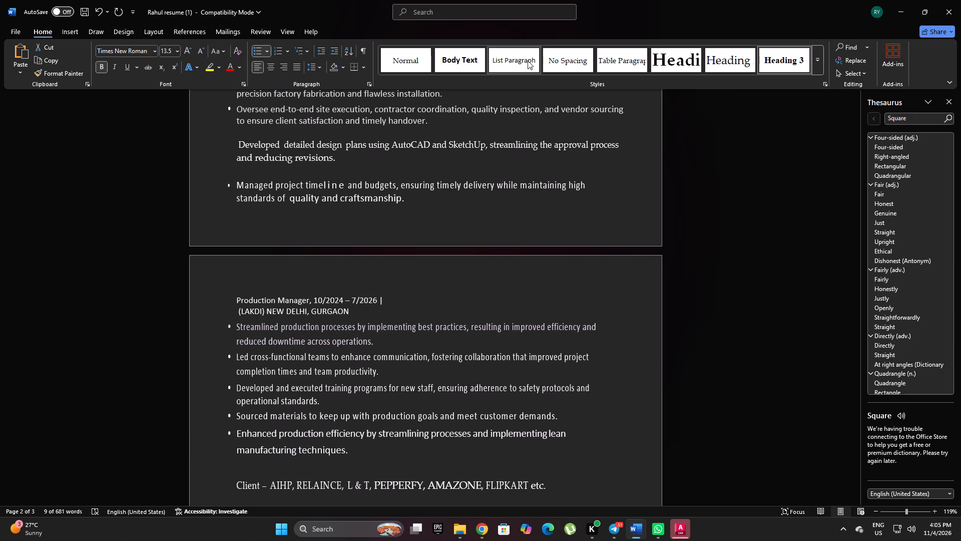
{"action": "left_click", "coordinate": [566, 63]}
{"action": "left_click", "coordinate": [533, 275]}
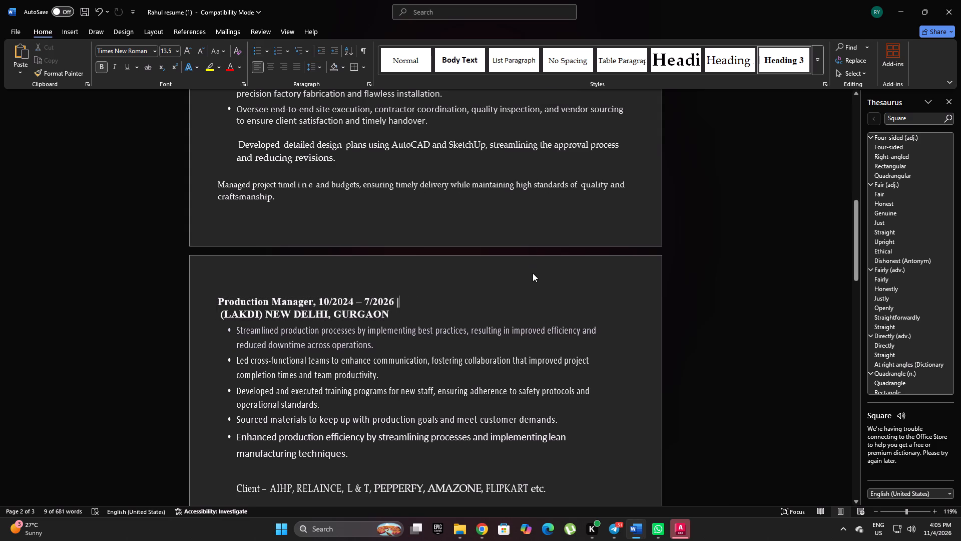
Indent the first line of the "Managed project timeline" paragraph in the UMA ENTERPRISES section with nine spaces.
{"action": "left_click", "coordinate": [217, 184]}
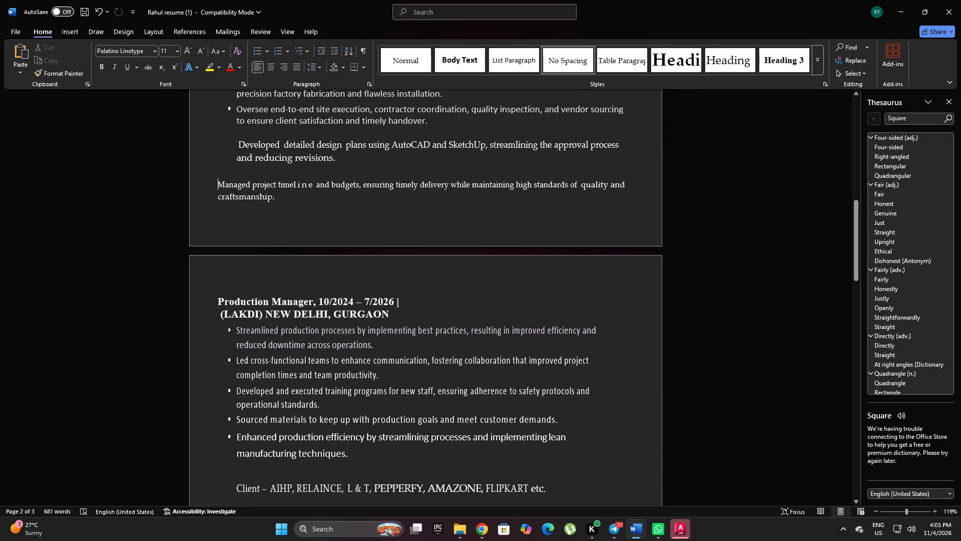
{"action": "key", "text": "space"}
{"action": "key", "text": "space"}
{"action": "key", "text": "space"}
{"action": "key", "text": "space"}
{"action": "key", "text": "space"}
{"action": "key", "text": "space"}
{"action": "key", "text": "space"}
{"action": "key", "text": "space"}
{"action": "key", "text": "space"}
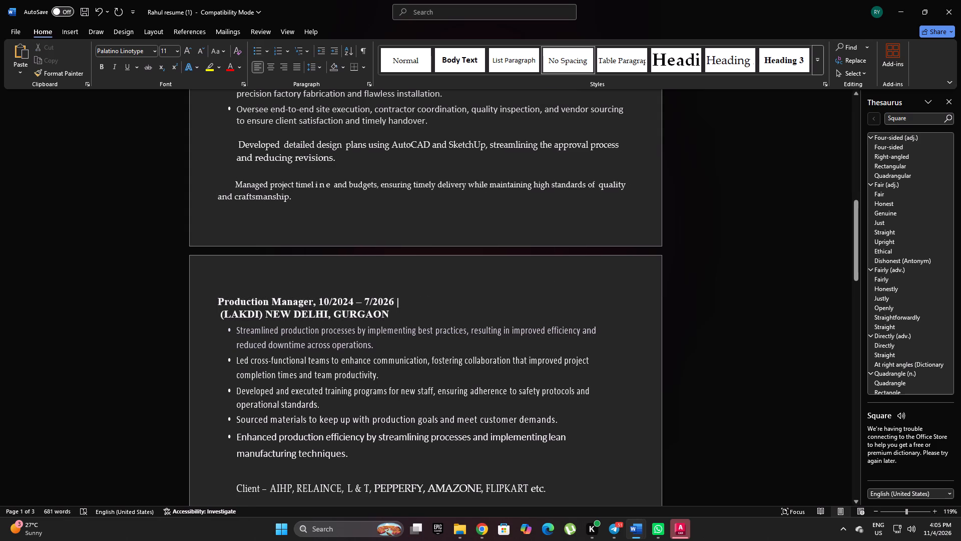
Try to indent the second line of the "Managed project timeline" paragraph by adding spaces before "and craftsmanship".
{"action": "left_click_drag", "start_coordinate": [216, 197], "coordinate": [263, 201]}
{"action": "left_click", "coordinate": [218, 199]}
{"action": "key", "text": "space"}
{"action": "key", "text": "space"}
{"action": "key", "text": "space"}
{"action": "key", "text": "space"}
{"action": "key", "text": "space"}
{"action": "key", "text": "space"}
{"action": "key", "text": "space"}
{"action": "key", "text": "space"}
{"action": "key", "text": "space"}
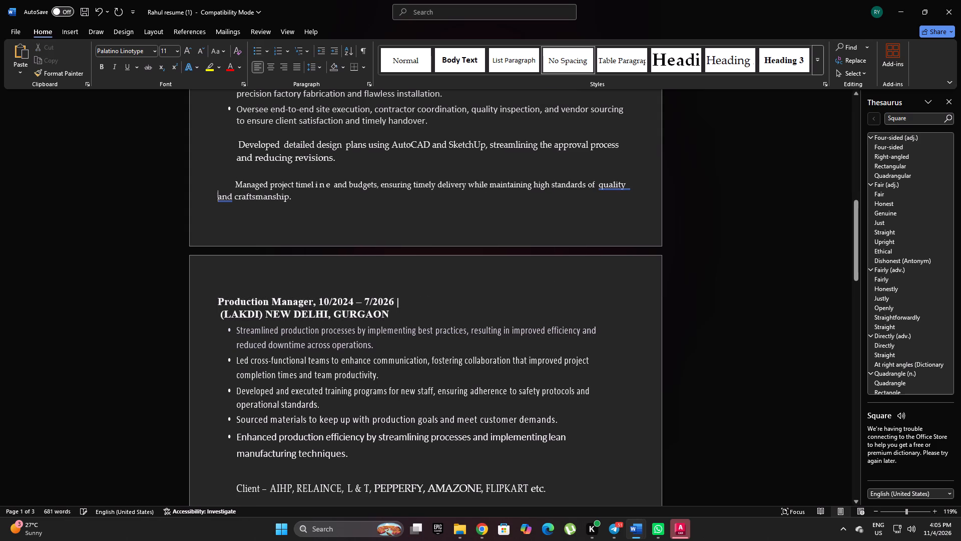
{"action": "key", "text": "space"}
{"action": "key", "text": "space"}
{"action": "left_click", "coordinate": [218, 197]}
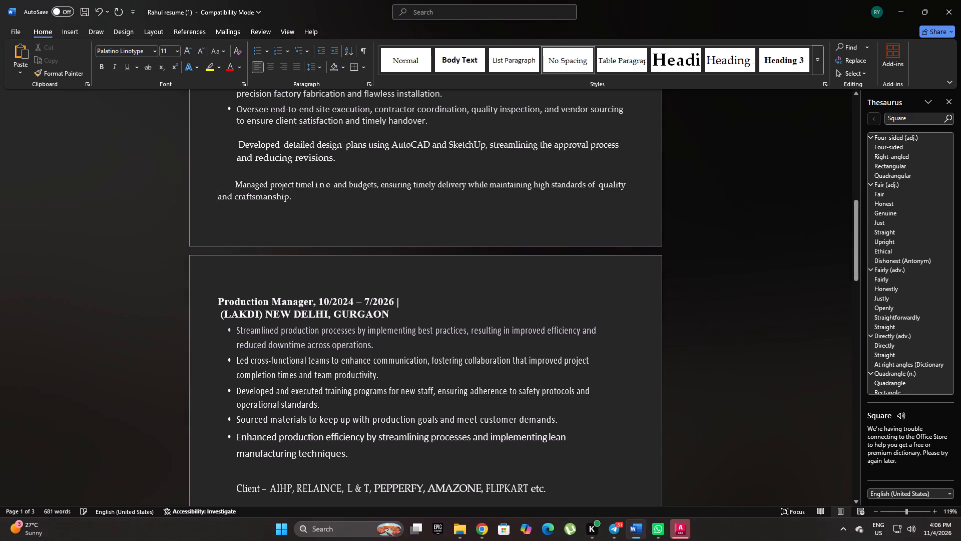
{"action": "key", "text": "space"}
{"action": "left_click", "coordinate": [288, 236]}
{"action": "left_click", "coordinate": [214, 195]}
{"action": "key", "text": "space"}
{"action": "key", "text": "space"}
Left-align the "Managed project timeline" paragraph at the end of the UMA ENTERPRISES section.
{"action": "left_click_drag", "start_coordinate": [294, 202], "coordinate": [227, 178]}
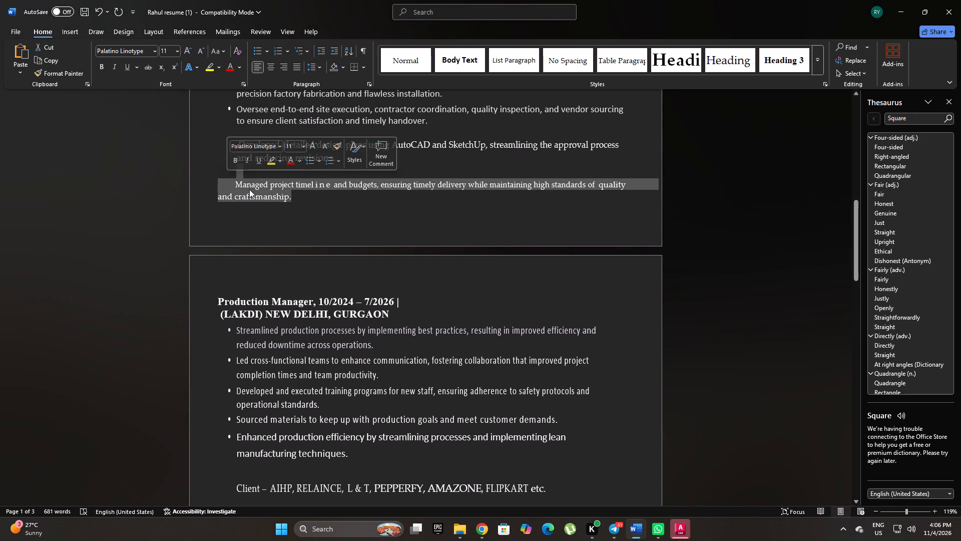
{"action": "left_click", "coordinate": [223, 190]}
{"action": "left_click_drag", "start_coordinate": [305, 206], "coordinate": [225, 186]}
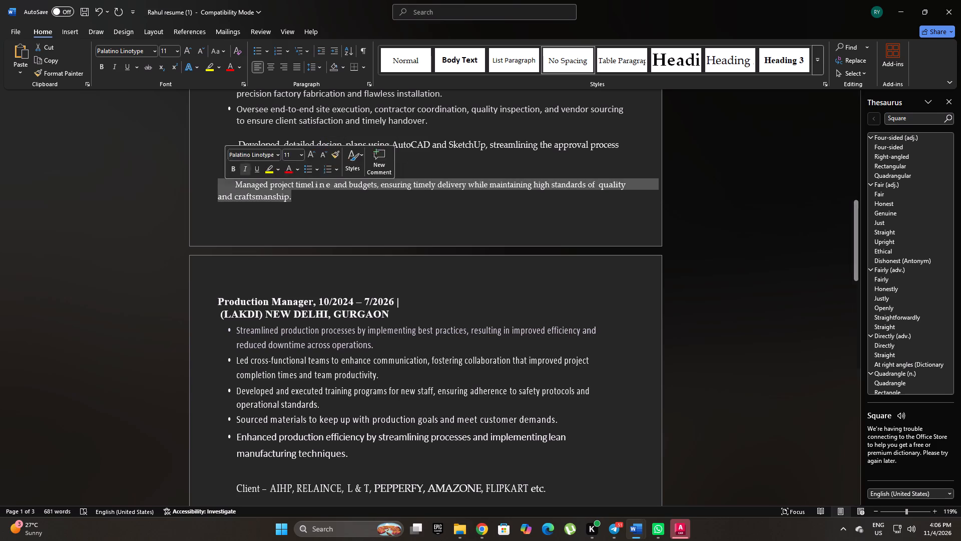
{"action": "left_click", "coordinate": [259, 68]}
{"action": "left_click", "coordinate": [259, 70]}
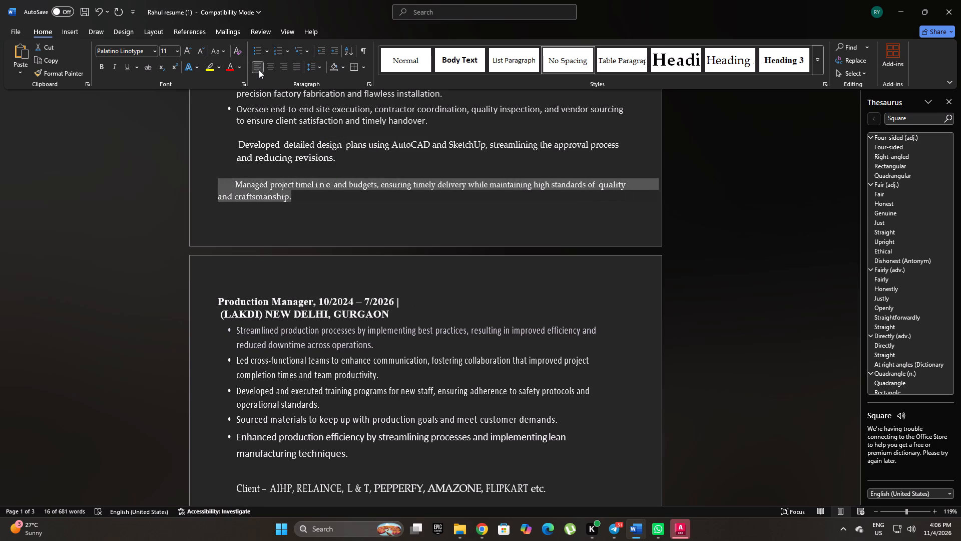
{"action": "left_click", "coordinate": [354, 231]}
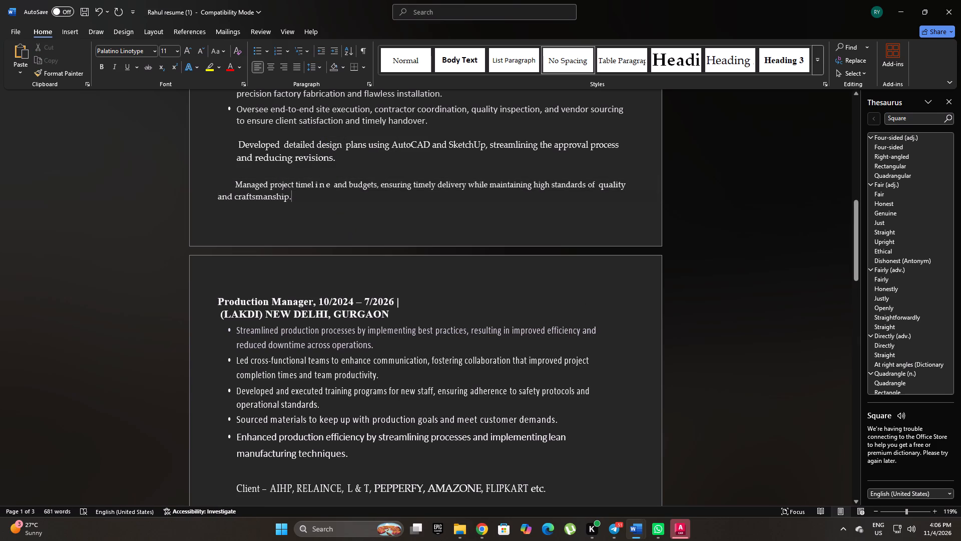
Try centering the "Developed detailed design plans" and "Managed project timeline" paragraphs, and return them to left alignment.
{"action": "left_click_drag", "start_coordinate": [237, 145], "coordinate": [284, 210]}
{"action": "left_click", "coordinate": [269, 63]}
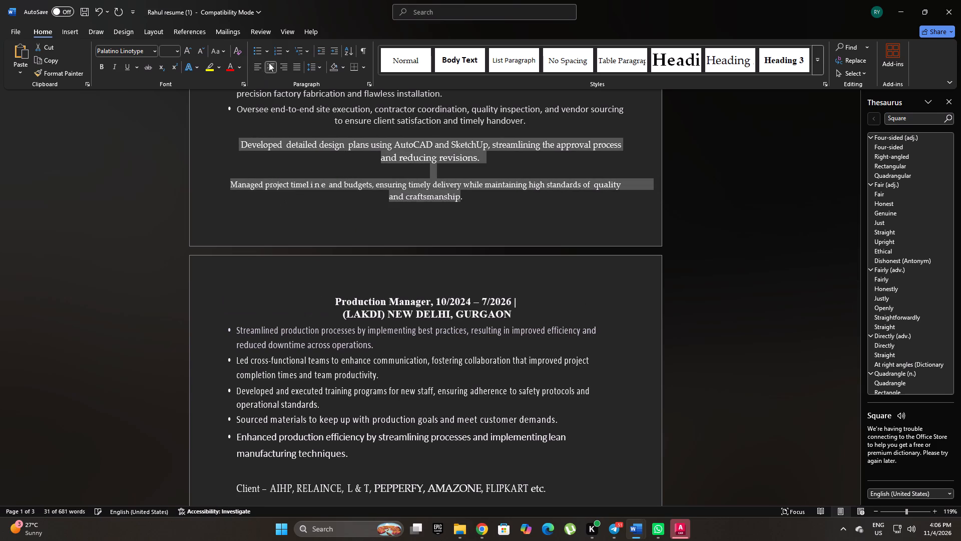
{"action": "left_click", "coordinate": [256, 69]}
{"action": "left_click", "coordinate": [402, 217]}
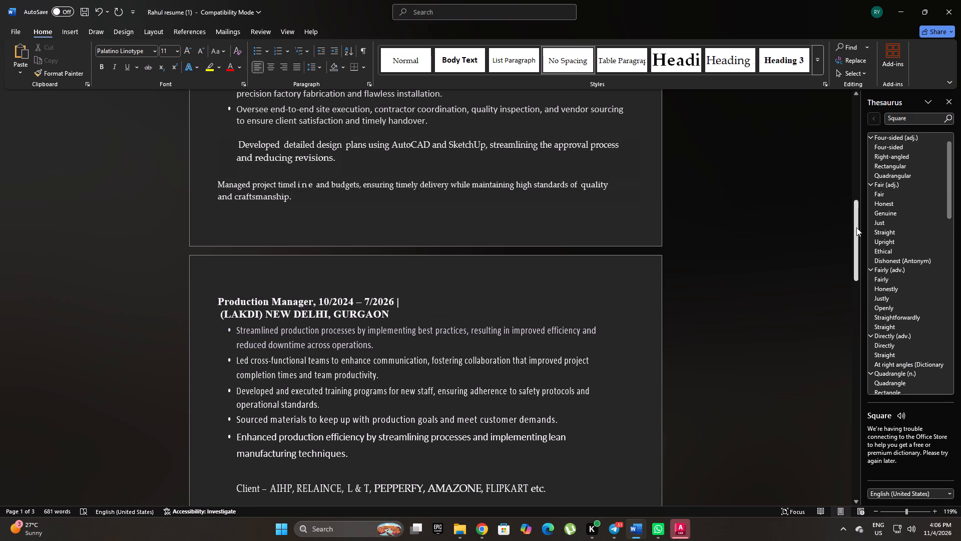
Switch to the older Resume document, enable editing in it and maximize its window.
{"action": "left_click_drag", "start_coordinate": [854, 227], "coordinate": [844, 191]}
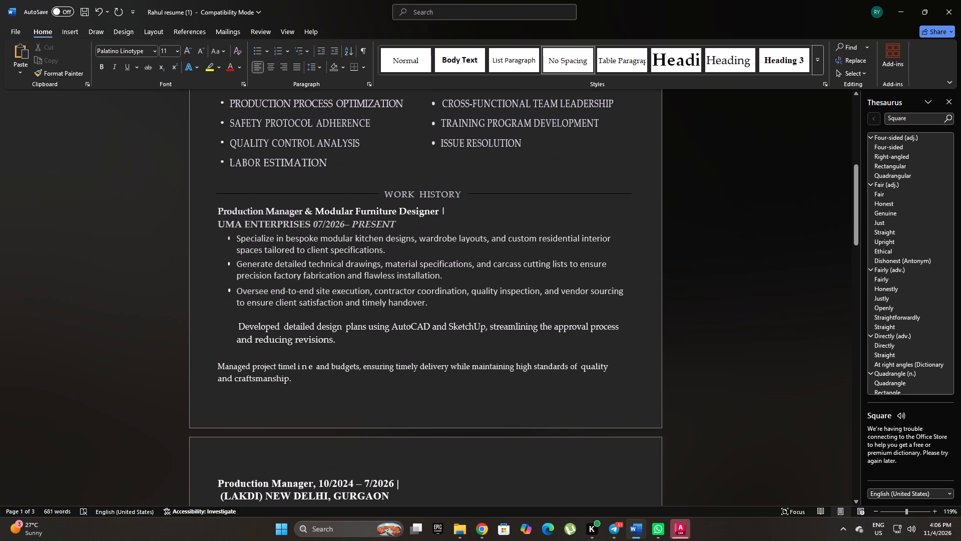
{"action": "left_click", "coordinate": [679, 528]}
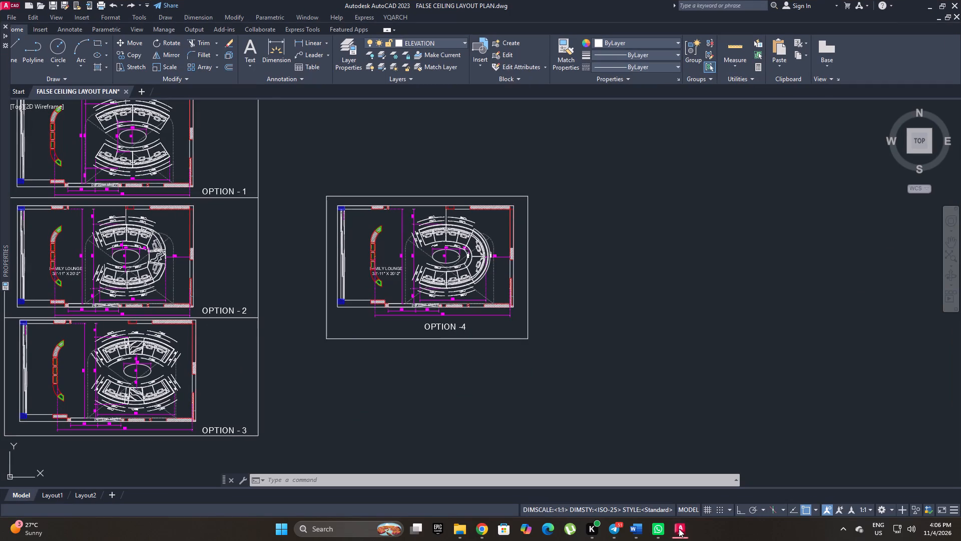
{"action": "left_click", "coordinate": [640, 532]}
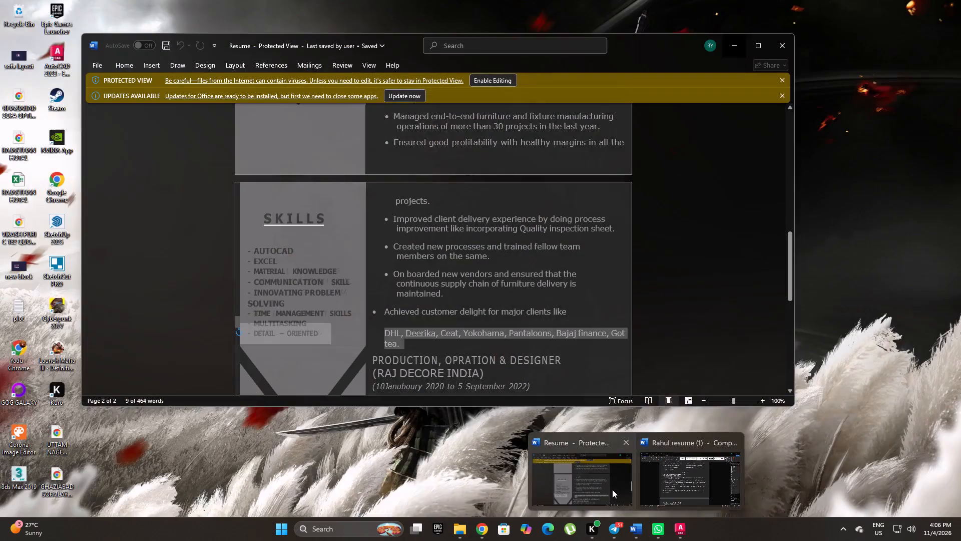
{"action": "left_click", "coordinate": [612, 489]}
{"action": "scroll", "coordinate": [534, 237], "scroll_direction": "down", "scroll_amount": 5}
{"action": "left_click", "coordinate": [496, 76]}
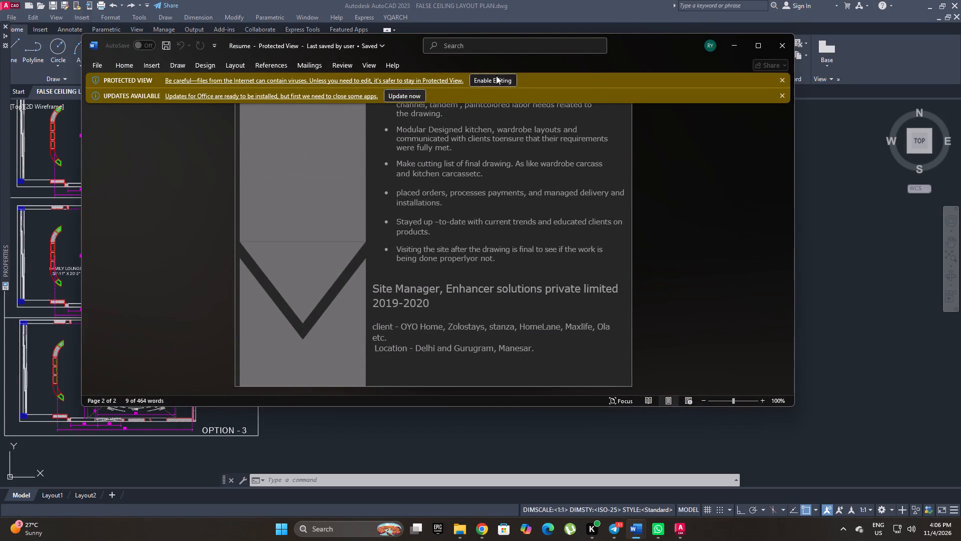
{"action": "left_click", "coordinate": [758, 45]}
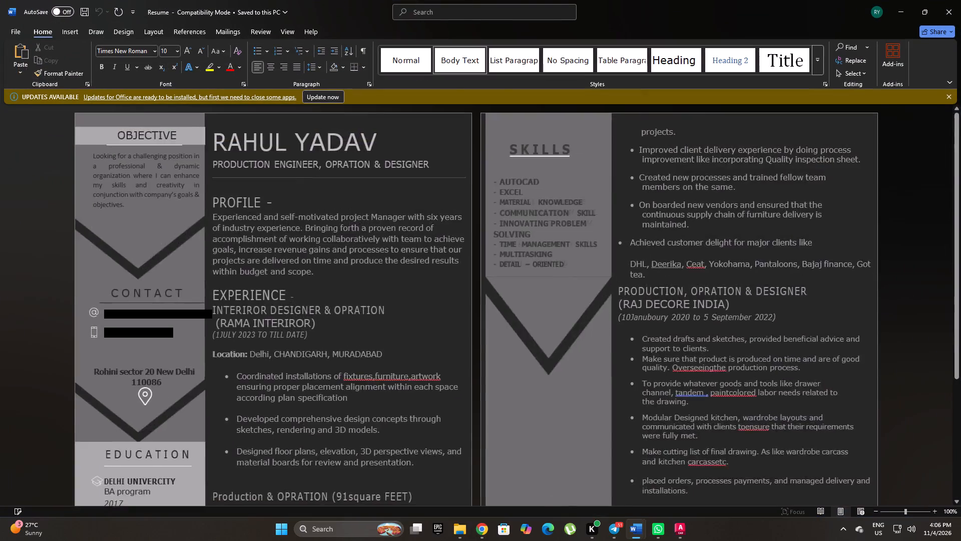
Paste the copied "Managed project timeline" paragraph after "Manesar." at the end of the older Resume.
{"action": "scroll", "coordinate": [577, 293], "scroll_direction": "down", "scroll_amount": 9}
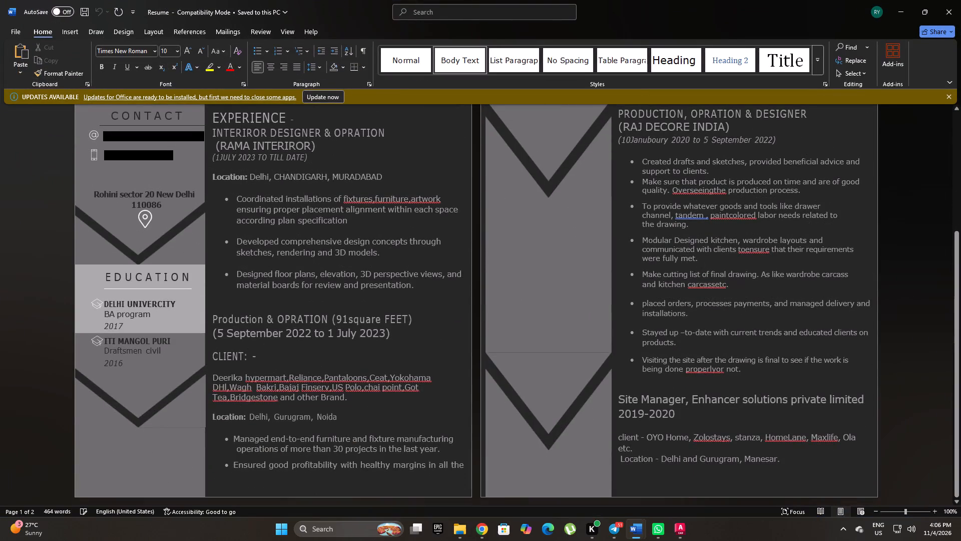
{"action": "left_click", "coordinate": [799, 473]}
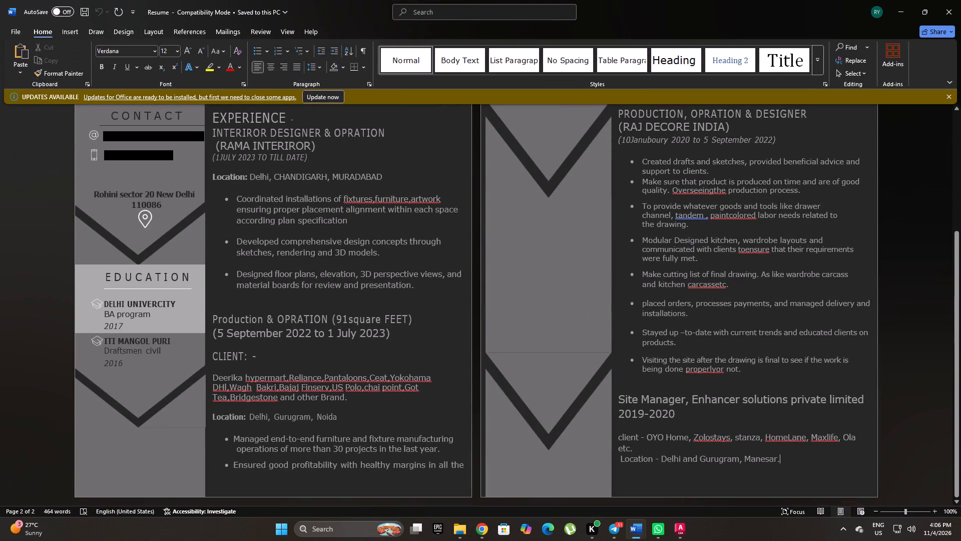
{"action": "key", "text": "ctrl+v"}
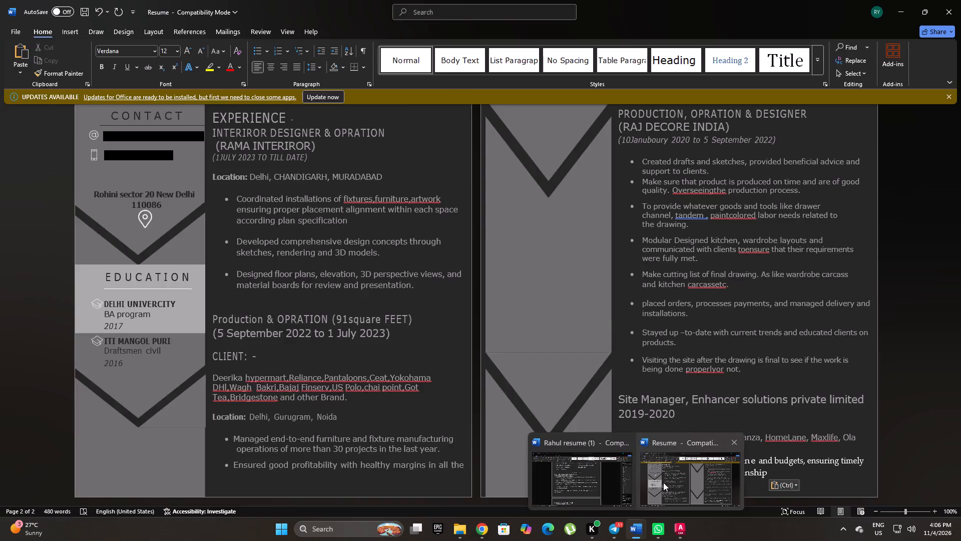
Copy the "Developed detailed design plans" paragraph from the current resume and paste it on a new line at the end of the older Resume.
{"action": "left_click", "coordinate": [588, 480]}
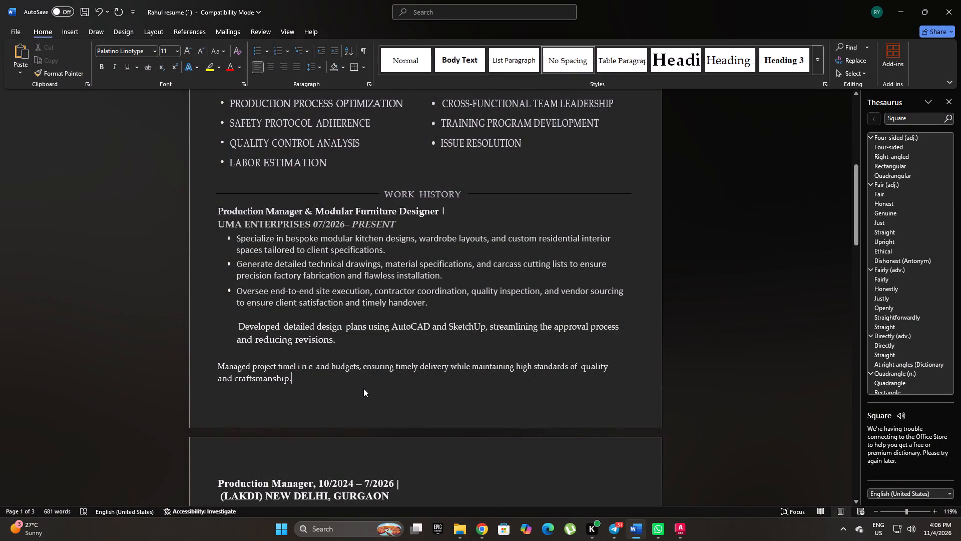
{"action": "left_click_drag", "start_coordinate": [341, 337], "coordinate": [250, 327]}
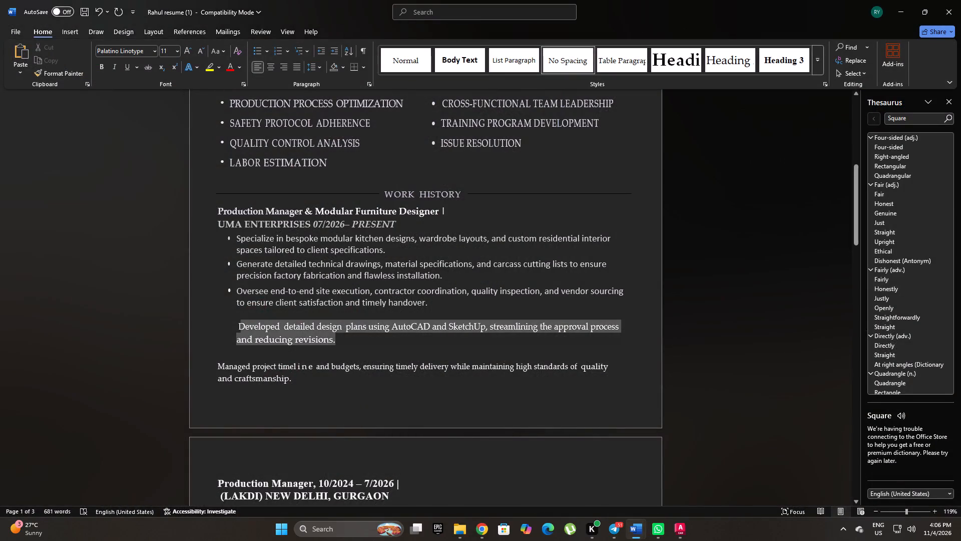
{"action": "left_click_drag", "start_coordinate": [250, 327], "coordinate": [243, 328]}
{"action": "key", "text": "ctrl+c"}
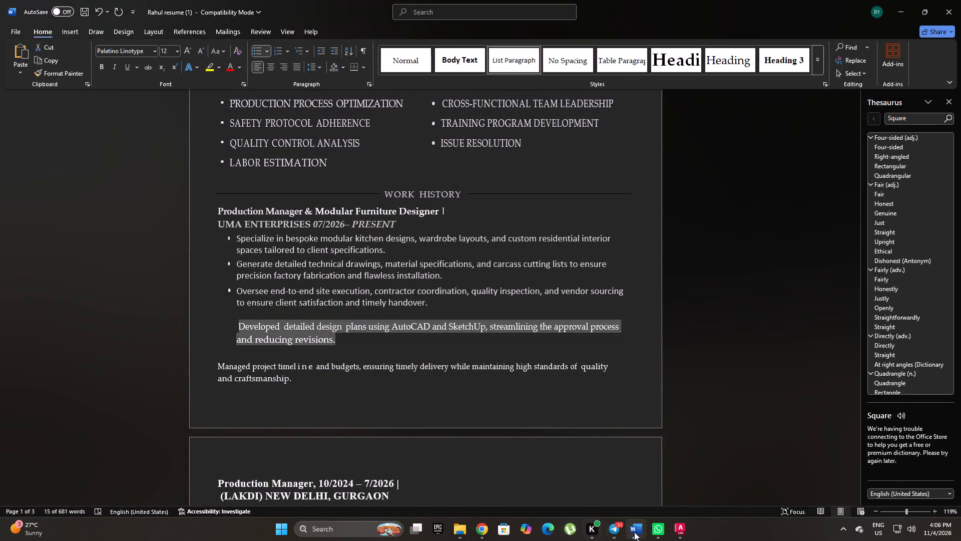
{"action": "left_click", "coordinate": [679, 494]}
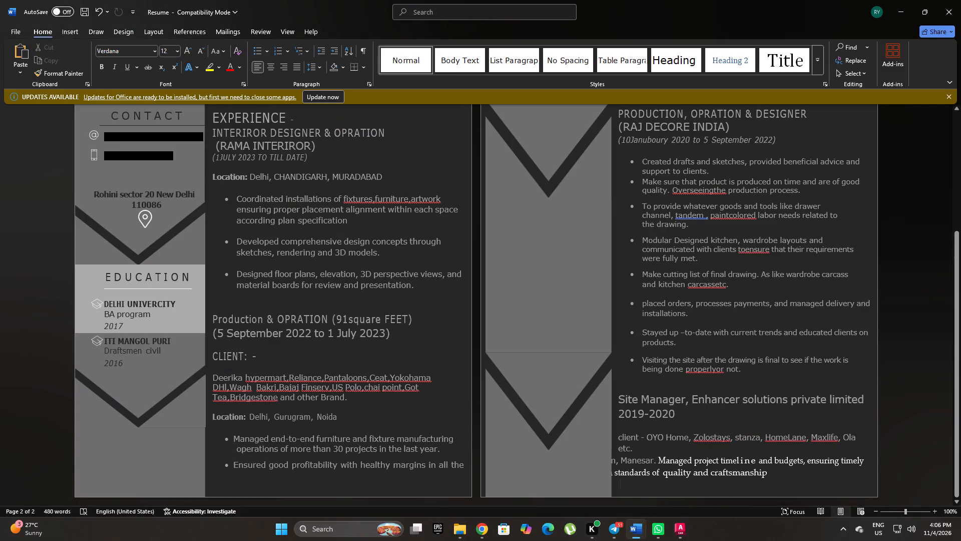
{"action": "key", "text": "shift+Return"}
{"action": "key", "text": "ctrl+v"}
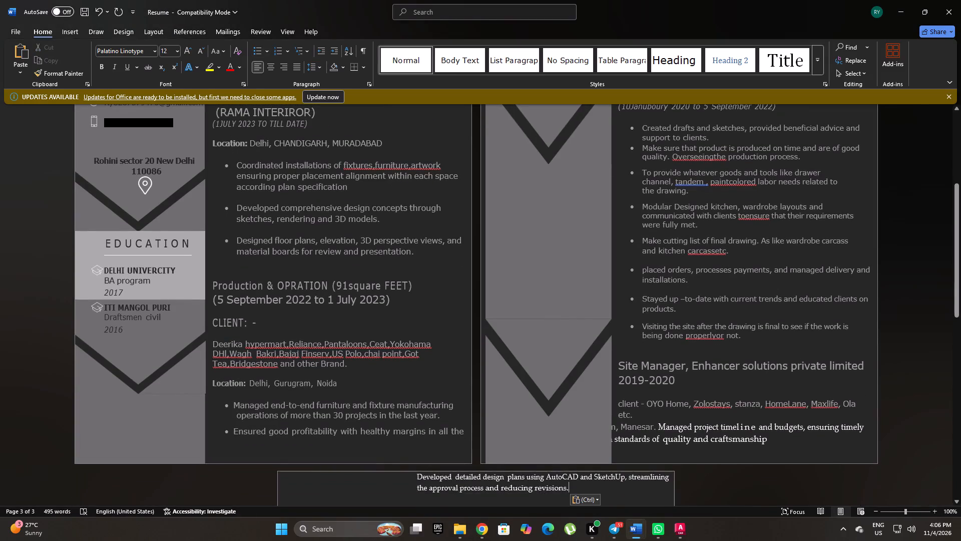
Move the "Managed project timeline" text onto its own bullet below the Delhi, Gurugram and Manesar location line.
{"action": "left_click_drag", "start_coordinate": [655, 424], "coordinate": [766, 454]}
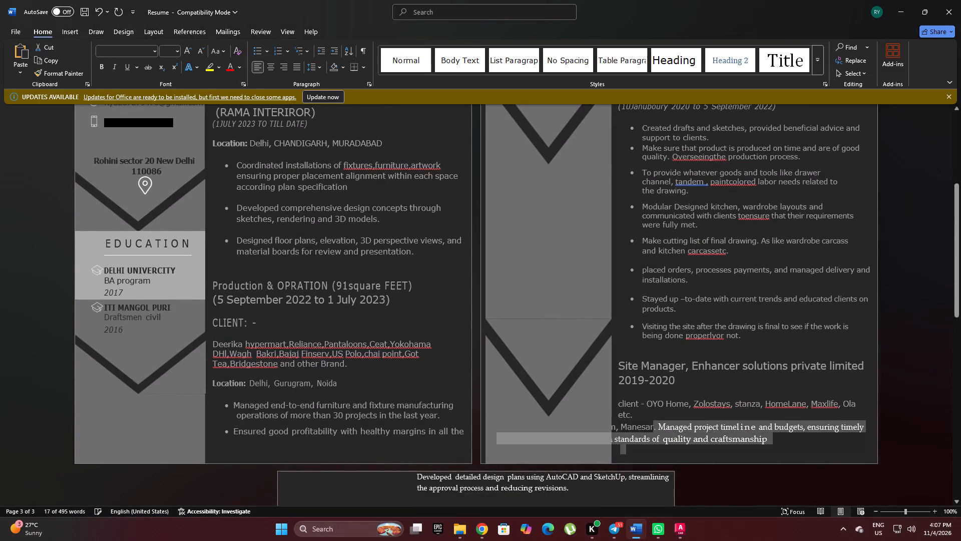
{"action": "key", "text": "ctrl+x"}
{"action": "left_click_drag", "start_coordinate": [955, 361], "coordinate": [960, 429]}
{"action": "left_click_drag", "start_coordinate": [960, 412], "coordinate": [958, 455]}
{"action": "left_click_drag", "start_coordinate": [958, 440], "coordinate": [958, 449]}
{"action": "scroll", "coordinate": [925, 419], "scroll_direction": "down", "scroll_amount": 3}
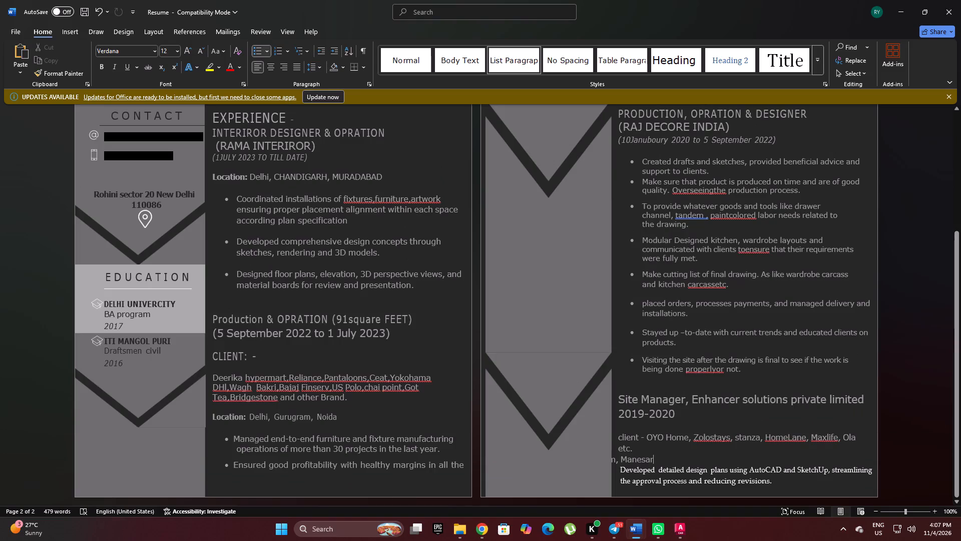
{"action": "key", "text": "Return"}
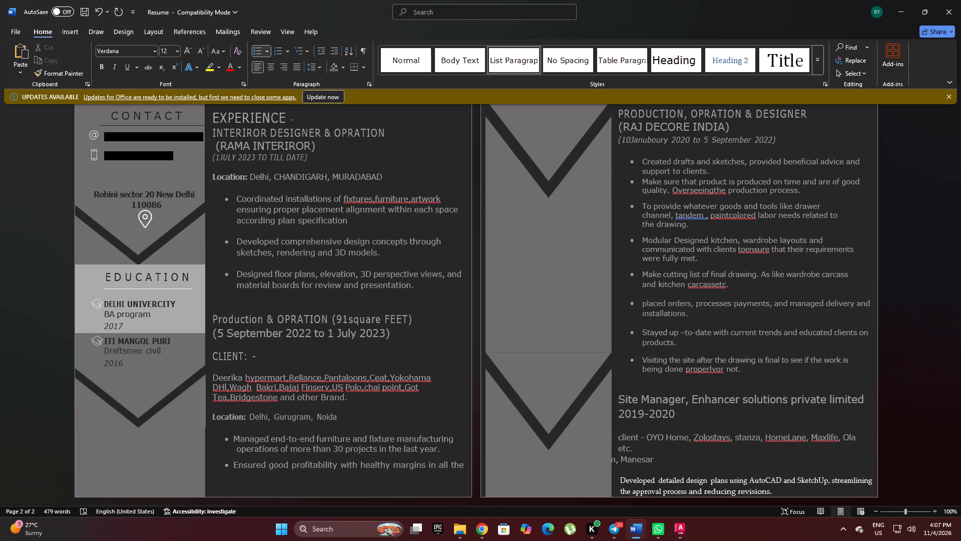
{"action": "key", "text": "ctrl+v"}
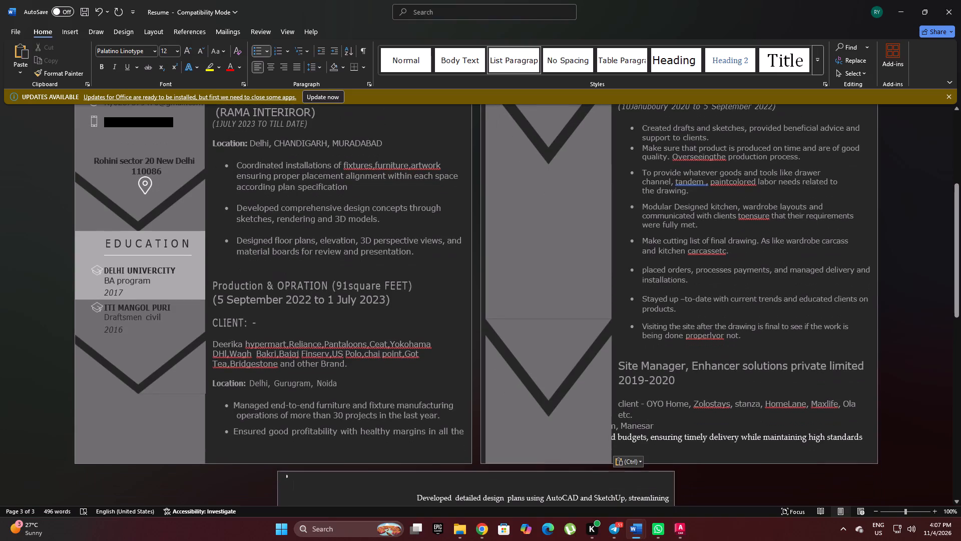
Delete the grey sidebar graphic covering the text on page two of the older Resume.
{"action": "left_click_drag", "start_coordinate": [552, 435], "coordinate": [601, 448]}
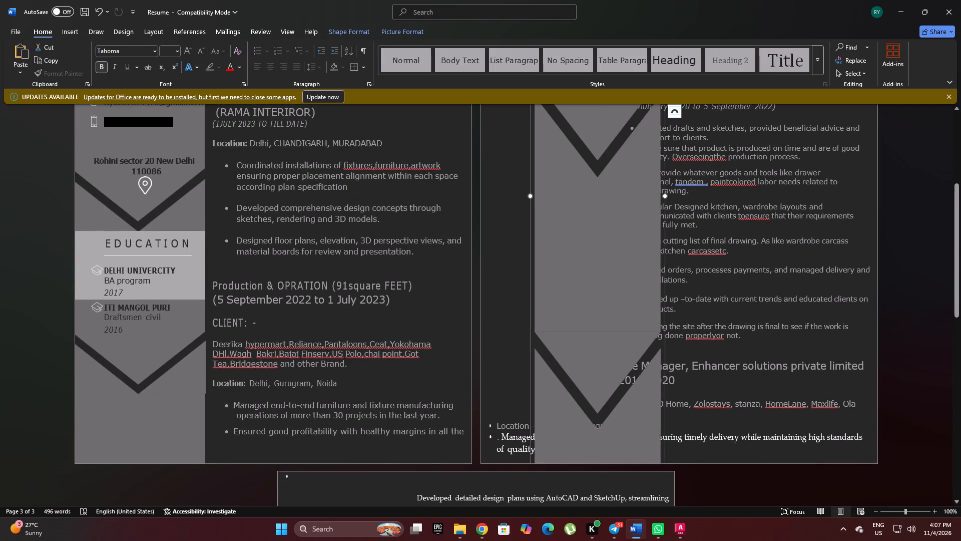
{"action": "key", "text": "Delete"}
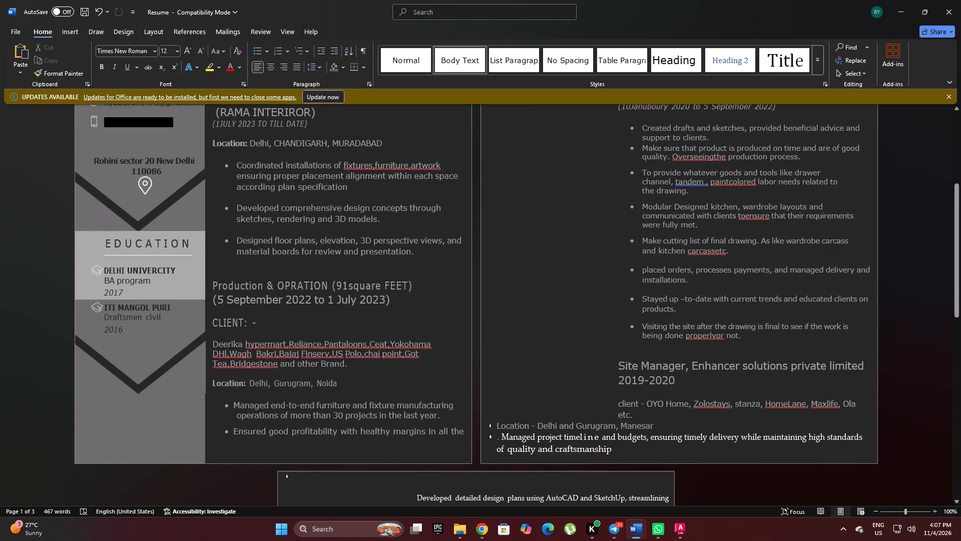
Remove the empty space before "Developed detailed design plans" so the text joins the empty bullet above it.
{"action": "scroll", "coordinate": [639, 421], "scroll_direction": "down", "scroll_amount": 1}
{"action": "scroll", "coordinate": [639, 421], "scroll_direction": "up", "scroll_amount": 1}
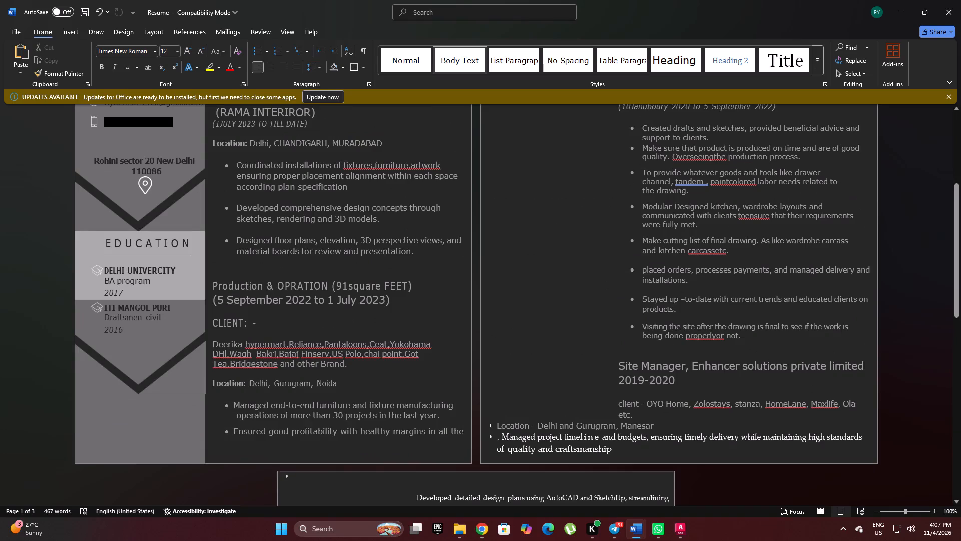
{"action": "left_click", "coordinate": [410, 496]}
{"action": "key", "text": "BackSpace"}
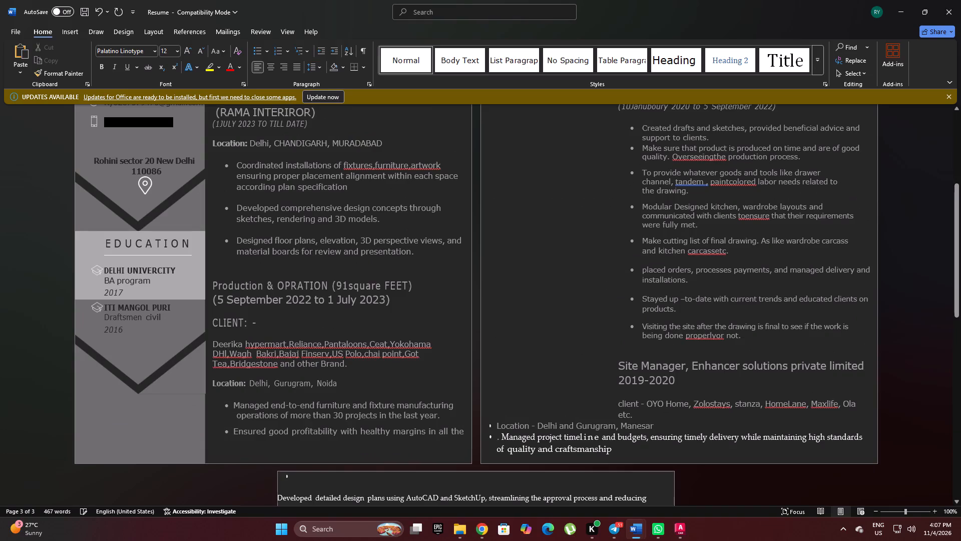
{"action": "key", "text": "BackSpace"}
{"action": "key", "text": "BackSpace"}
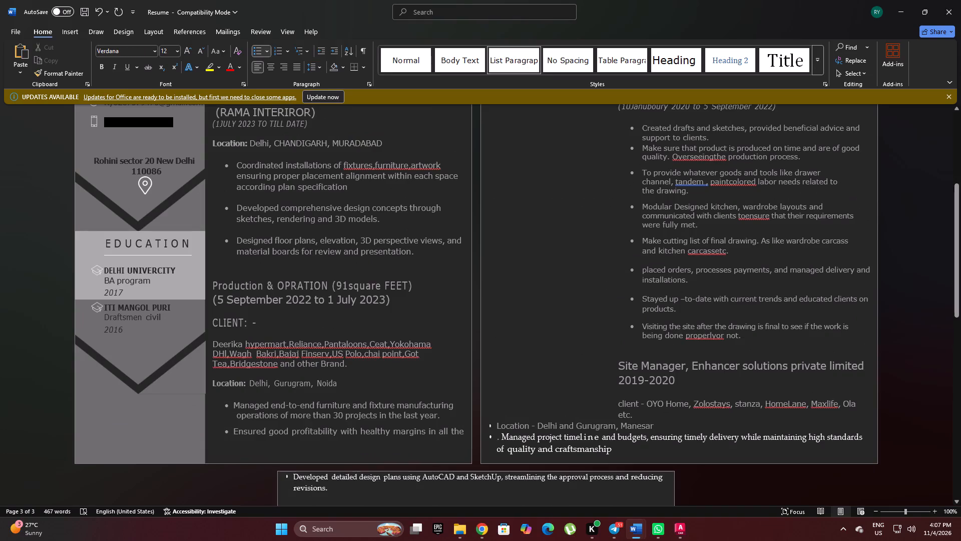
Remove the stray period at the start of the "Managed project timeline" bullet.
{"action": "left_click", "coordinate": [594, 457]}
{"action": "left_click", "coordinate": [498, 439]}
{"action": "key", "text": "BackSpace"}
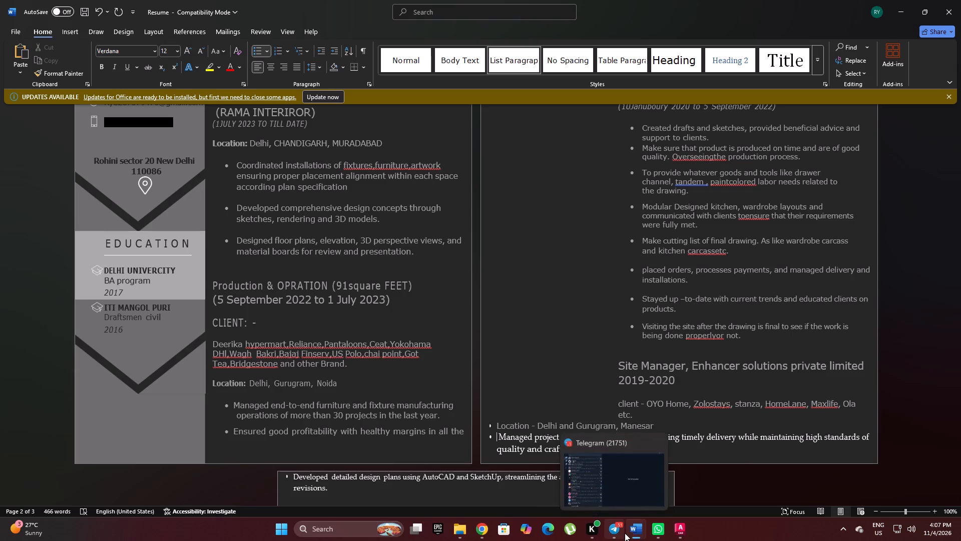
In the current resume, delete the "Developed detailed design plans" and "Managed project timeline" paragraphs under UMA ENTERPRISES.
{"action": "left_click", "coordinate": [573, 487]}
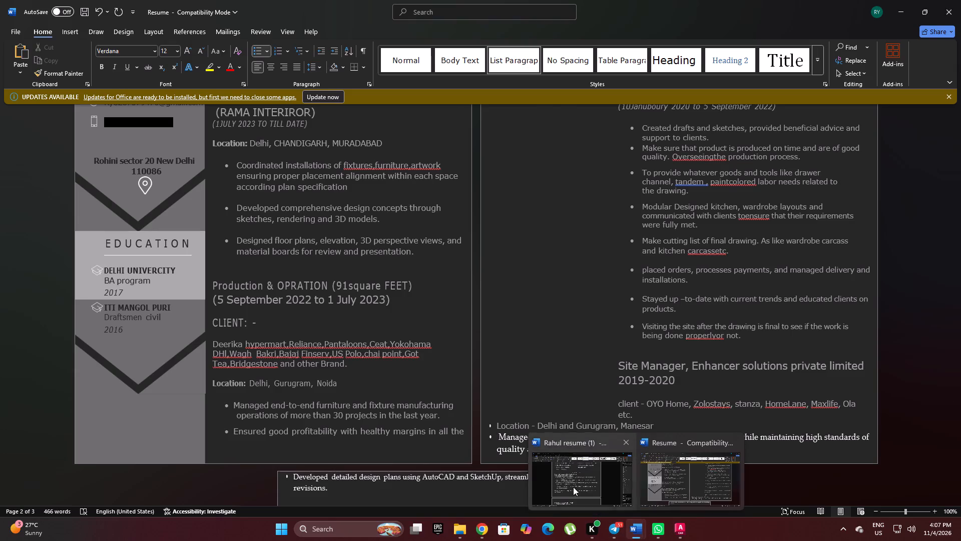
{"action": "left_click_drag", "start_coordinate": [303, 391], "coordinate": [215, 330]}
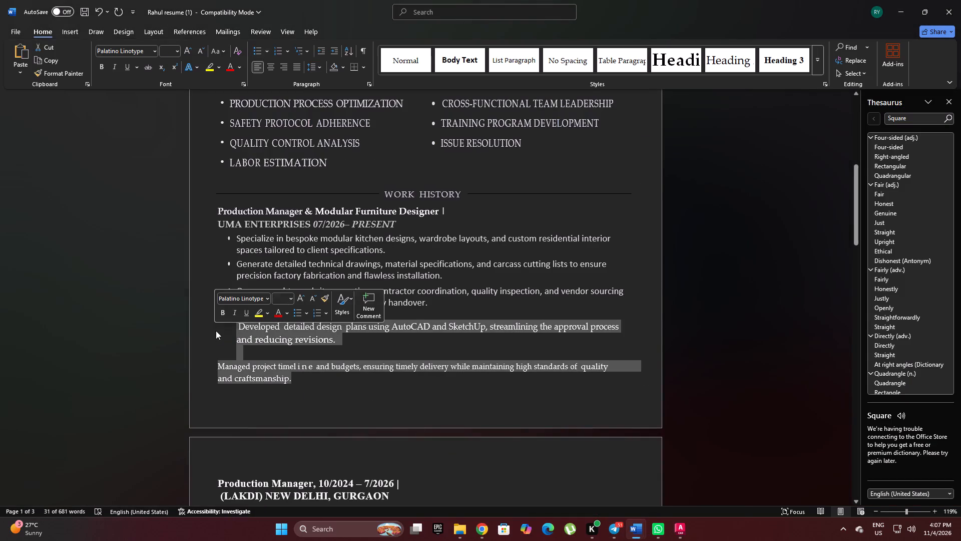
{"action": "key", "text": "BackSpace"}
Copy the "Managed project timeline" and "Developed detailed design plans" bullets from the older Resume for insertion after "timely handover." in the current resume.
{"action": "left_click", "coordinate": [429, 303]}
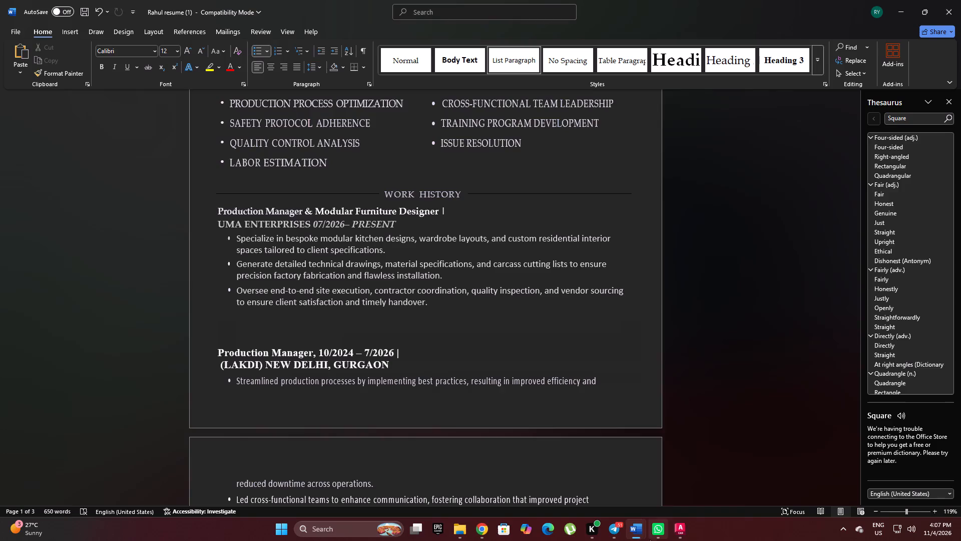
{"action": "left_click", "coordinate": [664, 491]}
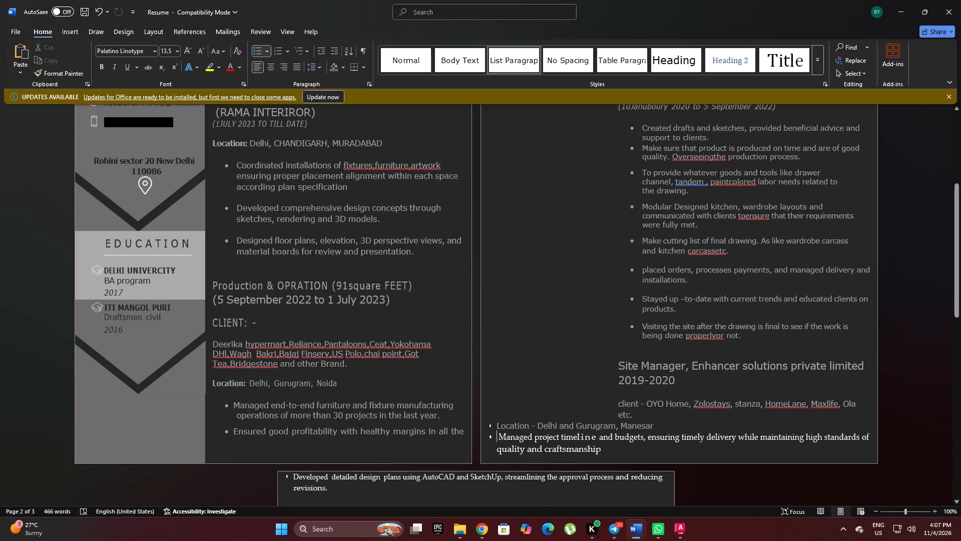
{"action": "left_click_drag", "start_coordinate": [489, 437], "coordinate": [582, 502]}
{"action": "key", "text": "ctrl+c"}
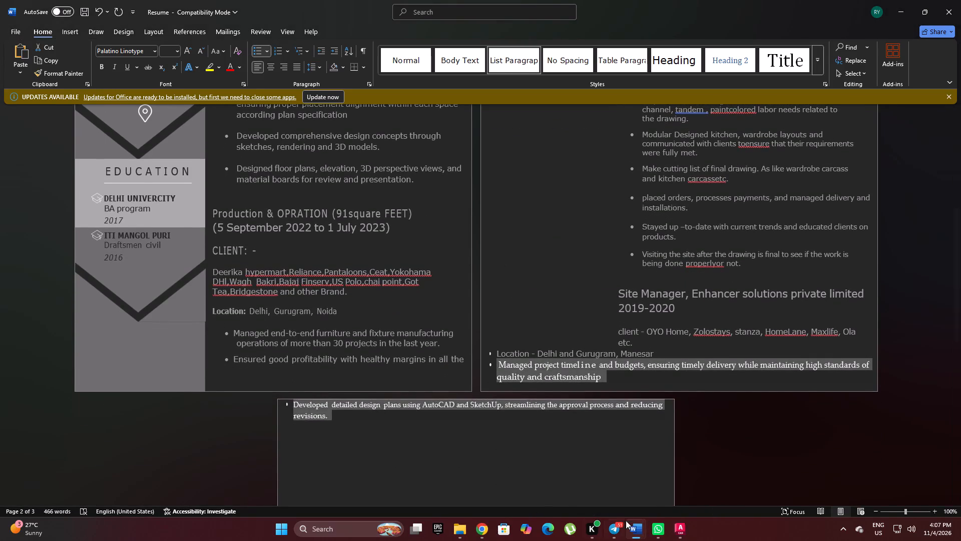
{"action": "left_click", "coordinate": [626, 501]}
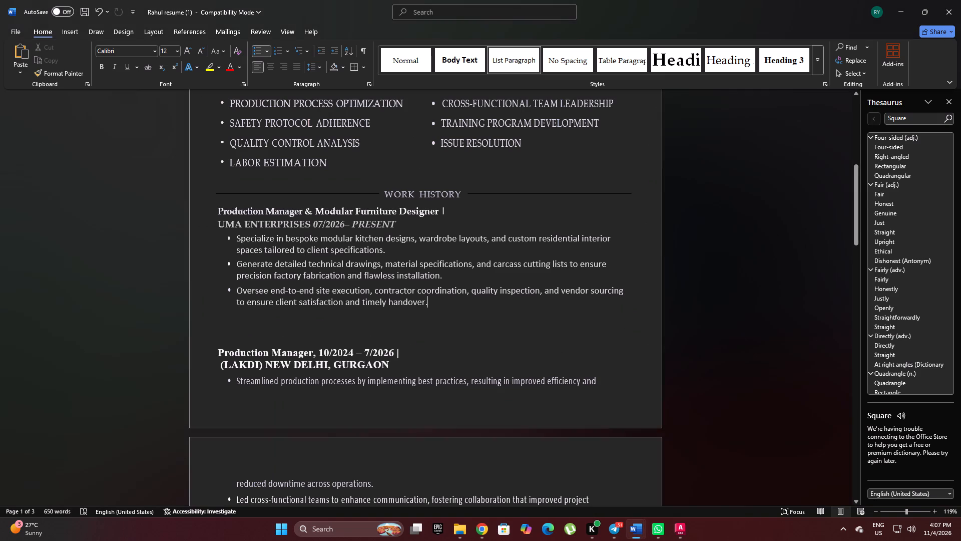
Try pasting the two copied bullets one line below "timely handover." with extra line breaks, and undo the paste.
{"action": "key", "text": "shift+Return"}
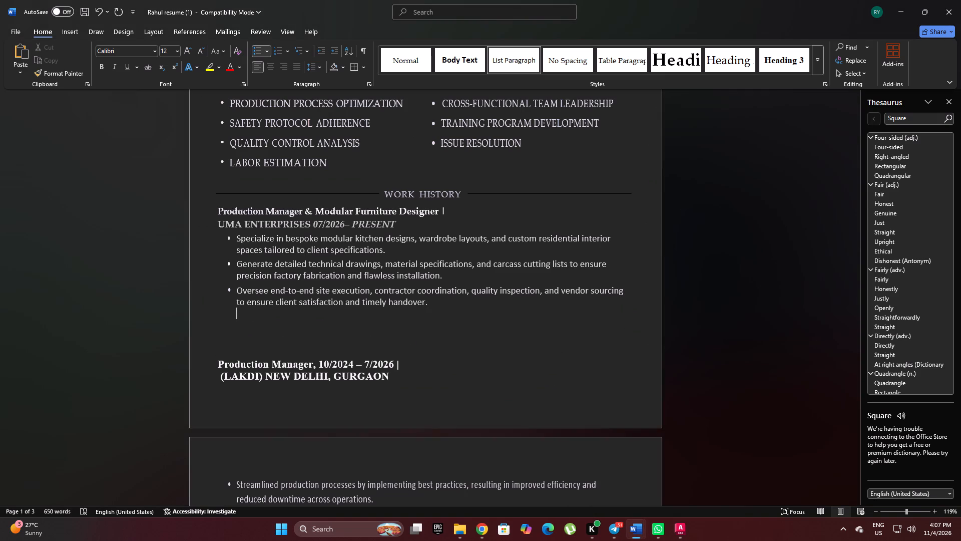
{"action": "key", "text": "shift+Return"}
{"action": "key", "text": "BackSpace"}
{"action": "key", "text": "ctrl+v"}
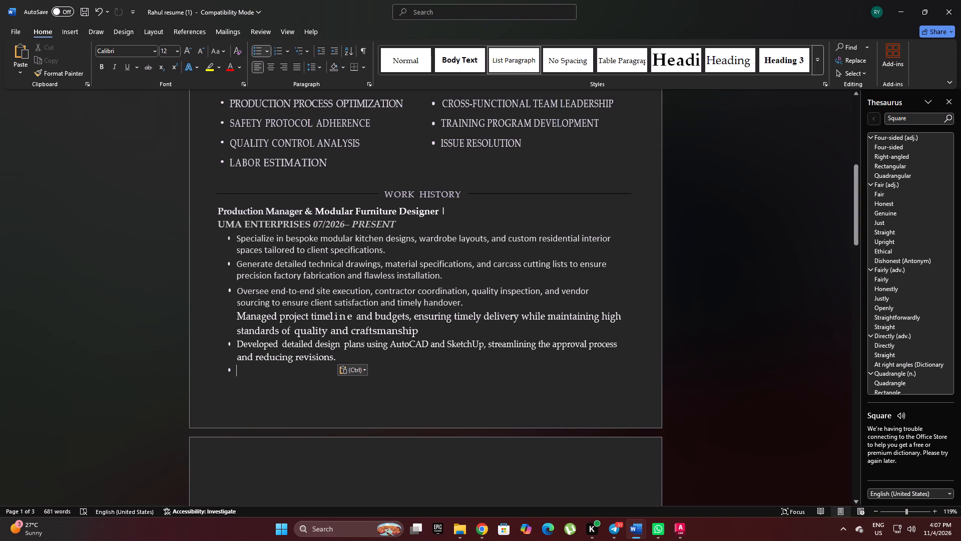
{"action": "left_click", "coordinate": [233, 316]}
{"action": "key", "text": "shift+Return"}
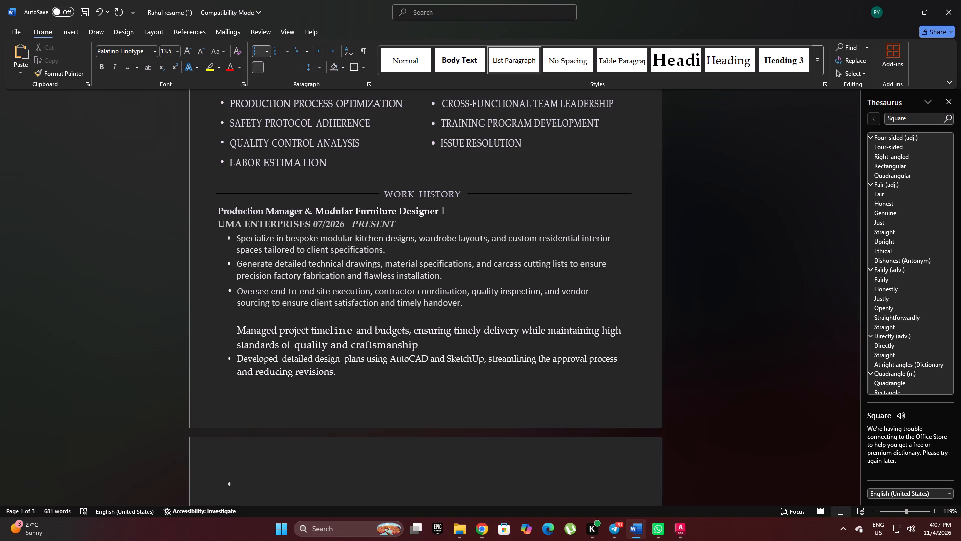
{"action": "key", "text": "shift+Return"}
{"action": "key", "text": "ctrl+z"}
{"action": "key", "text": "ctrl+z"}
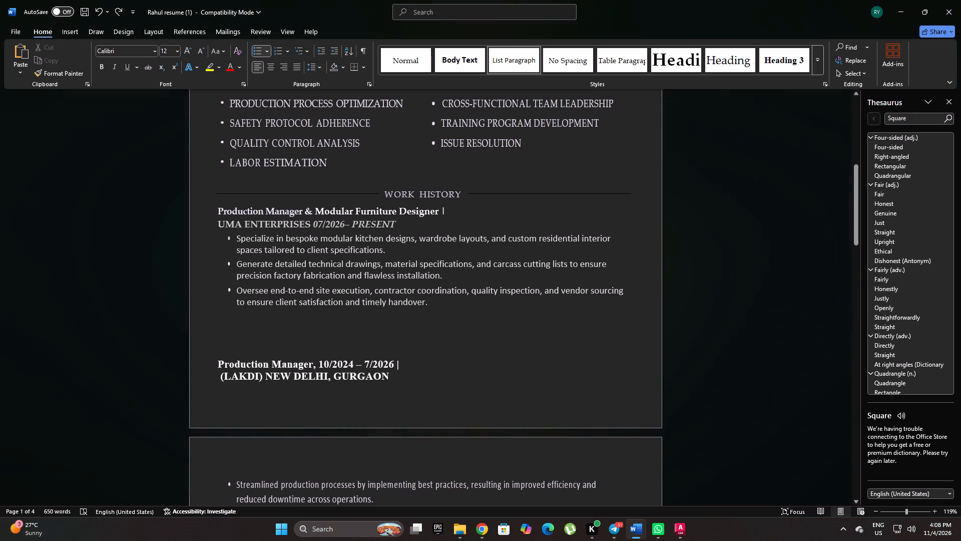
Add two line breaks after "timely handover." and paste the two copied bullets there.
{"action": "left_click", "coordinate": [434, 305]}
{"action": "key", "text": "shift+Return"}
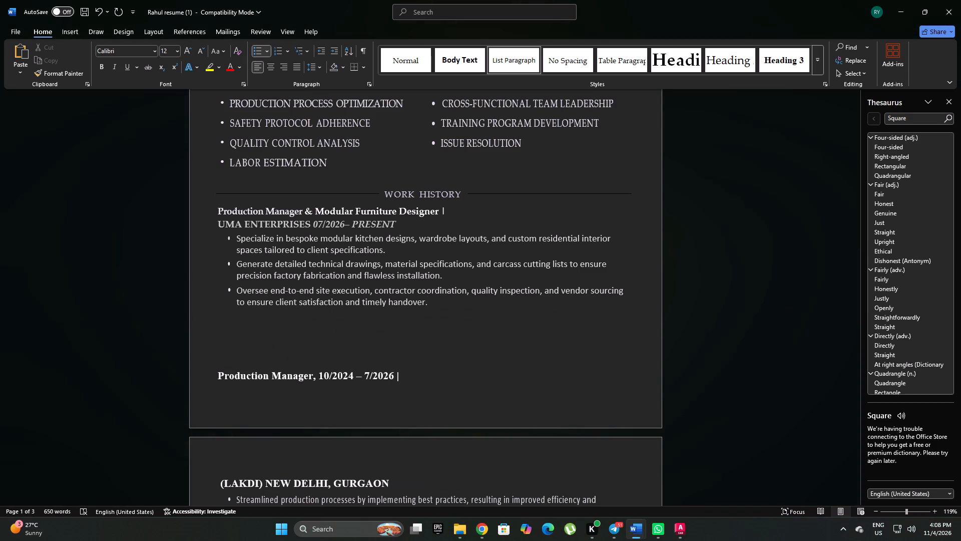
{"action": "key", "text": "shift+Return"}
{"action": "key", "text": "ctrl+v"}
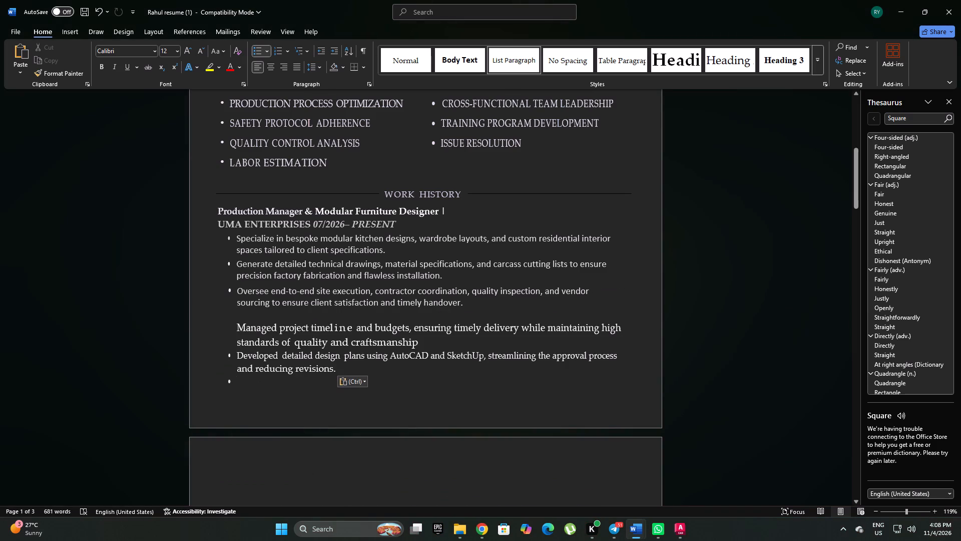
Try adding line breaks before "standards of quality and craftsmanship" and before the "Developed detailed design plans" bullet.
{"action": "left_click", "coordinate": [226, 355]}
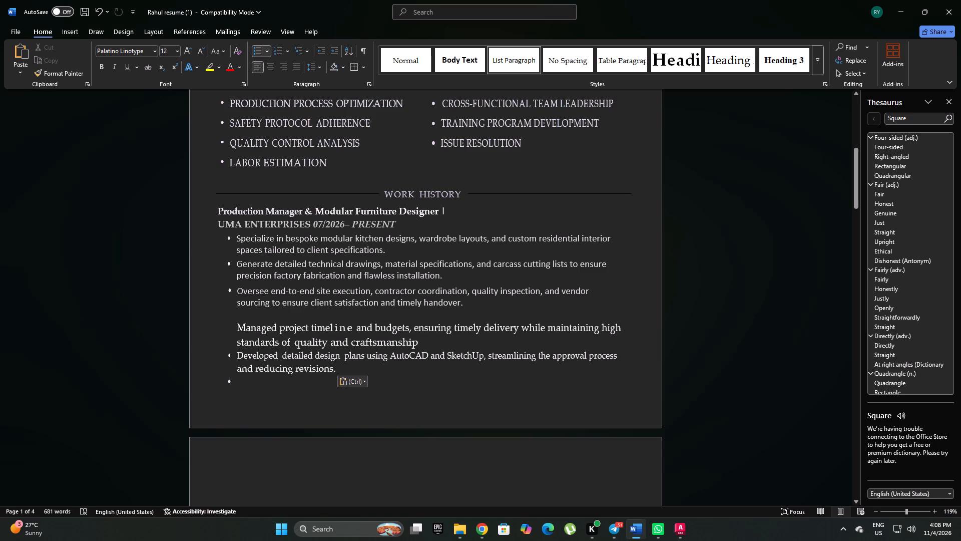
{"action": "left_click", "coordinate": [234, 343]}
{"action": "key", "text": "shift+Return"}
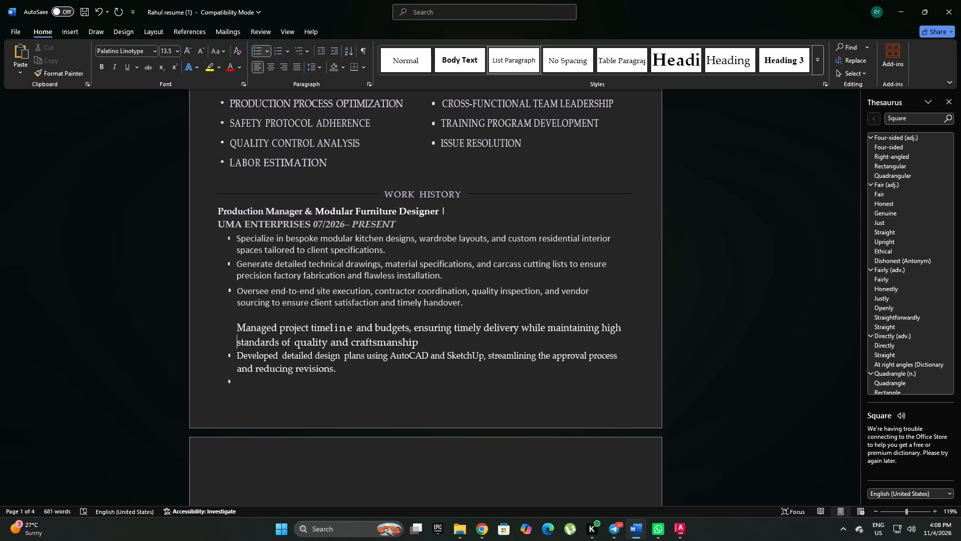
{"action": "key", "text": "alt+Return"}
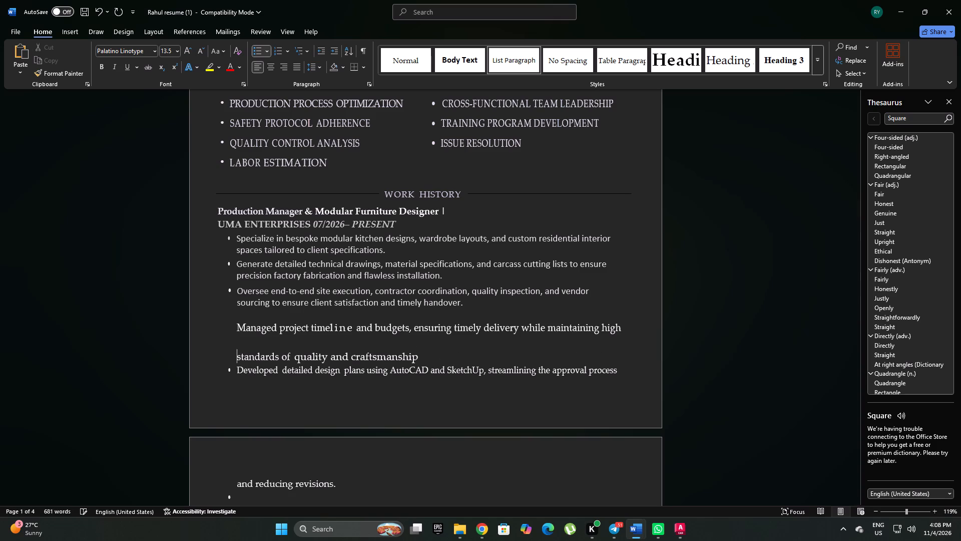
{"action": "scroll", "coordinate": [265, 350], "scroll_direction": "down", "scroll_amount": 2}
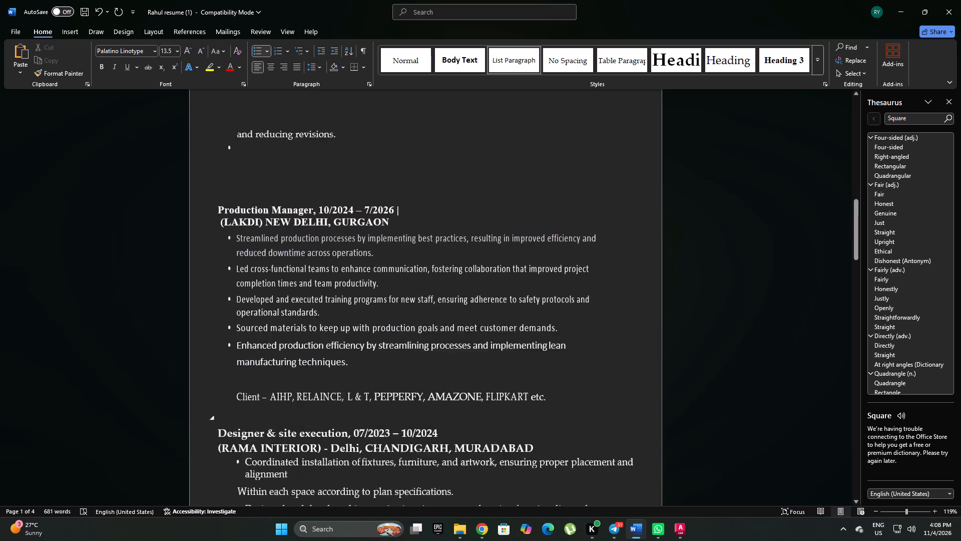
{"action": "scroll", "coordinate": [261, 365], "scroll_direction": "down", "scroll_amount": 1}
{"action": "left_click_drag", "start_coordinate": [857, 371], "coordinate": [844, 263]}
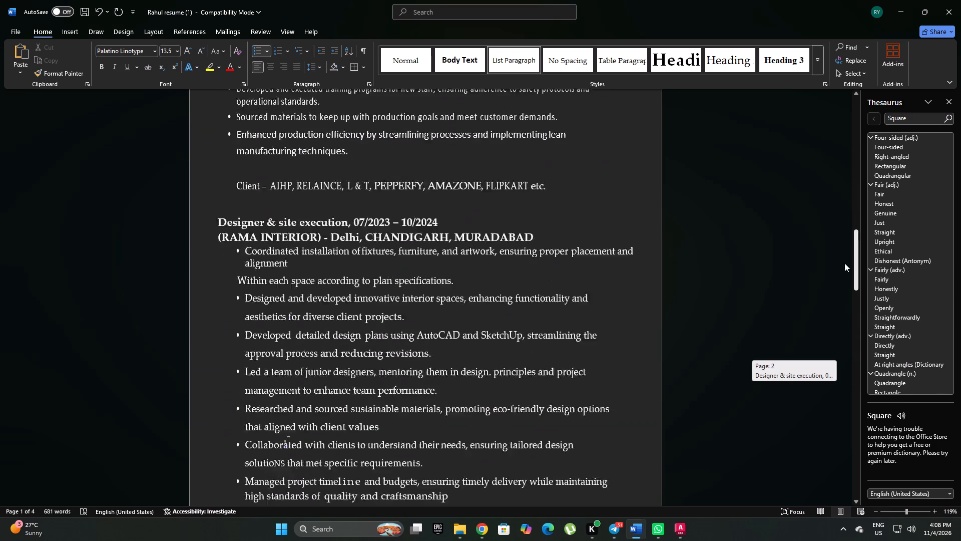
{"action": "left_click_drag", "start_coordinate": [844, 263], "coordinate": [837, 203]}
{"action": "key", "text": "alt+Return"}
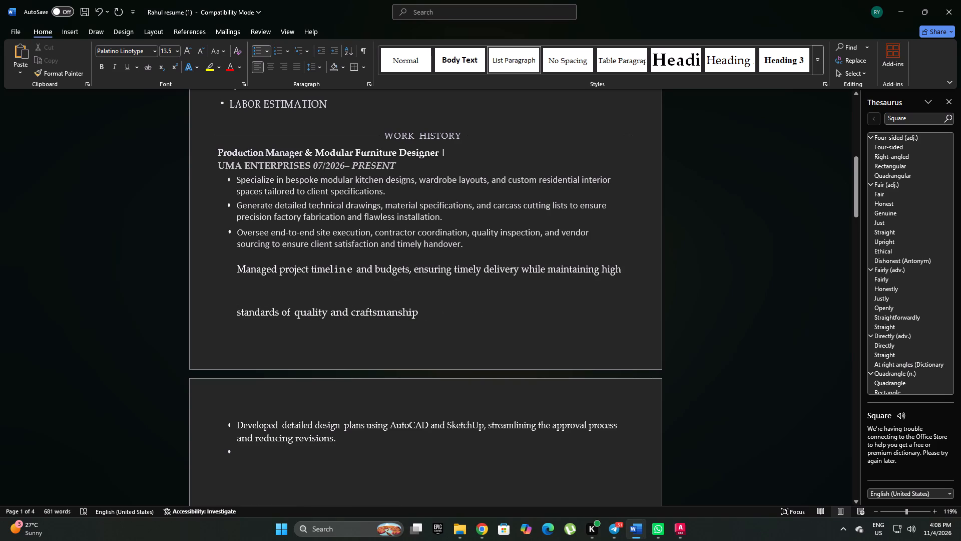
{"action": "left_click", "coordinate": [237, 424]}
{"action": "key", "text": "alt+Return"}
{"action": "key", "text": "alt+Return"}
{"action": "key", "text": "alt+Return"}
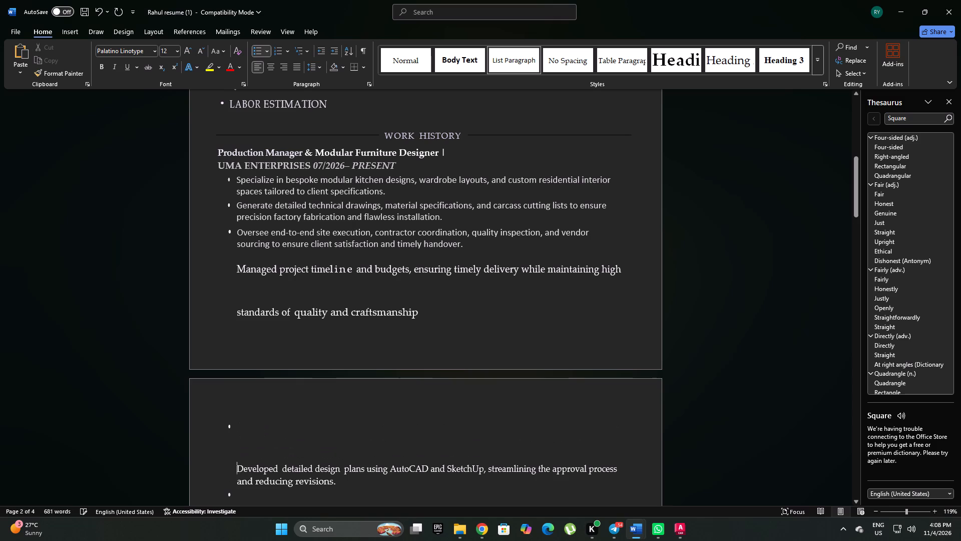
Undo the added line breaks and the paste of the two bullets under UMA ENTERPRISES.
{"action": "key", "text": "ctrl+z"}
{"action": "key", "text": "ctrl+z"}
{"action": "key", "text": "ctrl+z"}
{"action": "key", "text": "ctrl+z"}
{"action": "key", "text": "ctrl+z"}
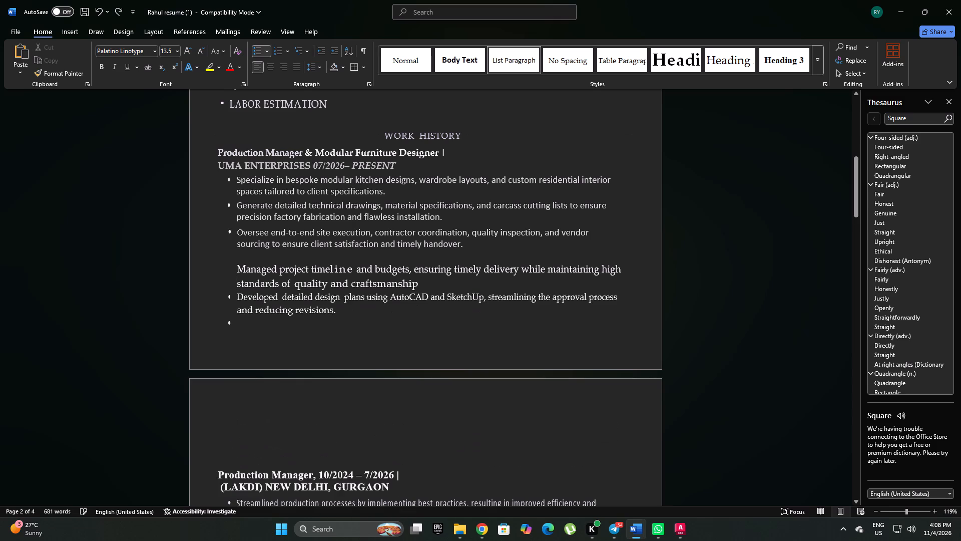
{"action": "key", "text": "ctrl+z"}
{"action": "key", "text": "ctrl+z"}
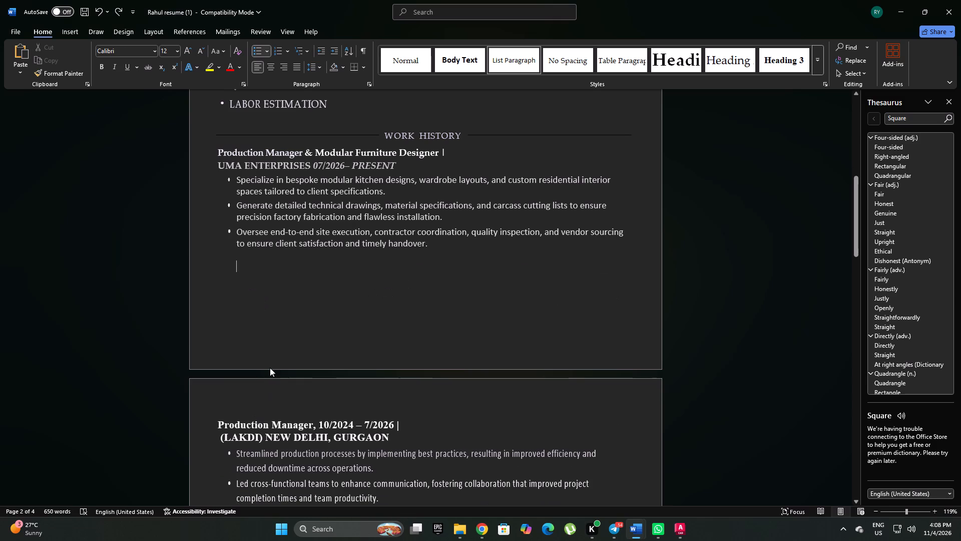
Add a line break in the blank area, and paste the two copied bullets directly after "timely handover.".
{"action": "key", "text": "shift+Return"}
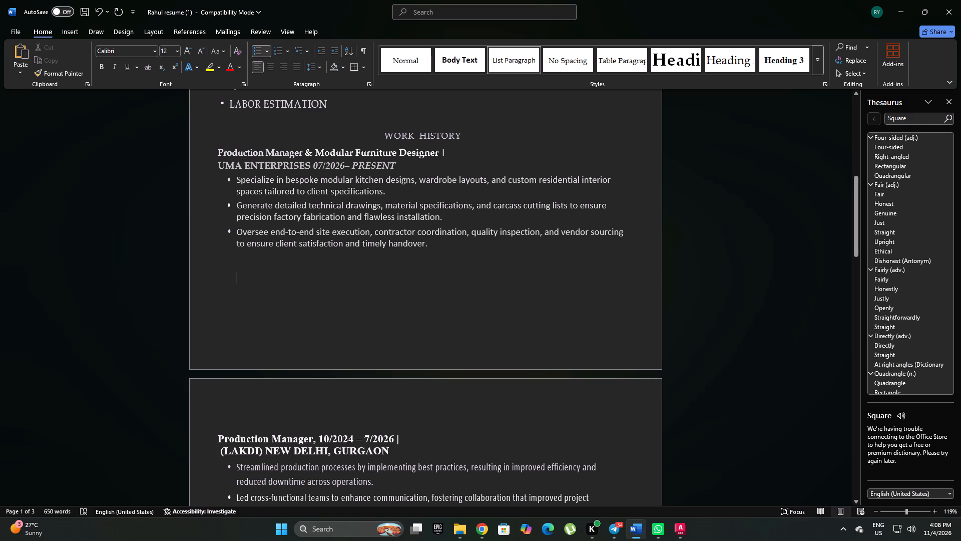
{"action": "left_click", "coordinate": [428, 240]}
{"action": "key", "text": "ctrl+v"}
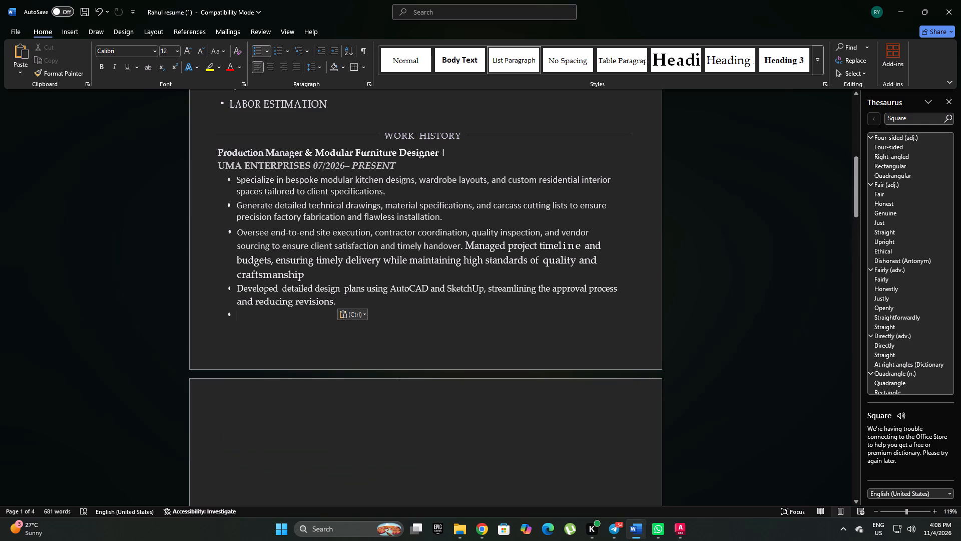
Move the "Managed project timeline and budgets" text into the empty bullet below "Developed detailed design plans".
{"action": "left_click_drag", "start_coordinate": [466, 246], "coordinate": [519, 276]}
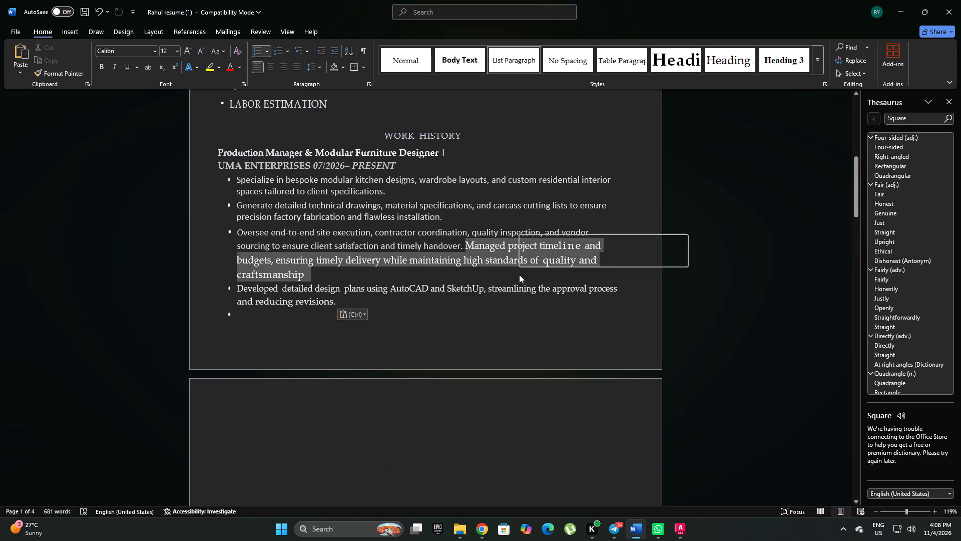
{"action": "key", "text": "ctrl+x"}
{"action": "left_click", "coordinate": [242, 279]}
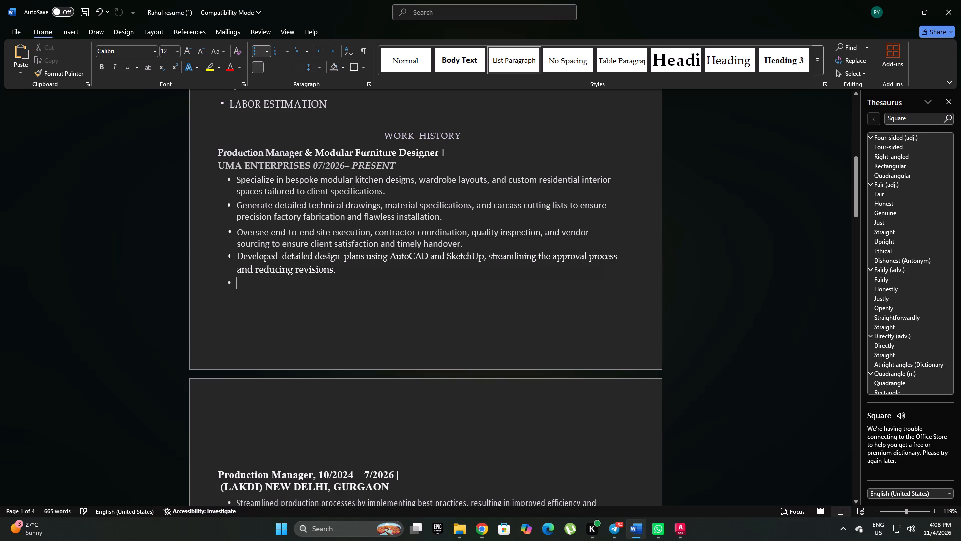
{"action": "key", "text": "ctrl+v"}
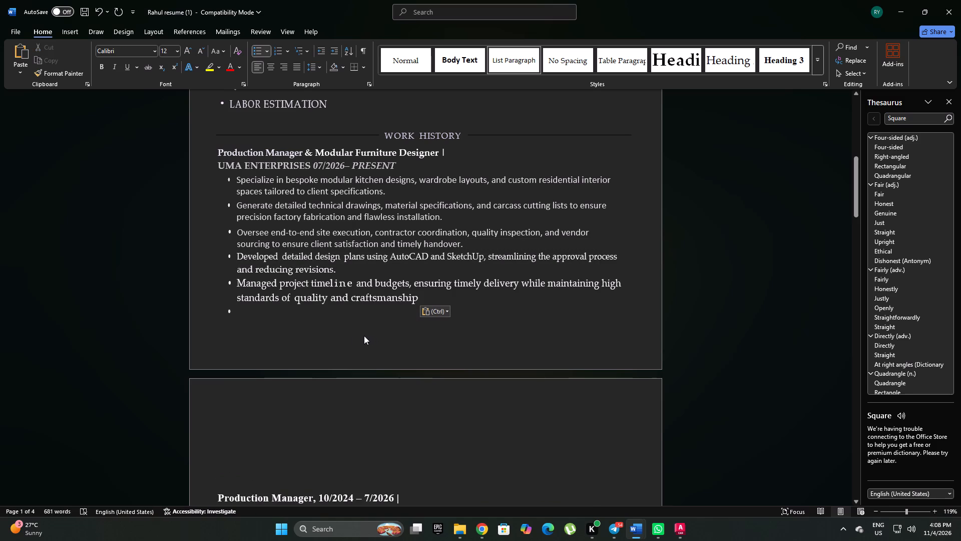
Remove the empty bullet and surplus blank lines above the LAKDI Production Manager heading, and add one line break there.
{"action": "left_click", "coordinate": [354, 336]}
{"action": "left_click", "coordinate": [222, 460]}
{"action": "key", "text": "BackSpace"}
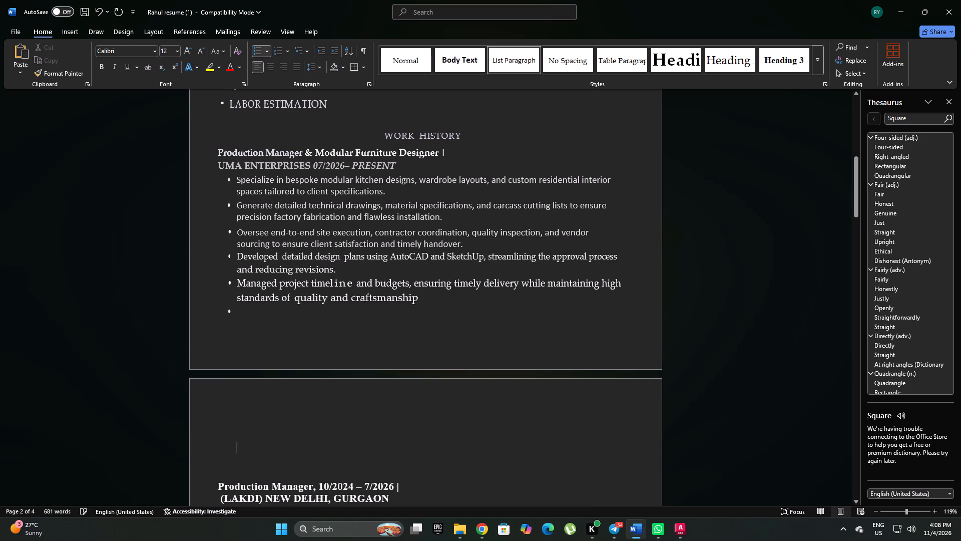
{"action": "left_click", "coordinate": [223, 477]}
{"action": "key", "text": "BackSpace"}
{"action": "key", "text": "BackSpace"}
{"action": "key", "text": "BackSpace"}
{"action": "key", "text": "BackSpace"}
{"action": "key", "text": "BackSpace"}
{"action": "key", "text": "BackSpace"}
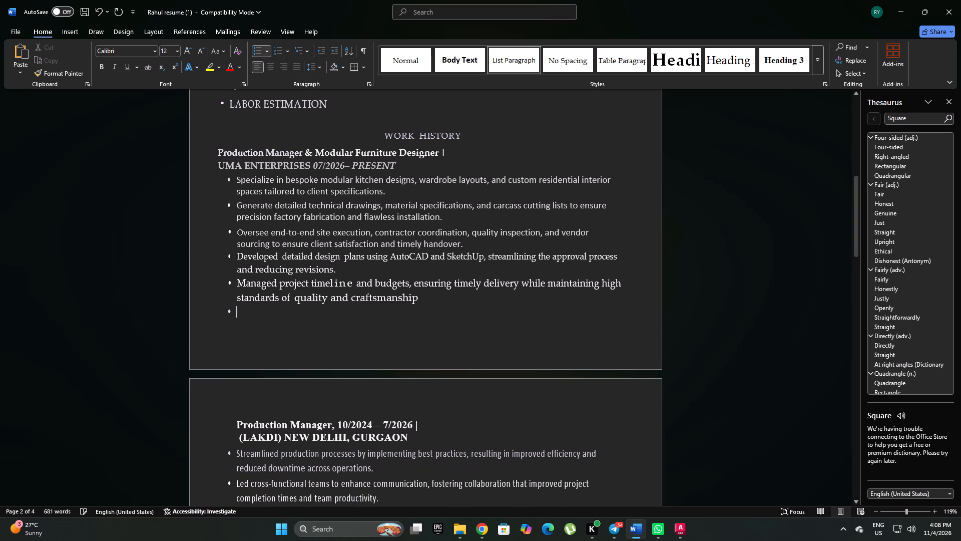
{"action": "key", "text": "BackSpace"}
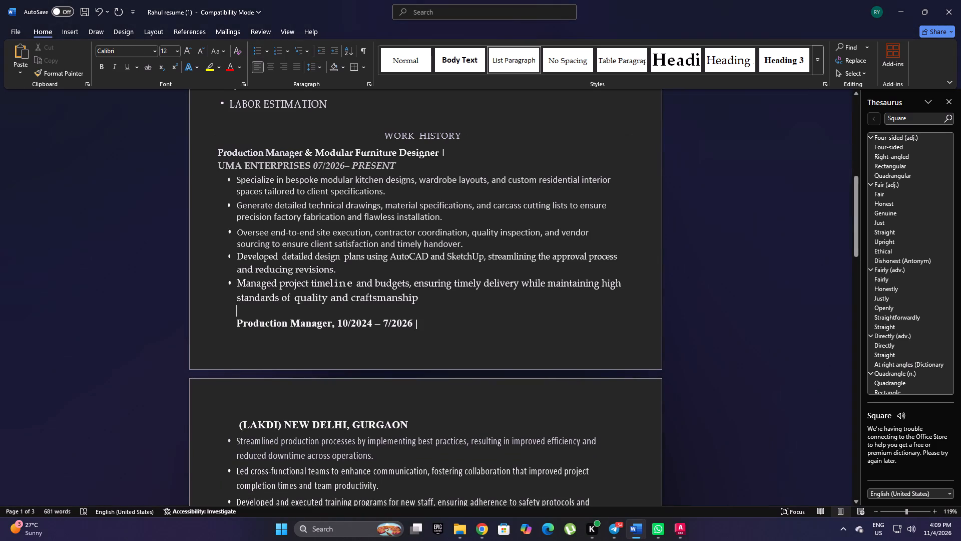
{"action": "key", "text": "shift+Return"}
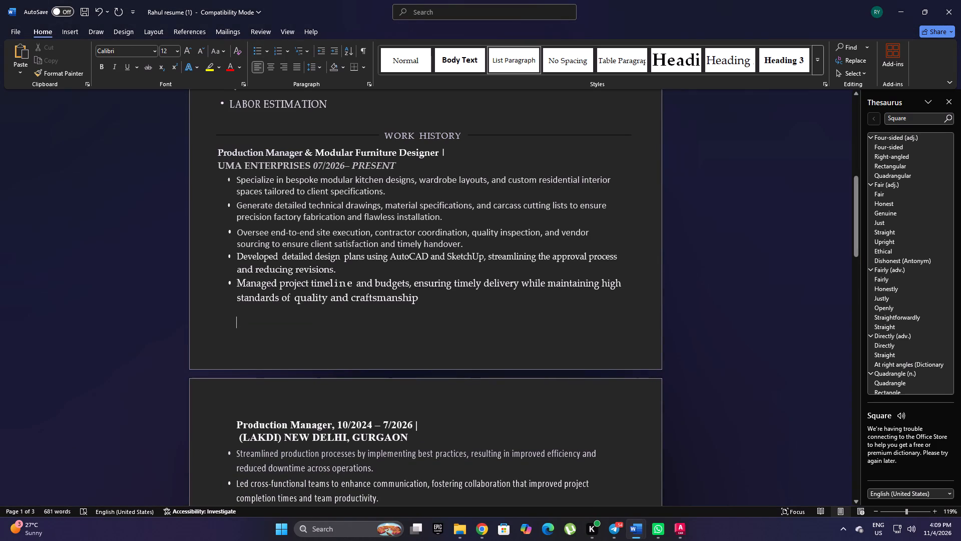
{"action": "left_click", "coordinate": [465, 358]}
Apply the No Spacing style to the two-line LAKDI Production Manager heading.
{"action": "left_click_drag", "start_coordinate": [414, 439], "coordinate": [209, 413]}
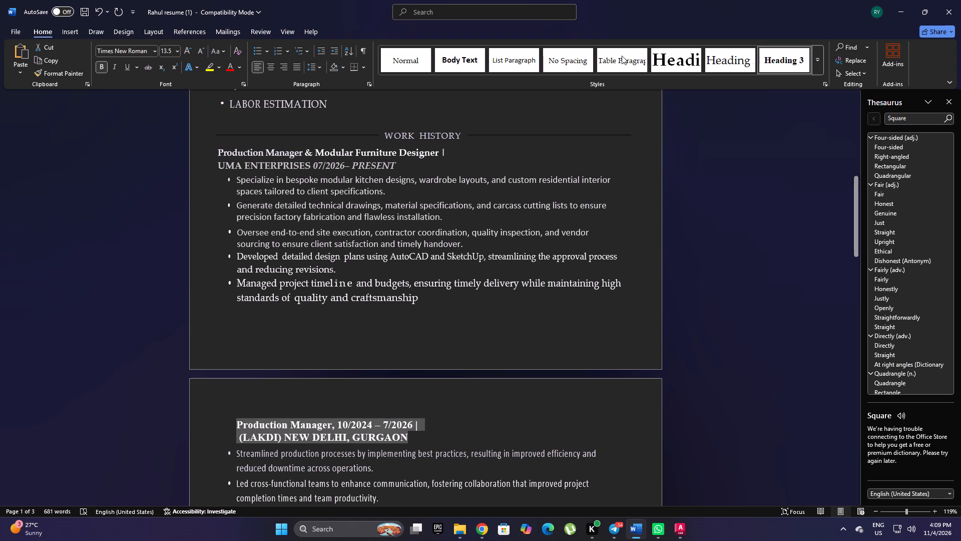
{"action": "left_click", "coordinate": [569, 55]}
{"action": "left_click", "coordinate": [600, 362]}
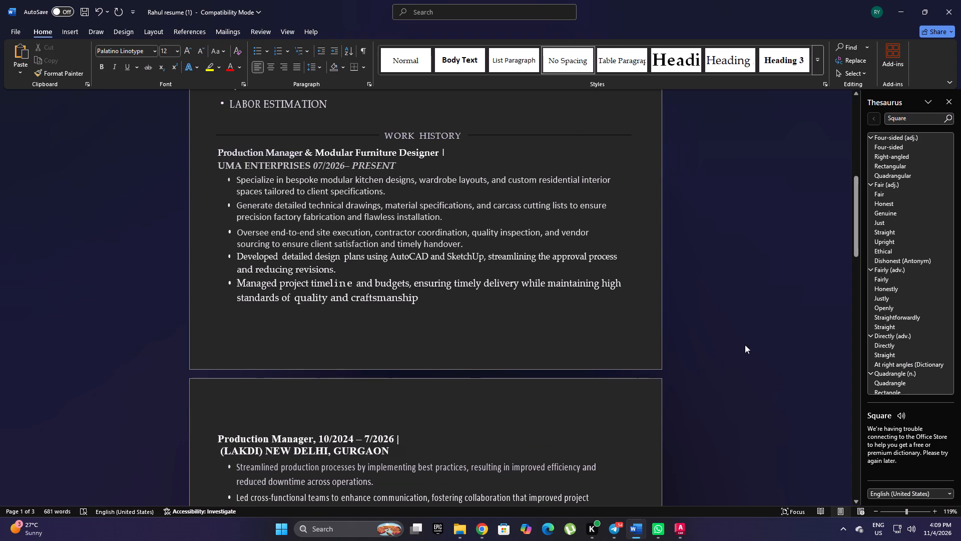
Add a period after "craftsmanship" in the last UMA ENTERPRISES bullet.
{"action": "left_click_drag", "start_coordinate": [858, 250], "coordinate": [850, 272]}
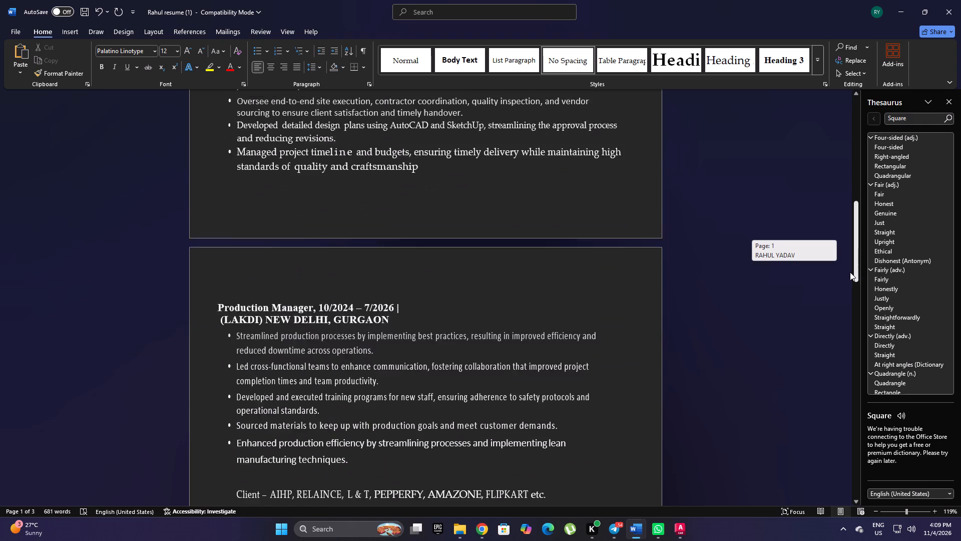
{"action": "left_click_drag", "start_coordinate": [850, 272], "coordinate": [849, 235]}
{"action": "left_click_drag", "start_coordinate": [534, 406], "coordinate": [505, 404]}
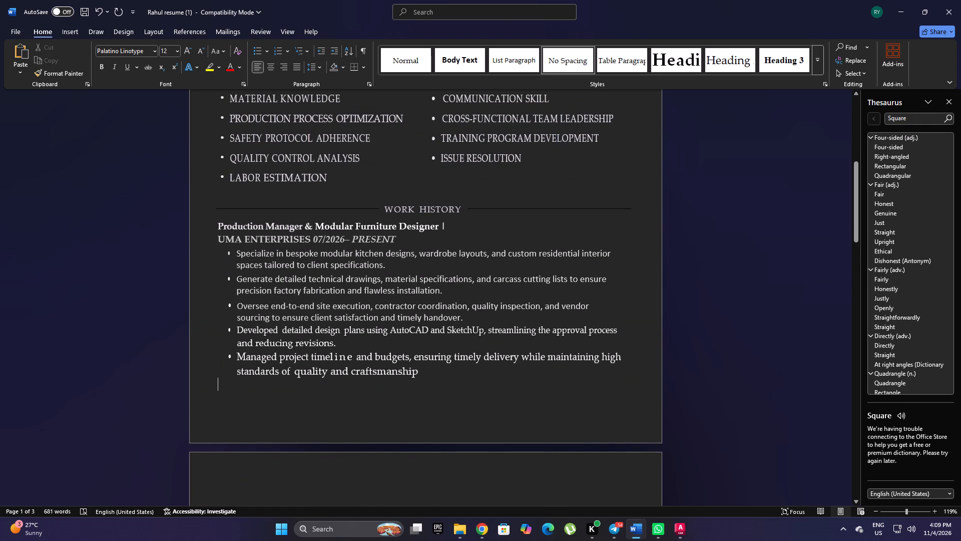
{"action": "left_click", "coordinate": [429, 380]}
{"action": "left_click", "coordinate": [431, 380]}
{"action": "left_click", "coordinate": [429, 372]}
{"action": "key", "text": "period"}
{"action": "left_click", "coordinate": [479, 392]}
Set the line spacing of all five UMA ENTERPRISES bullets to 1.15.
{"action": "left_click_drag", "start_coordinate": [456, 393], "coordinate": [211, 255]}
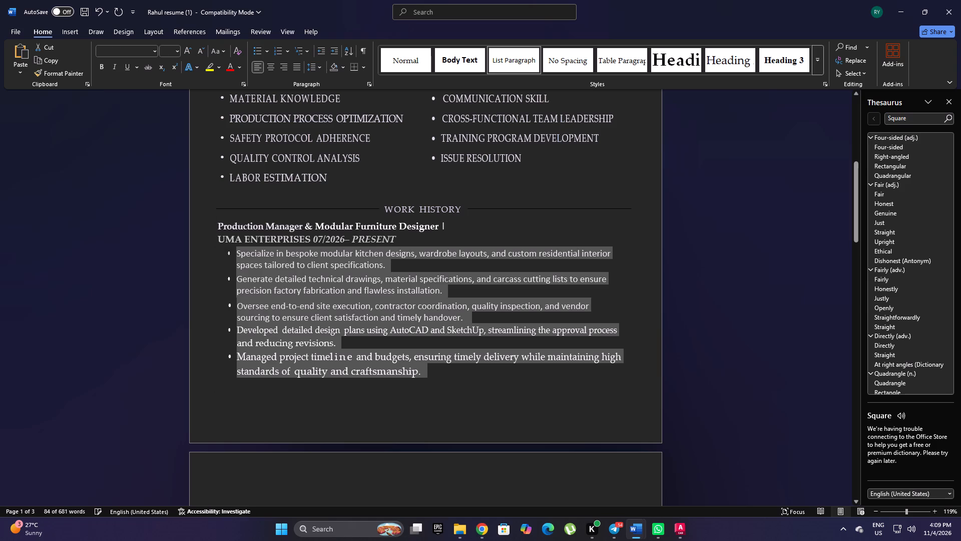
{"action": "left_click", "coordinate": [321, 67]}
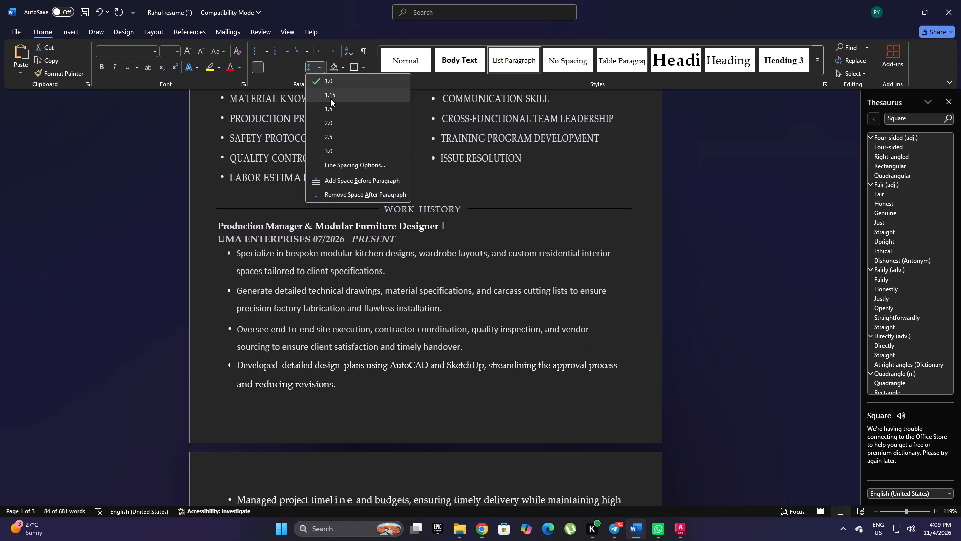
{"action": "left_click", "coordinate": [330, 98]}
{"action": "left_click", "coordinate": [550, 390]}
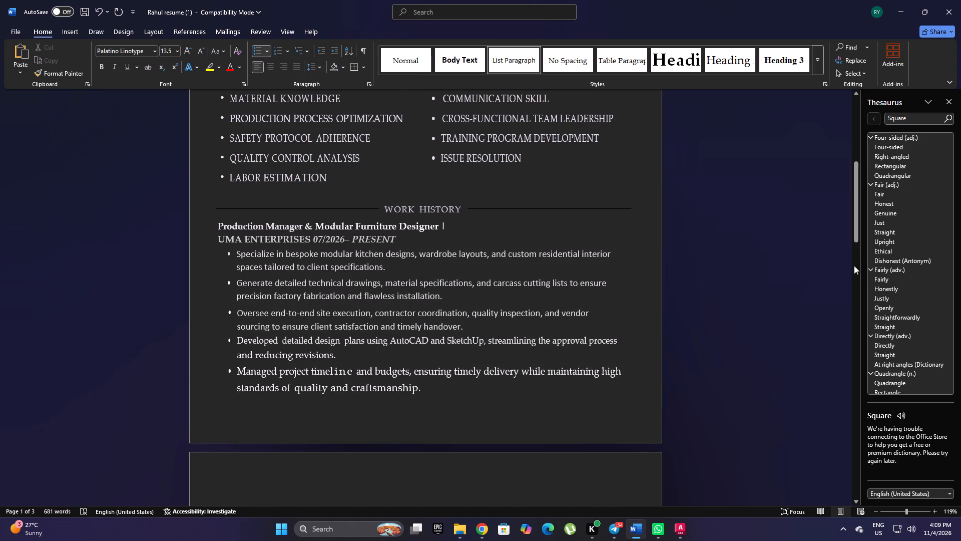
Delete the blank lines above the LAKDI Production Manager heading and insert a single line break after "craftsmanship.".
{"action": "left_click_drag", "start_coordinate": [856, 234], "coordinate": [857, 257]}
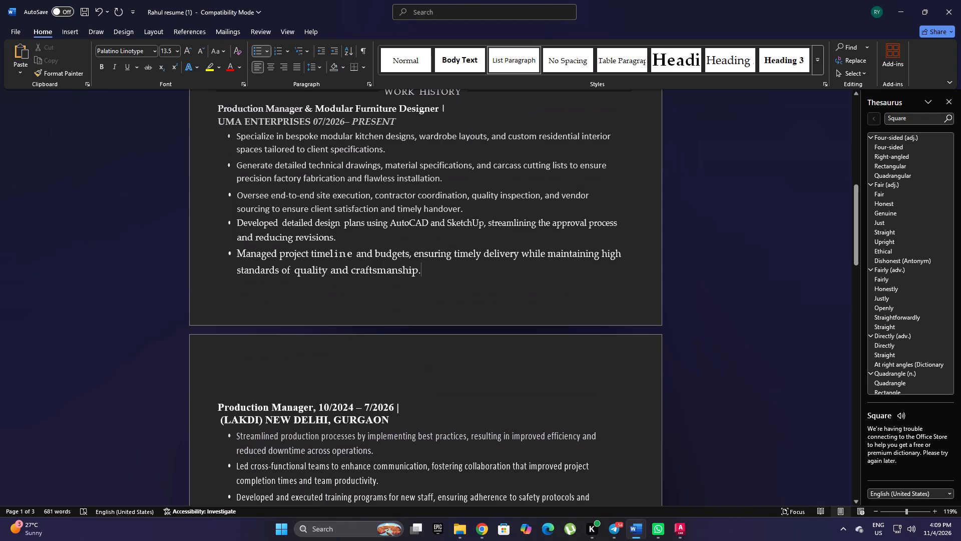
{"action": "left_click", "coordinate": [213, 393]}
{"action": "key", "text": "BackSpace"}
{"action": "key", "text": "BackSpace"}
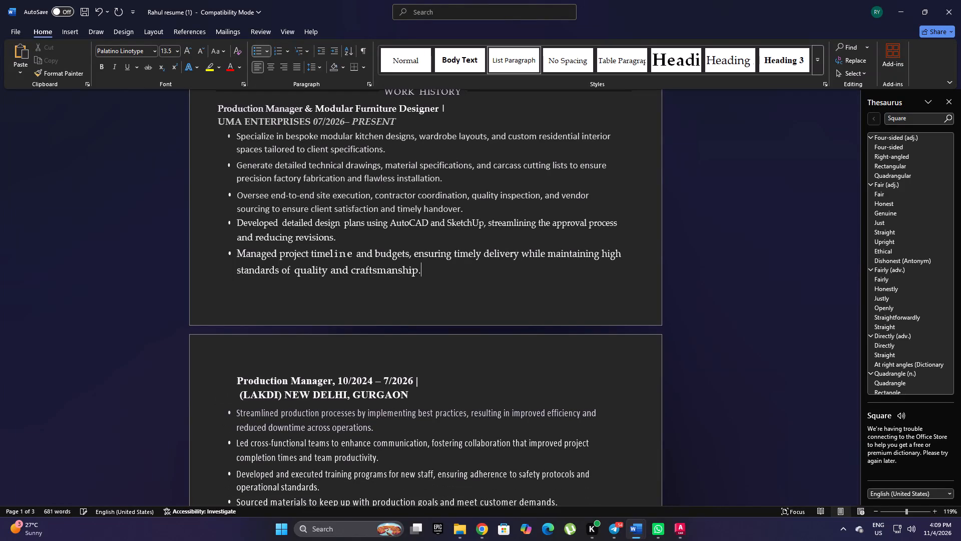
{"action": "key", "text": "shift+Return"}
{"action": "left_click", "coordinate": [473, 369]}
{"action": "left_click", "coordinate": [535, 379]}
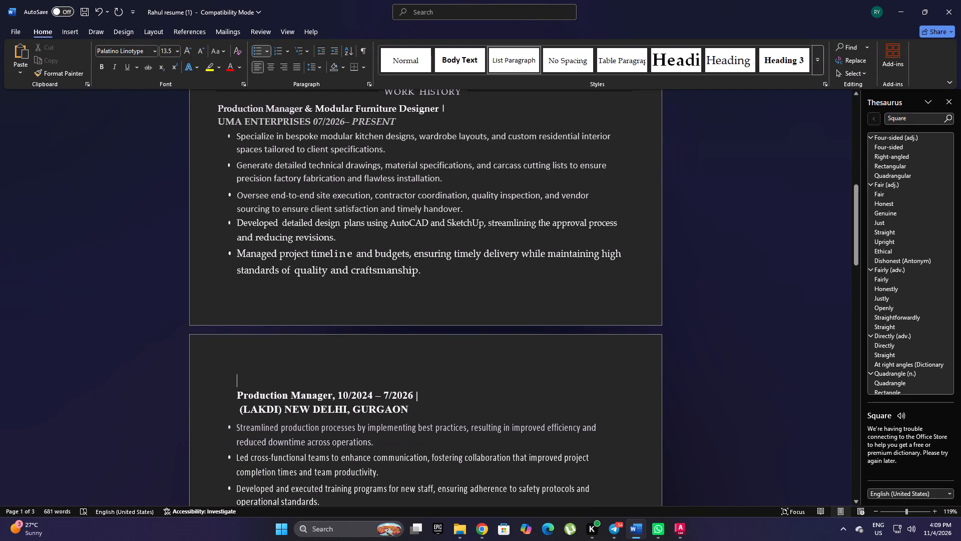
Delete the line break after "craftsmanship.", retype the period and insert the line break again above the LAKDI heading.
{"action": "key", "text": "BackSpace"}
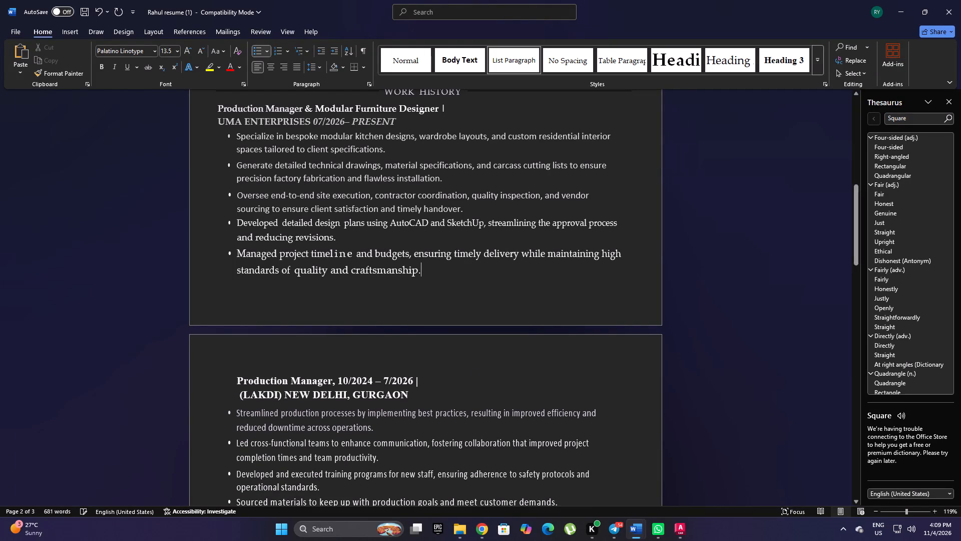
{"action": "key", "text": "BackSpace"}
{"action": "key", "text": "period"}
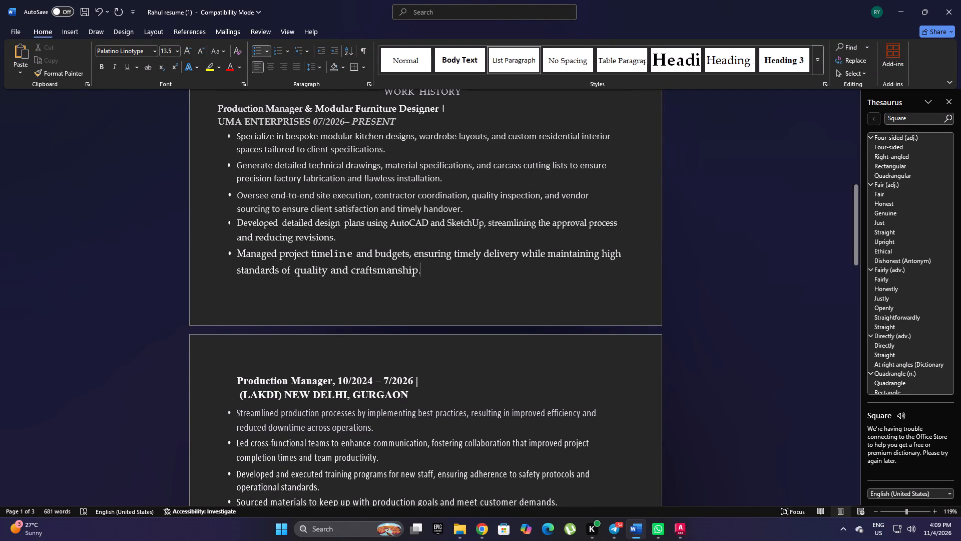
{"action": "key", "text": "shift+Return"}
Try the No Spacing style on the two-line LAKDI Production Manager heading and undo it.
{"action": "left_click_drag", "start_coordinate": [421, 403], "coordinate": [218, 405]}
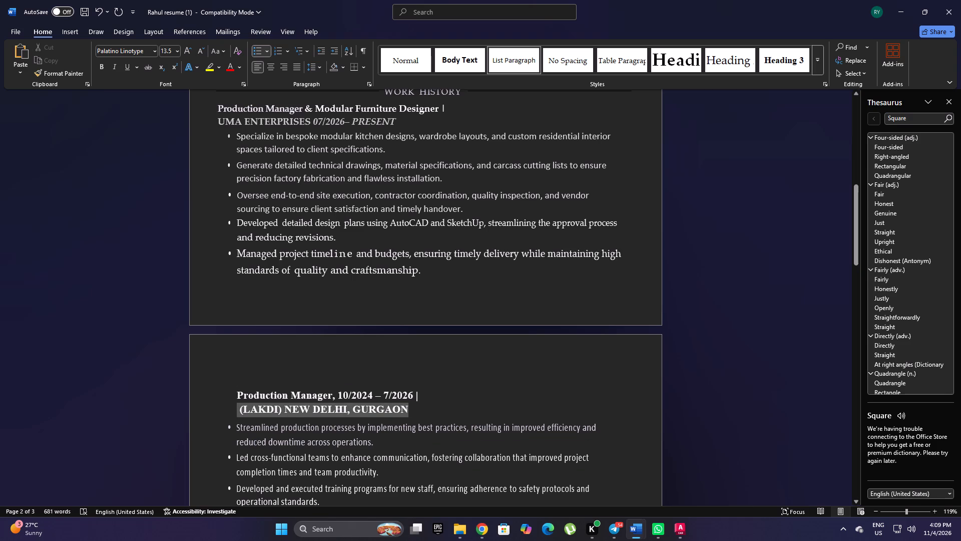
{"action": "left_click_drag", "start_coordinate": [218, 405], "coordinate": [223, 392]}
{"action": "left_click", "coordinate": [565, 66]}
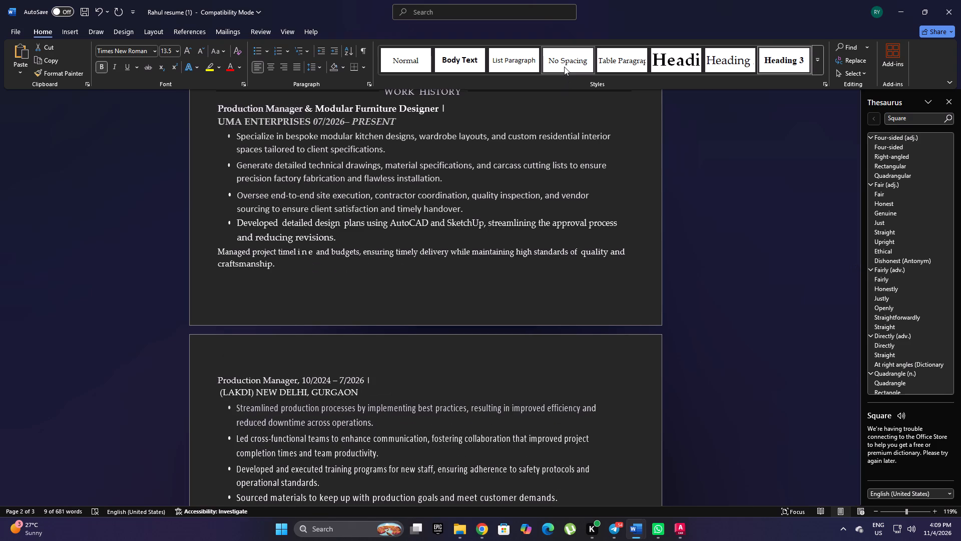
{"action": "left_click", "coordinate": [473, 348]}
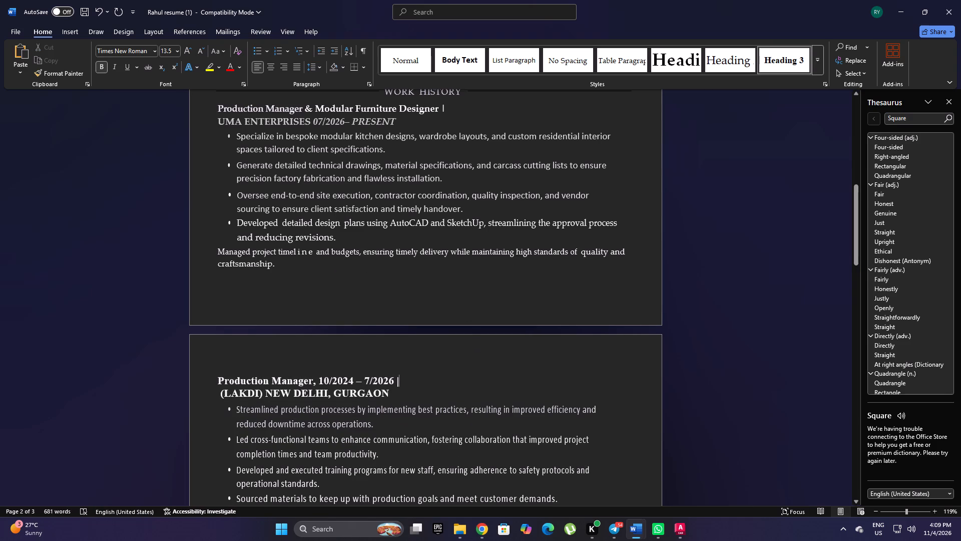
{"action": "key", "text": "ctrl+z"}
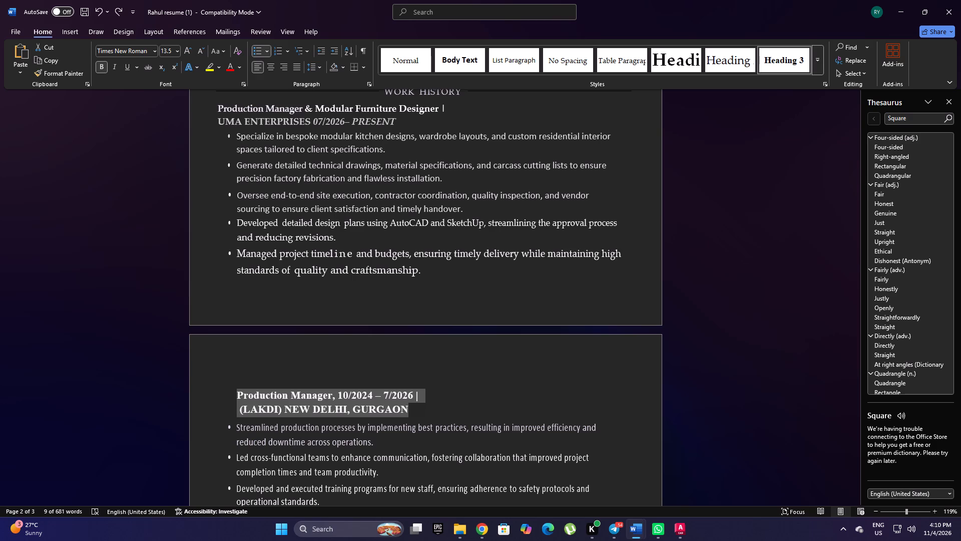
Delete the blank line above the LAKDI Production Manager heading.
{"action": "left_click", "coordinate": [460, 392]}
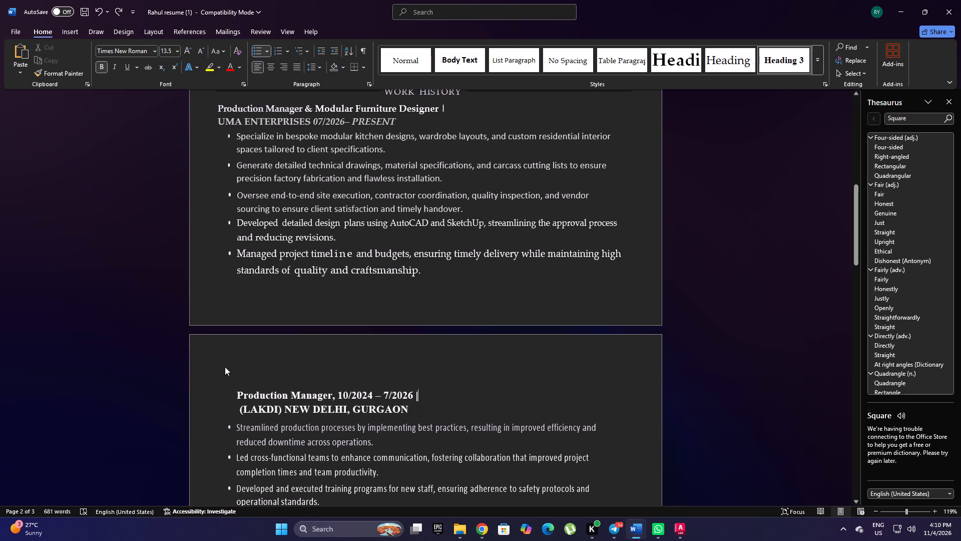
{"action": "left_click", "coordinate": [226, 385]}
{"action": "key", "text": "BackSpace"}
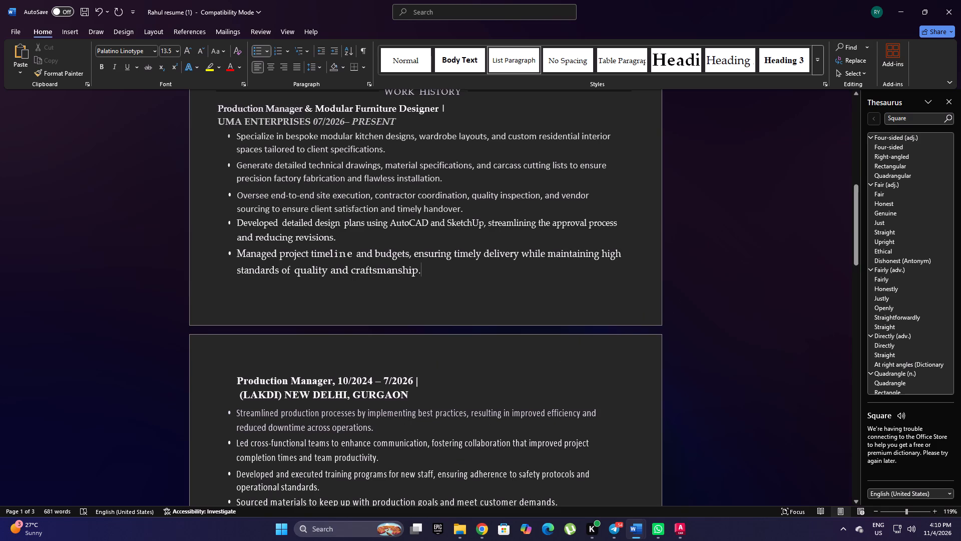
Set the line spacing of the LAKDI bullets and the Client line below them to 1.15.
{"action": "left_click_drag", "start_coordinate": [856, 260], "coordinate": [857, 306]}
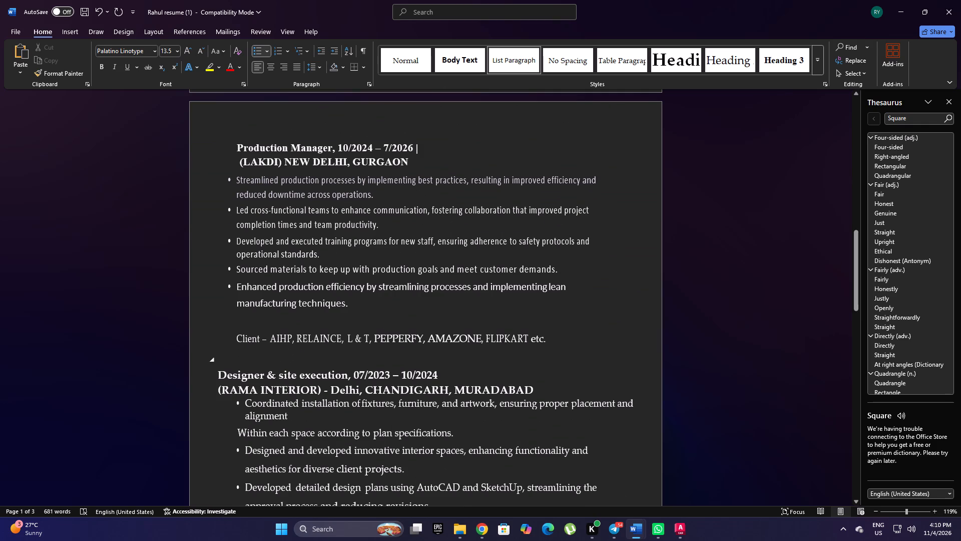
{"action": "left_click_drag", "start_coordinate": [577, 355], "coordinate": [213, 179]}
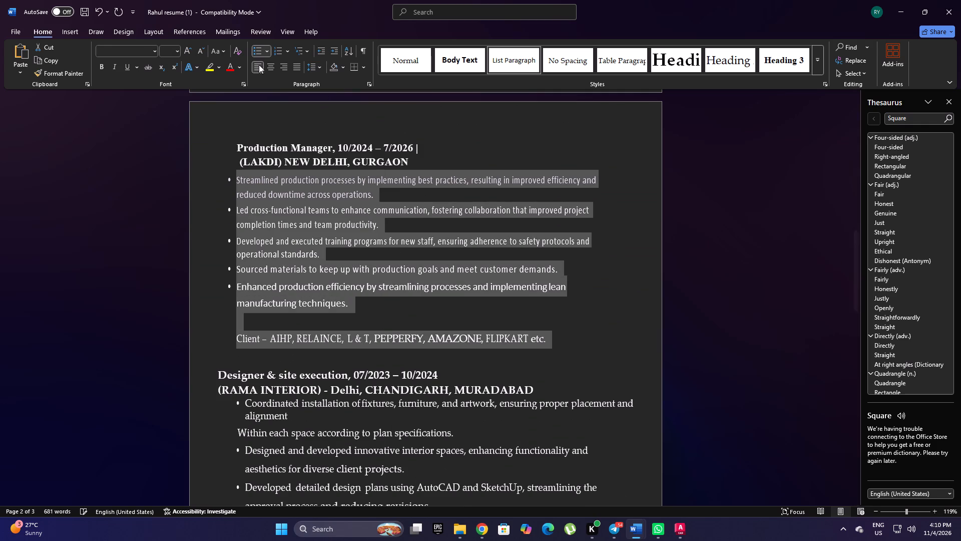
{"action": "left_click", "coordinate": [320, 69]}
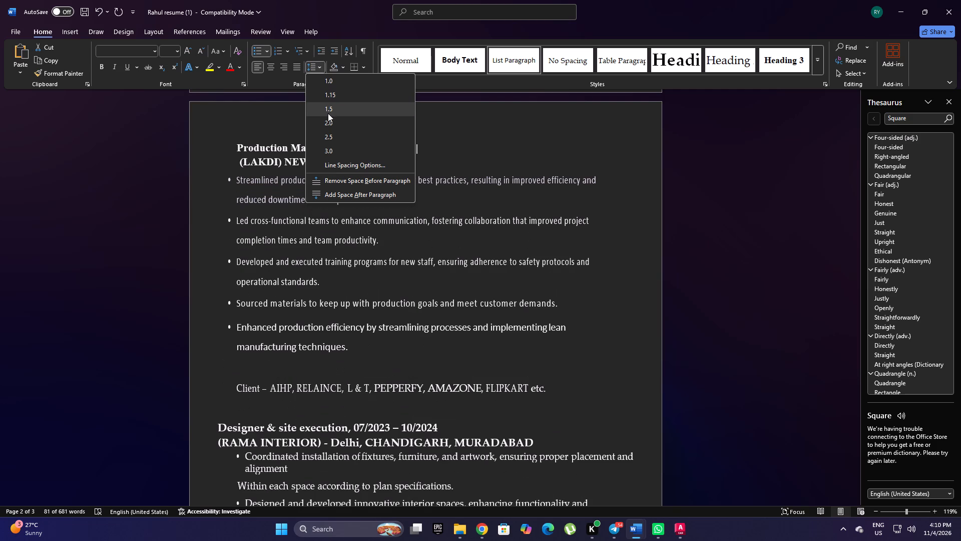
{"action": "left_click", "coordinate": [330, 102]}
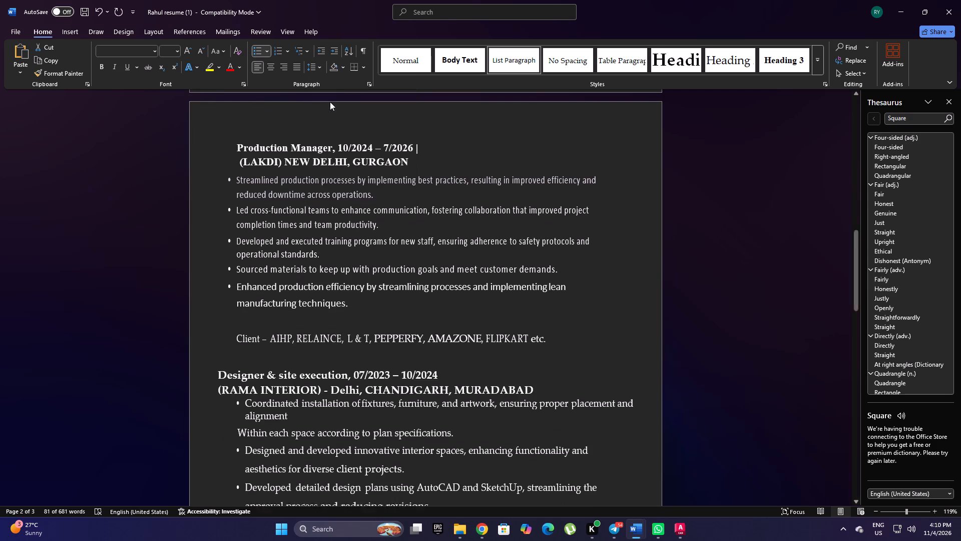
{"action": "left_click", "coordinate": [610, 360]}
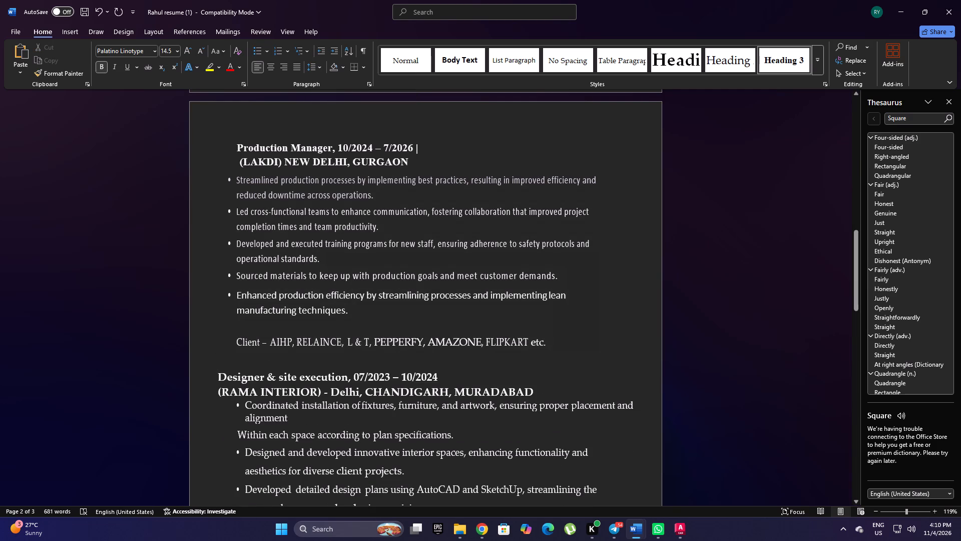
Reduce the indent of all the RAMA INTERIOR bullets so they roughly line up with the LAKDI bullets.
{"action": "left_click_drag", "start_coordinate": [854, 290], "coordinate": [854, 295]}
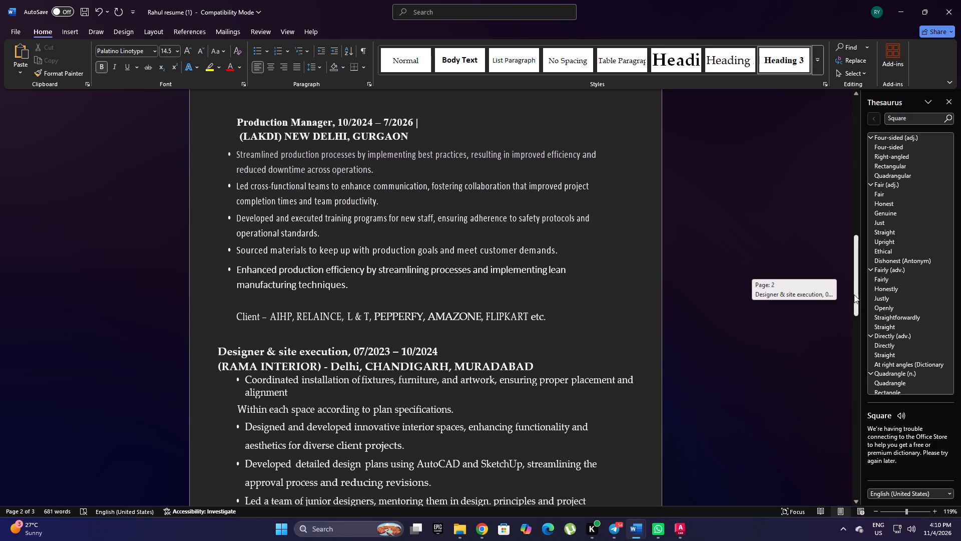
{"action": "left_click_drag", "start_coordinate": [854, 295], "coordinate": [848, 302]}
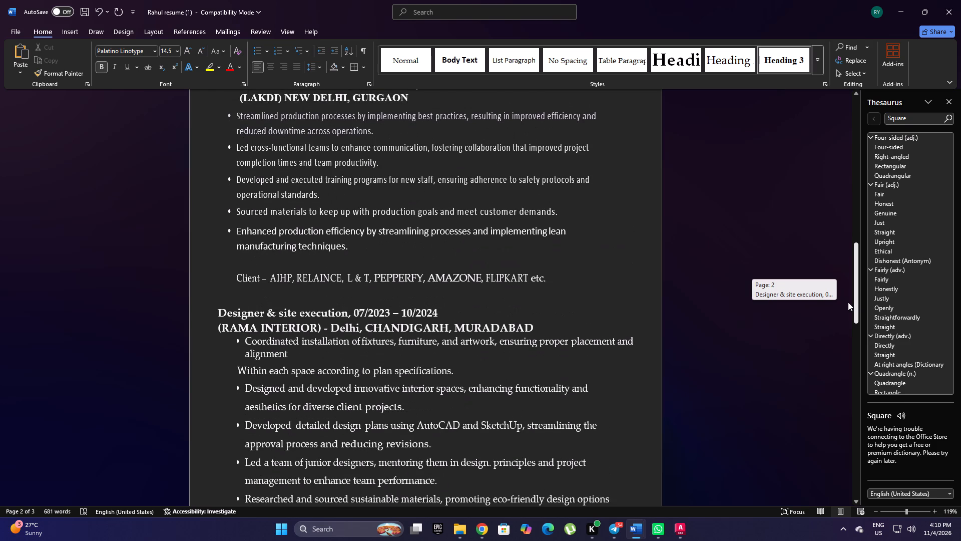
{"action": "left_click_drag", "start_coordinate": [848, 302], "coordinate": [848, 311]}
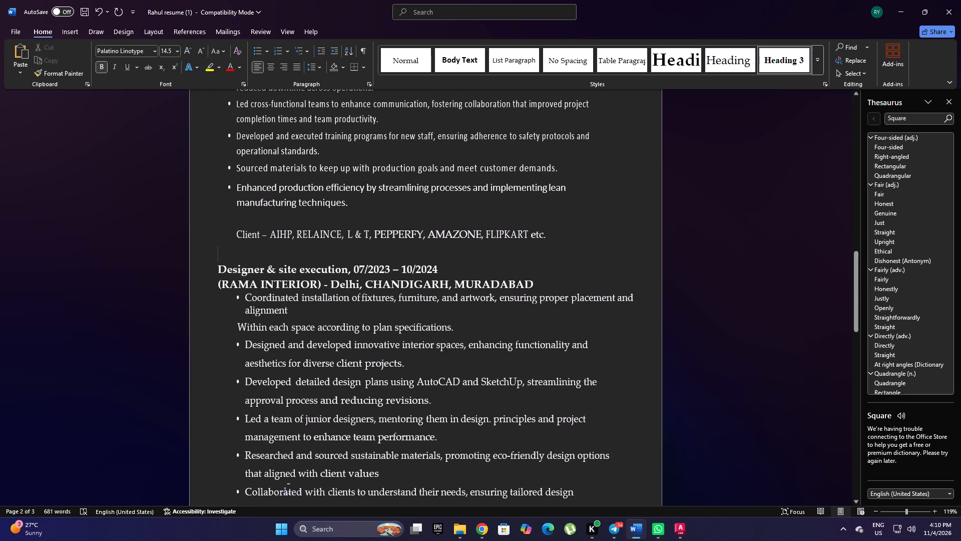
{"action": "left_click_drag", "start_coordinate": [857, 287], "coordinate": [854, 260]}
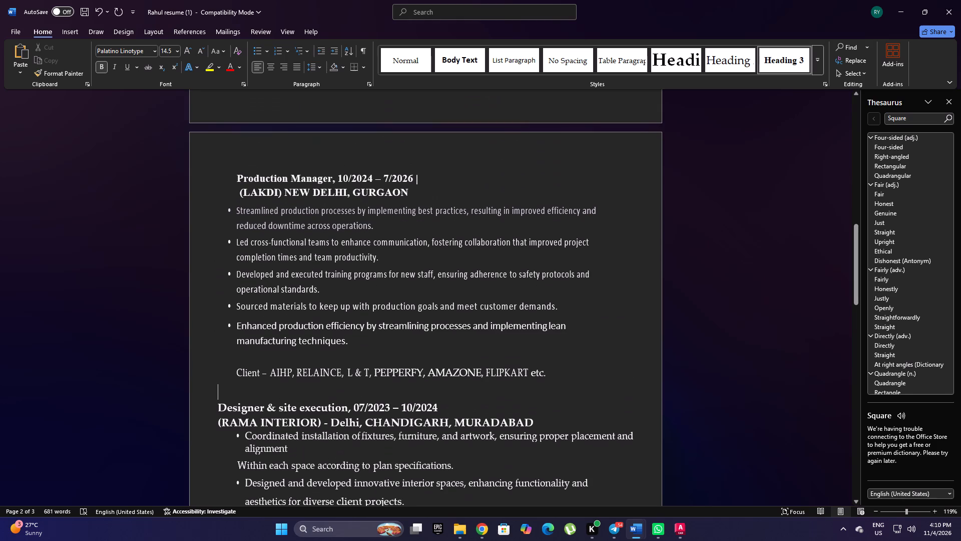
{"action": "left_click_drag", "start_coordinate": [854, 299], "coordinate": [858, 325]}
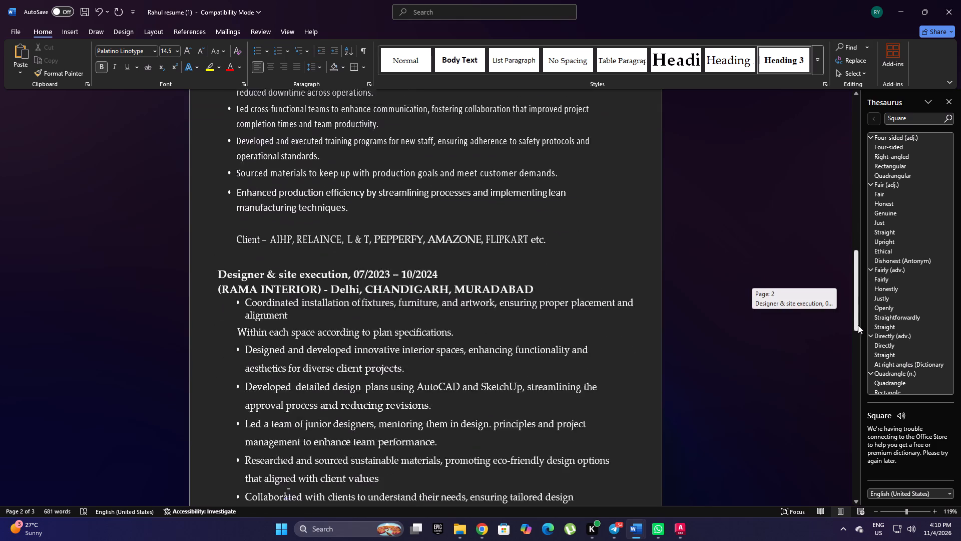
{"action": "left_click_drag", "start_coordinate": [858, 325], "coordinate": [861, 339]}
{"action": "left_click_drag", "start_coordinate": [857, 329], "coordinate": [858, 360]}
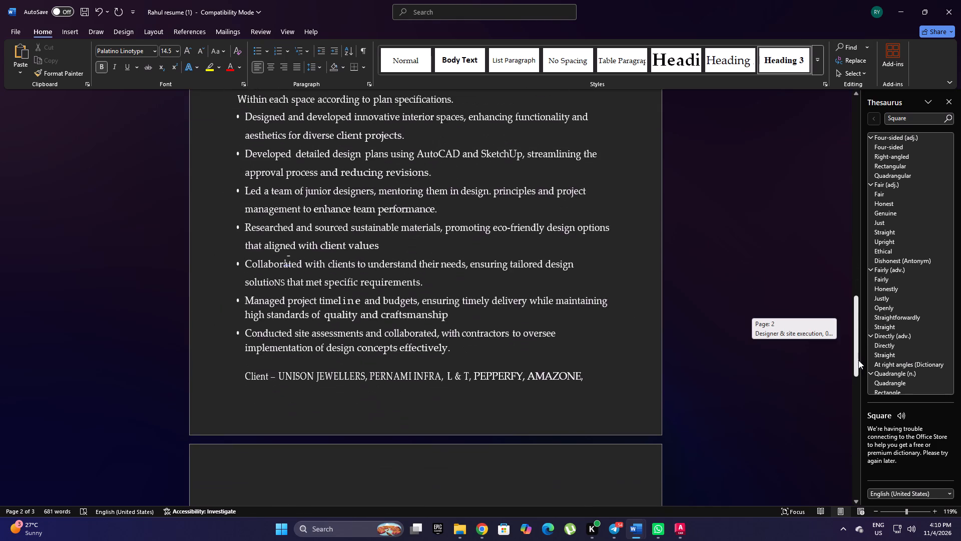
{"action": "left_click_drag", "start_coordinate": [858, 360], "coordinate": [862, 345]}
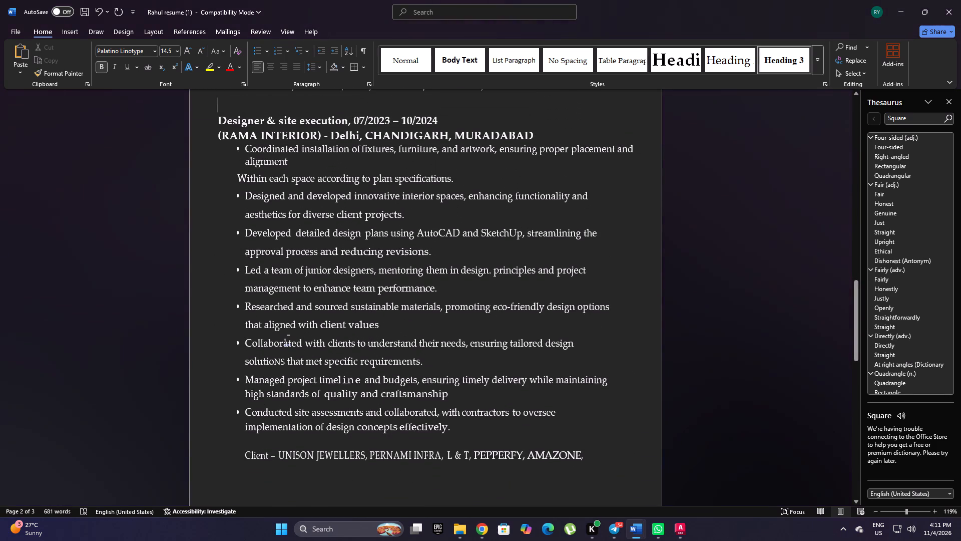
{"action": "left_click_drag", "start_coordinate": [238, 416], "coordinate": [230, 268]}
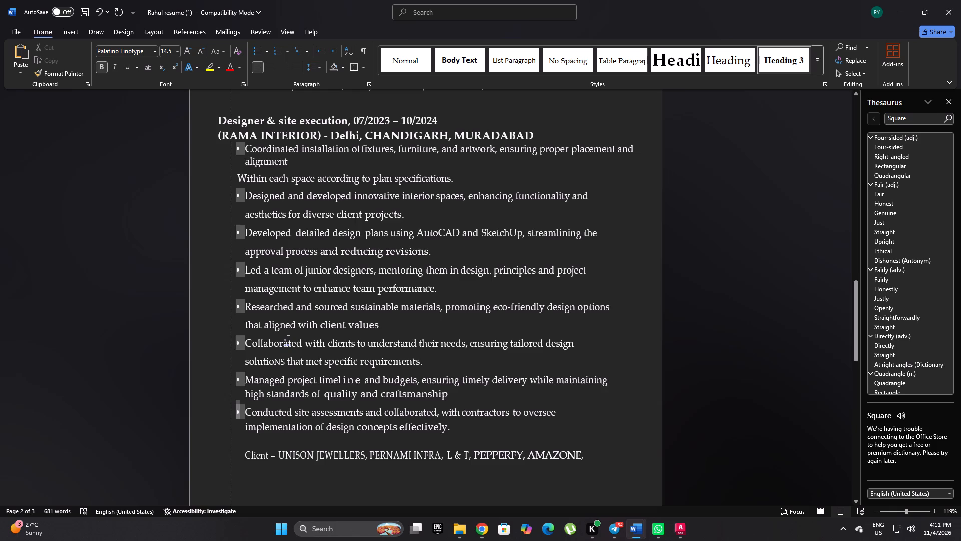
{"action": "left_click_drag", "start_coordinate": [230, 268], "coordinate": [230, 268]}
{"action": "left_click_drag", "start_coordinate": [855, 320], "coordinate": [862, 304]}
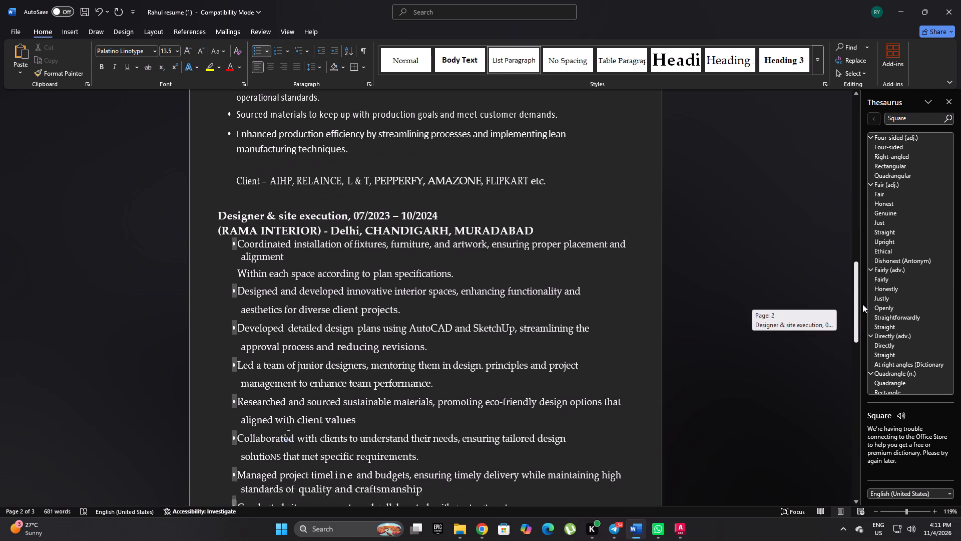
{"action": "left_click_drag", "start_coordinate": [862, 304], "coordinate": [864, 318]}
{"action": "left_click_drag", "start_coordinate": [234, 423], "coordinate": [227, 423]}
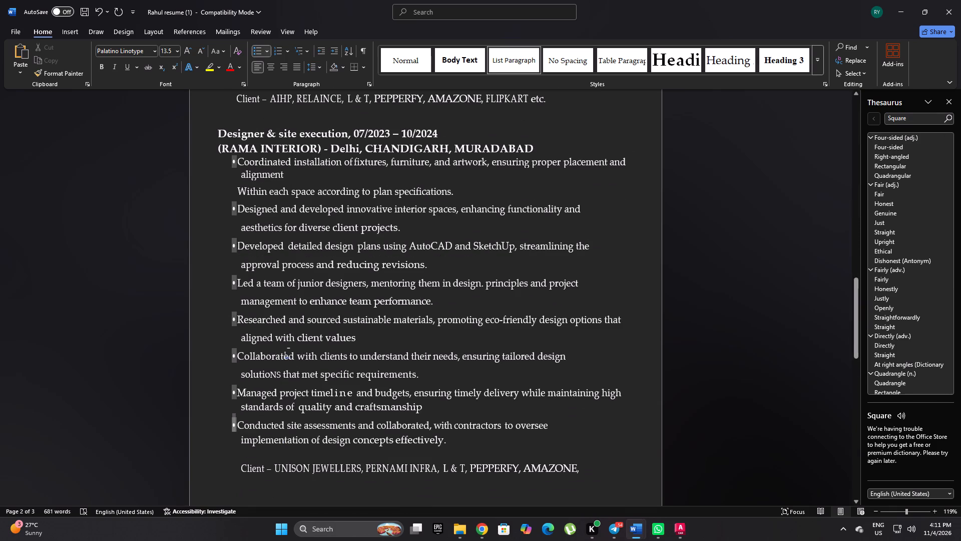
{"action": "left_click_drag", "start_coordinate": [227, 423], "coordinate": [225, 423]}
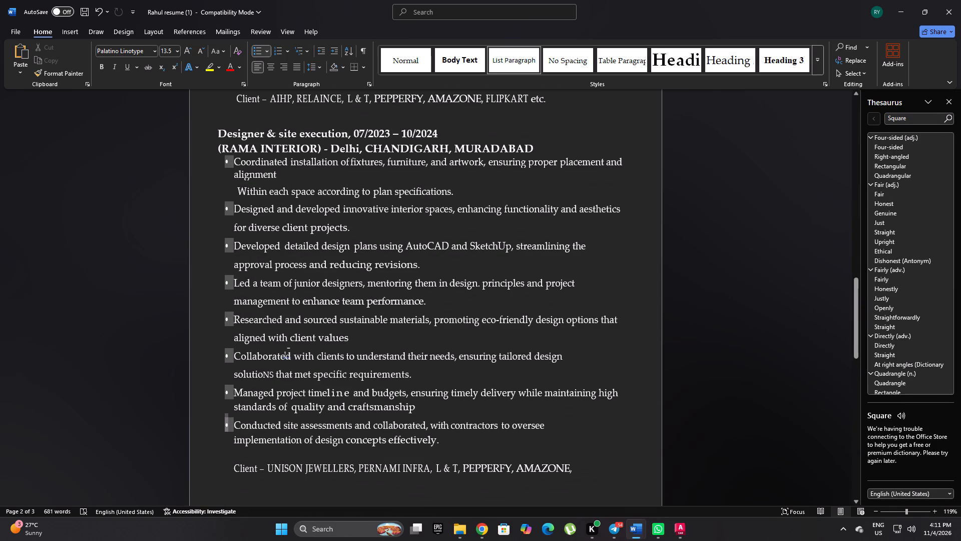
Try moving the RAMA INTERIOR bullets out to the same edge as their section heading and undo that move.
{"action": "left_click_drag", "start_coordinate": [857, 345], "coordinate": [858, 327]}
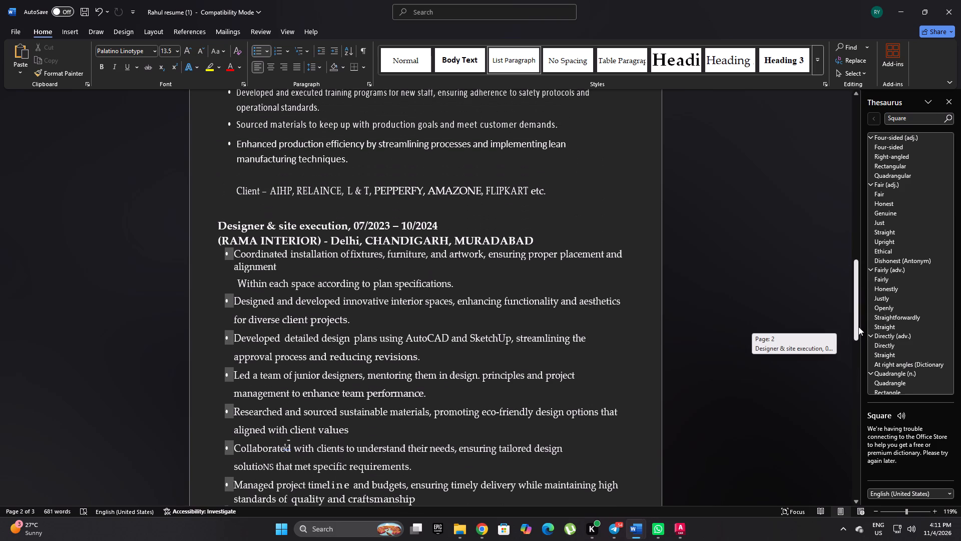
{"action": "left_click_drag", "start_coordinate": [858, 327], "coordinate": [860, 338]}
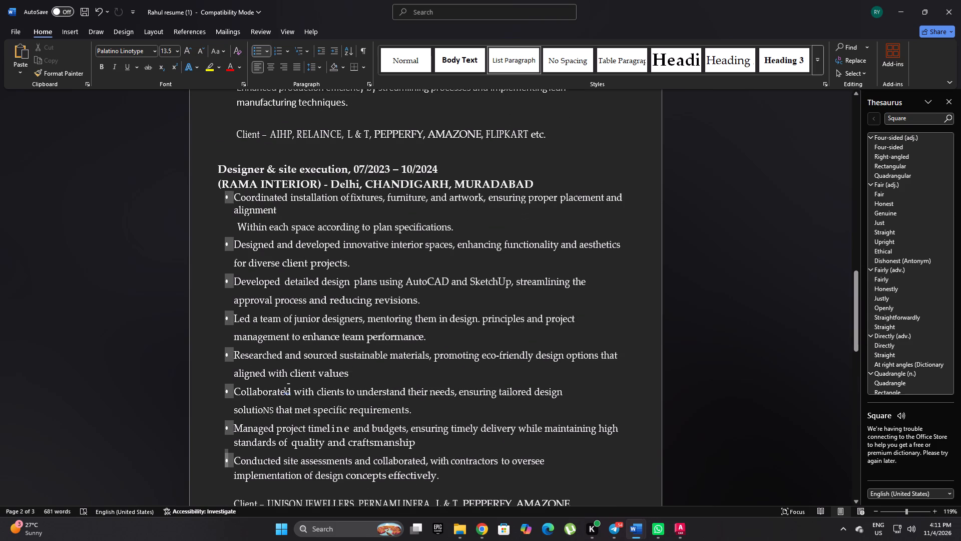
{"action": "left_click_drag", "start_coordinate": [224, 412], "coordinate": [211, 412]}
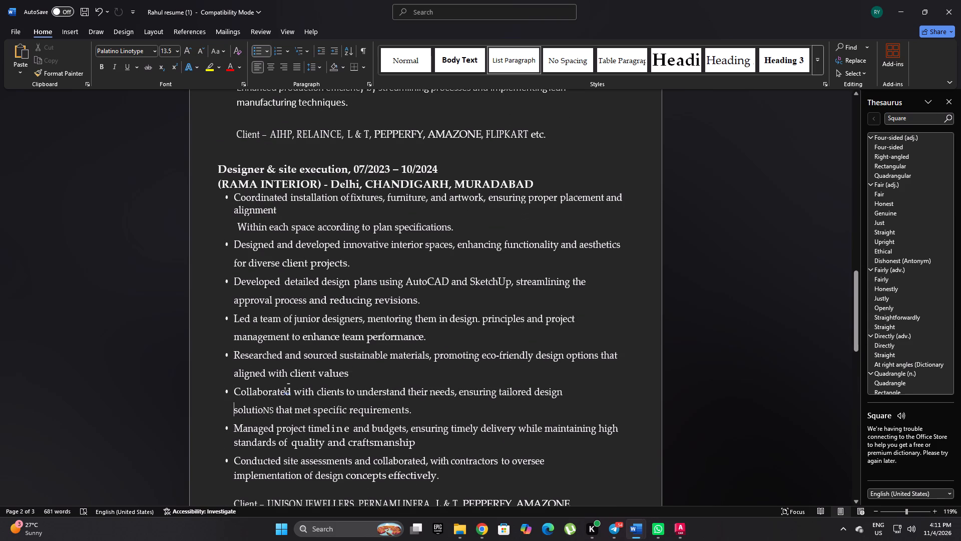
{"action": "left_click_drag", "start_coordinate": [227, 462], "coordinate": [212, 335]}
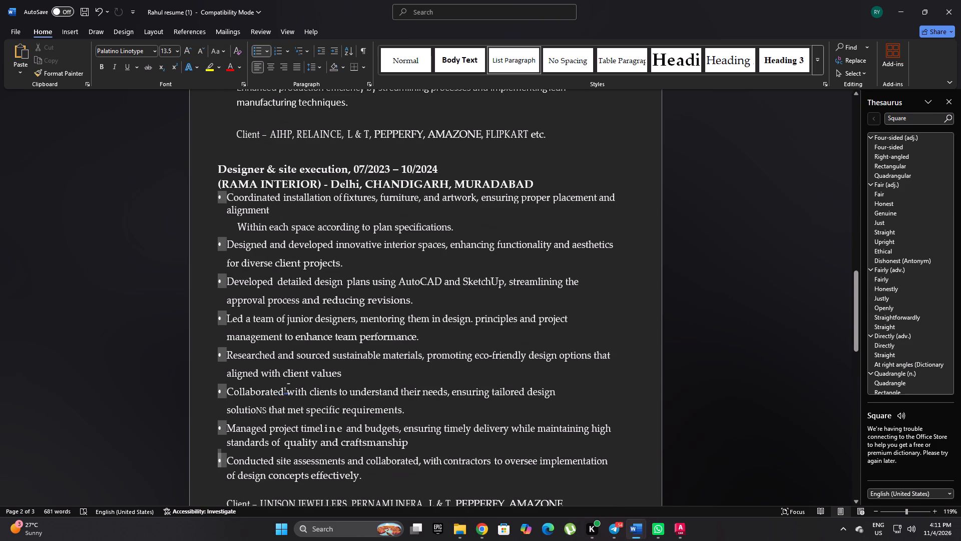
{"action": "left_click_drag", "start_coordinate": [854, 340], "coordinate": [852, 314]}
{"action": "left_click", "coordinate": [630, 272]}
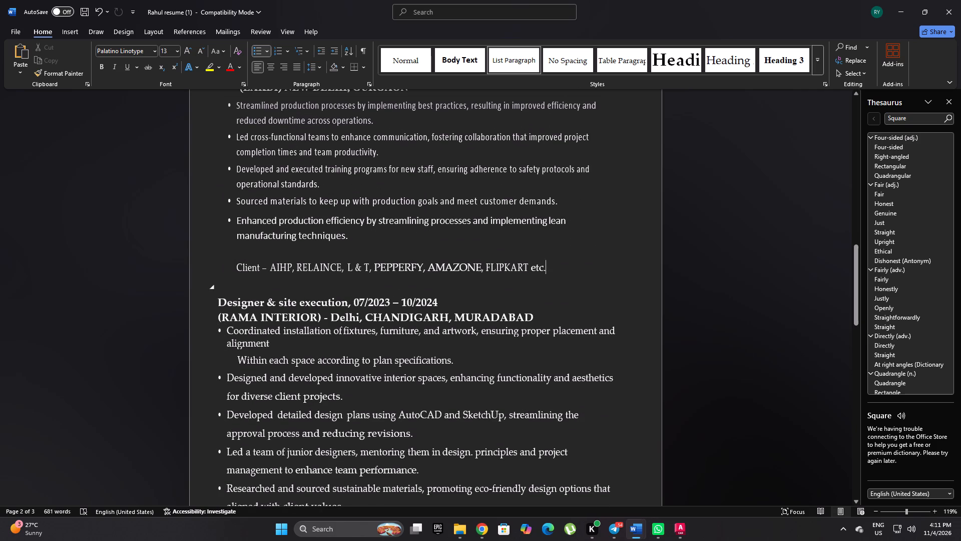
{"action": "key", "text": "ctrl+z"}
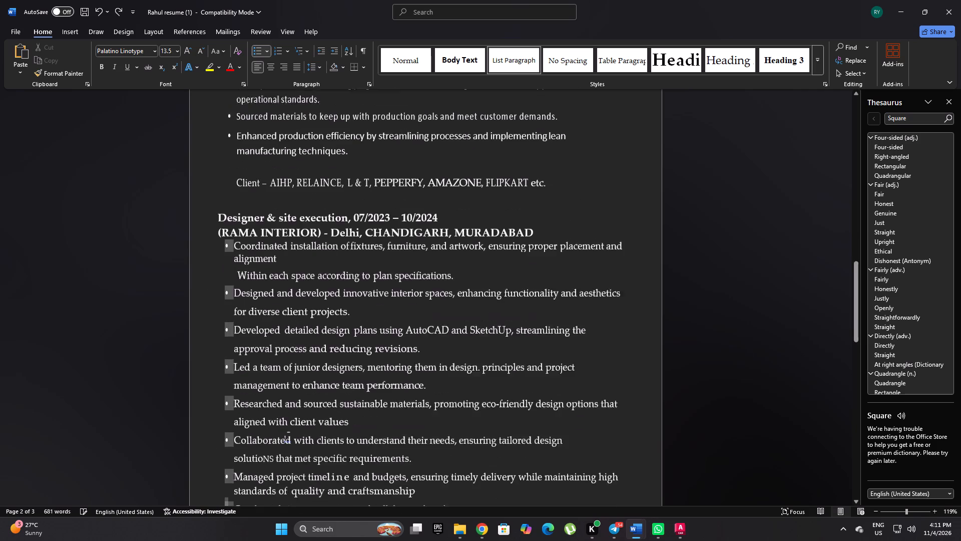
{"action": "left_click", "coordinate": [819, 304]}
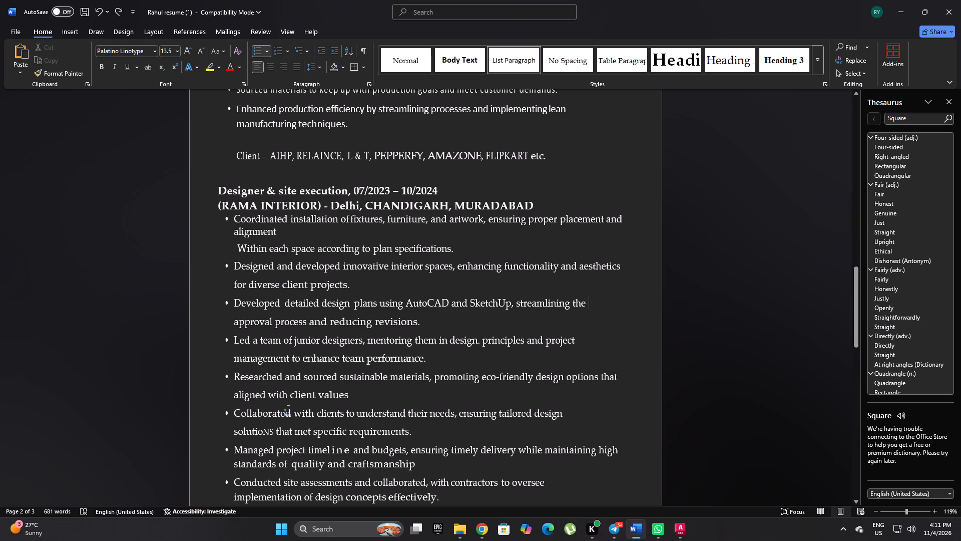
Insert a line break after "MURADABAD" in the RAMA INTERIOR heading to separate it from its bullets.
{"action": "left_click_drag", "start_coordinate": [855, 312], "coordinate": [858, 268]}
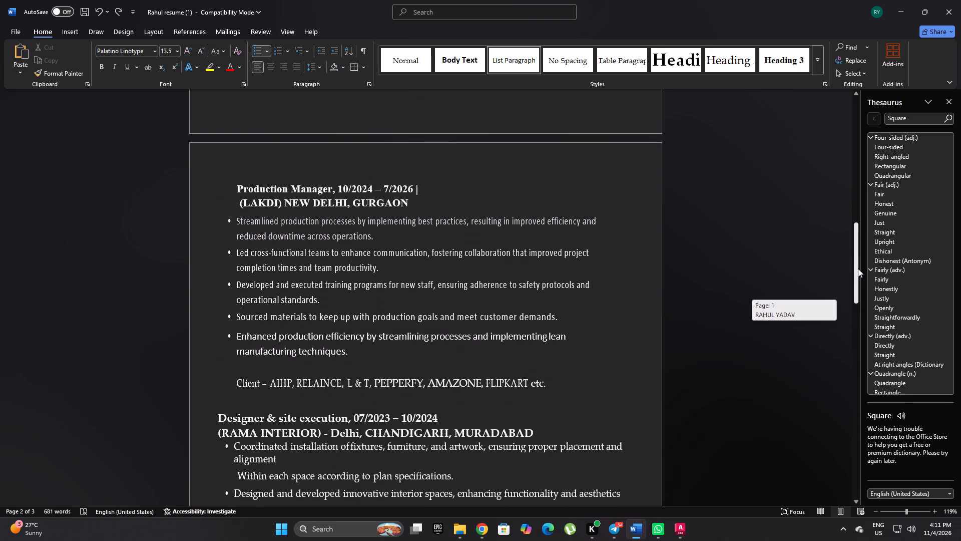
{"action": "left_click_drag", "start_coordinate": [858, 268], "coordinate": [857, 282]}
{"action": "left_click", "coordinate": [545, 361]}
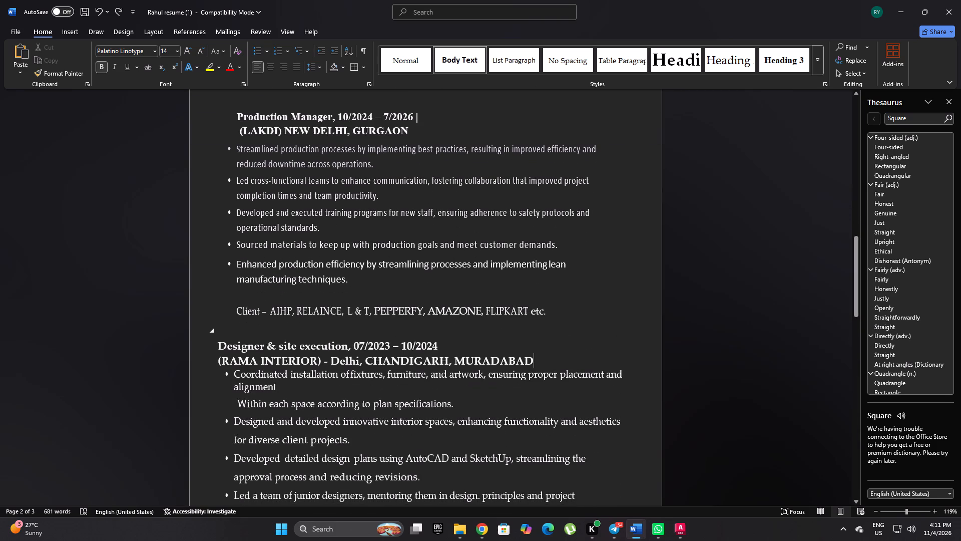
{"action": "key", "text": "shift+Return"}
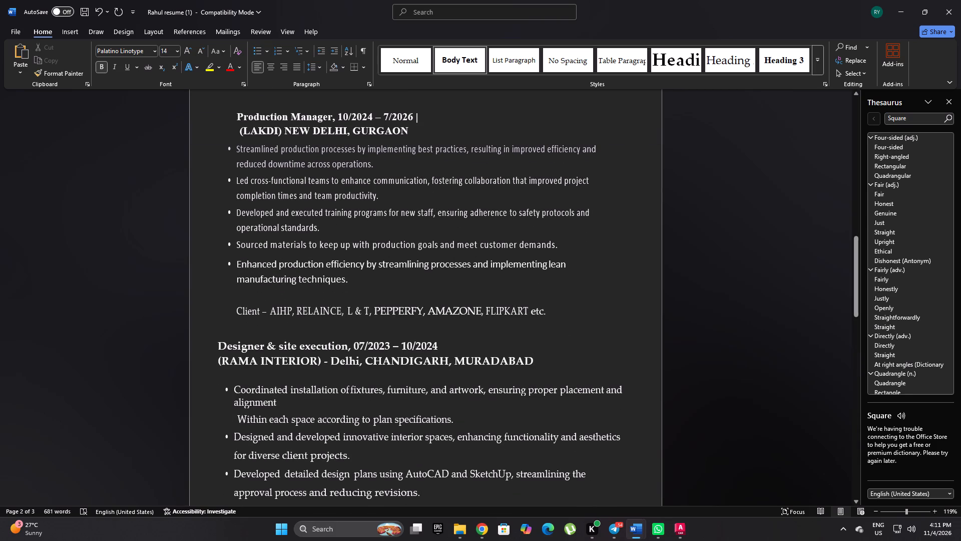
{"action": "left_click_drag", "start_coordinate": [855, 290], "coordinate": [849, 374]}
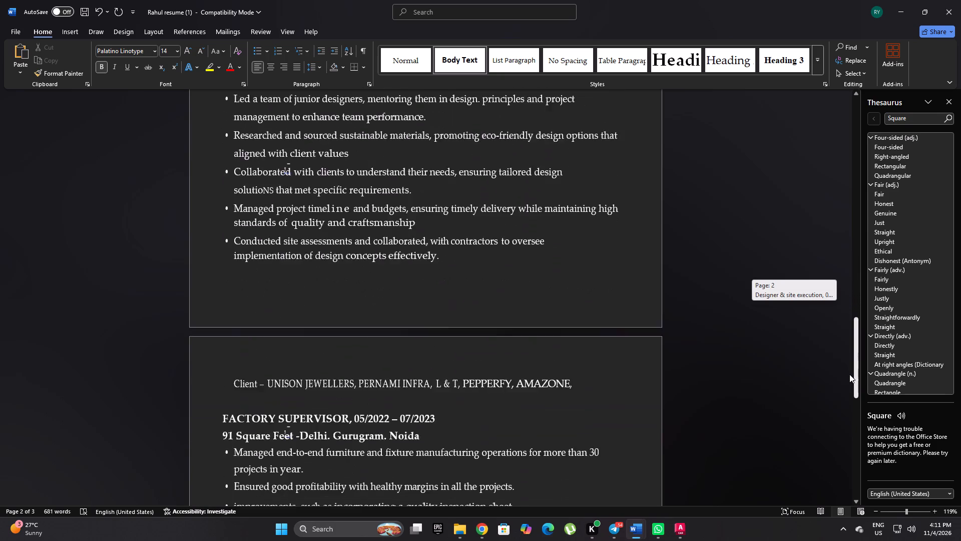
Undo the line break inserted after "MURADABAD" in the RAMA INTERIOR heading.
{"action": "left_click_drag", "start_coordinate": [849, 374], "coordinate": [856, 332]}
{"action": "key", "text": "ctrl+z"}
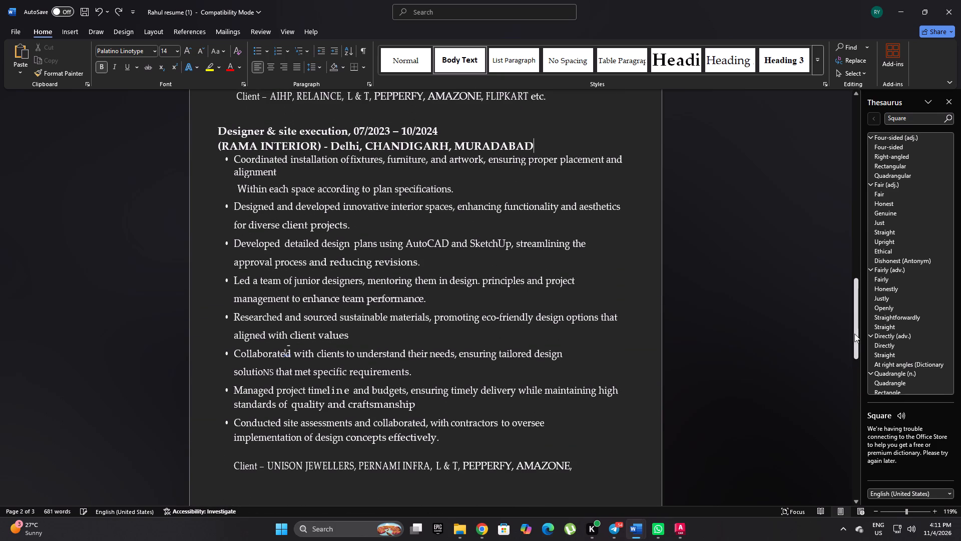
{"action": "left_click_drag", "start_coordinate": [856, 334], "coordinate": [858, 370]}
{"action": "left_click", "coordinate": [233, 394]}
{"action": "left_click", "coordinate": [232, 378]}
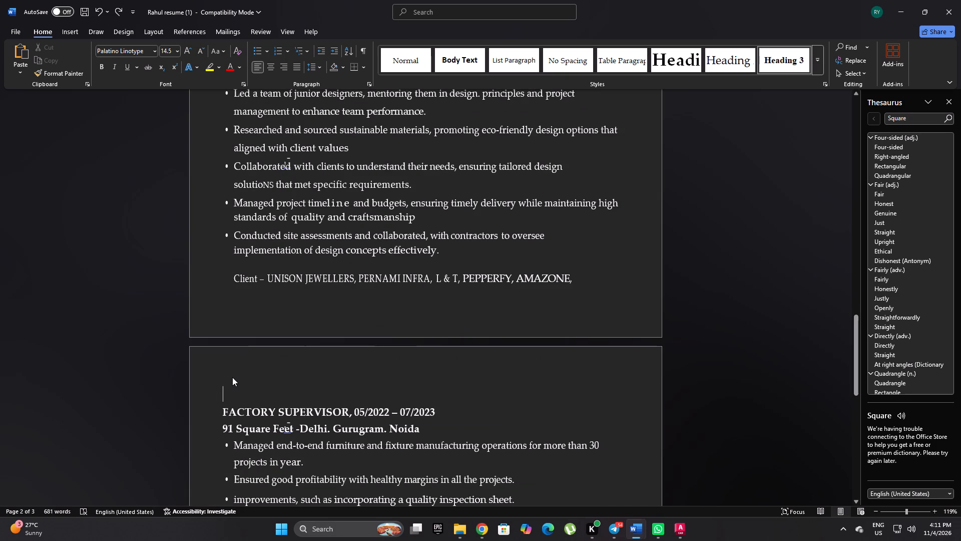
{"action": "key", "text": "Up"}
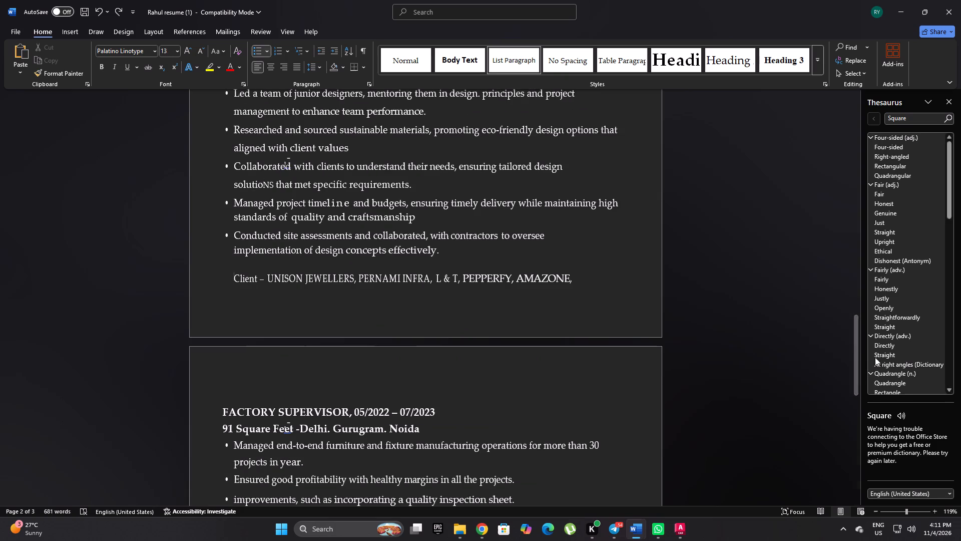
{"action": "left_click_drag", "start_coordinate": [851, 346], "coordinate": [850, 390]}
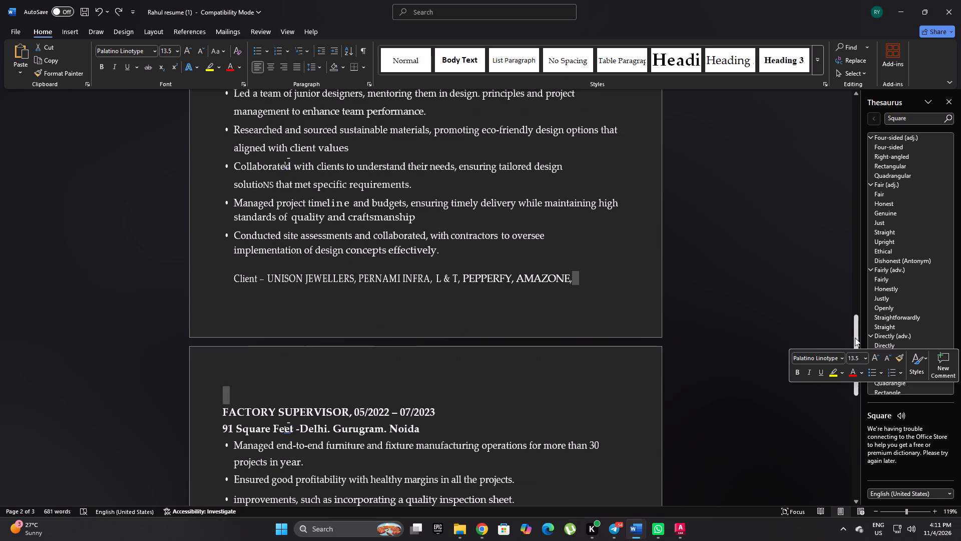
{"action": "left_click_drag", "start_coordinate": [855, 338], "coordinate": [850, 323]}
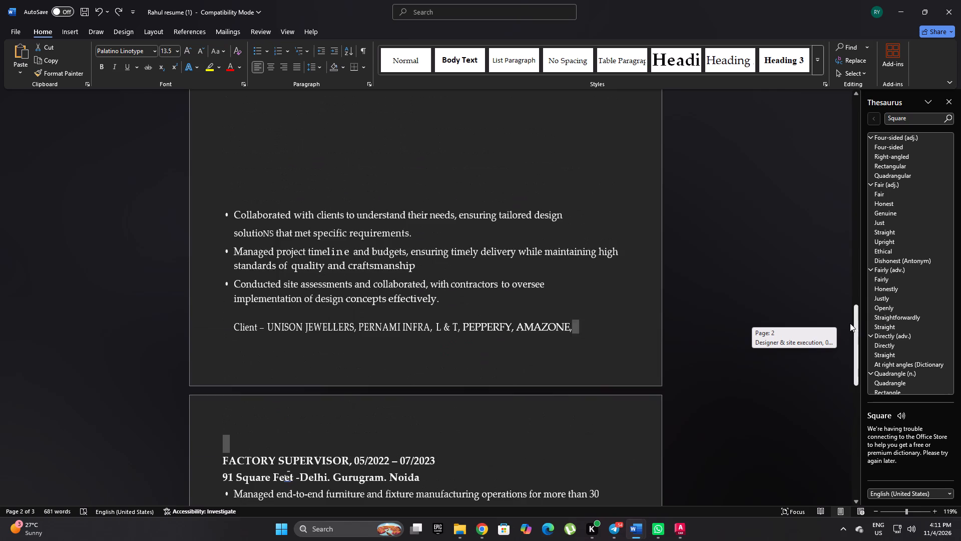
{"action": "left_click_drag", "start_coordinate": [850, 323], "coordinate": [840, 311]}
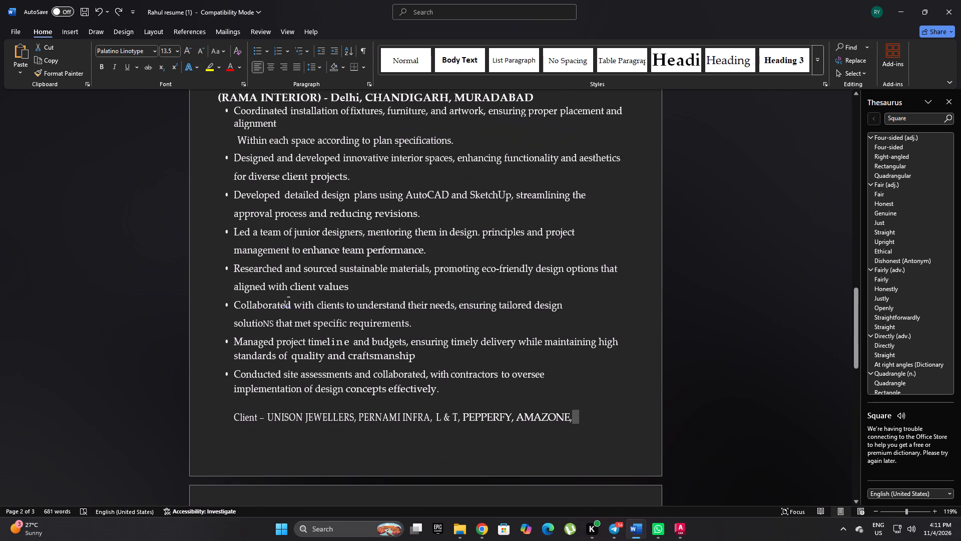
Print all pages of the resume to a PDF named "rahul resume" in the Downloads folder, replacing the existing file.
{"action": "key", "text": "ctrl+p"}
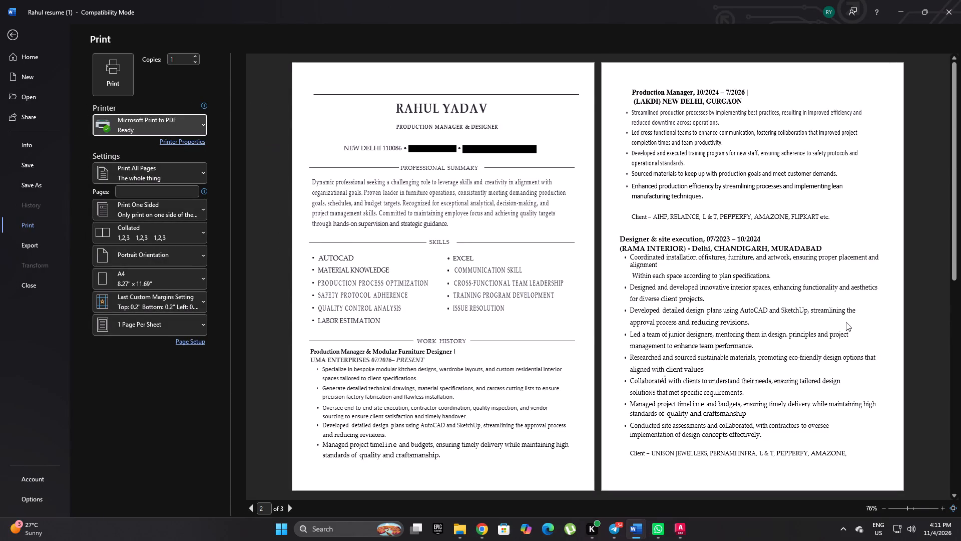
{"action": "key", "text": "Right"}
{"action": "key", "text": "Right"}
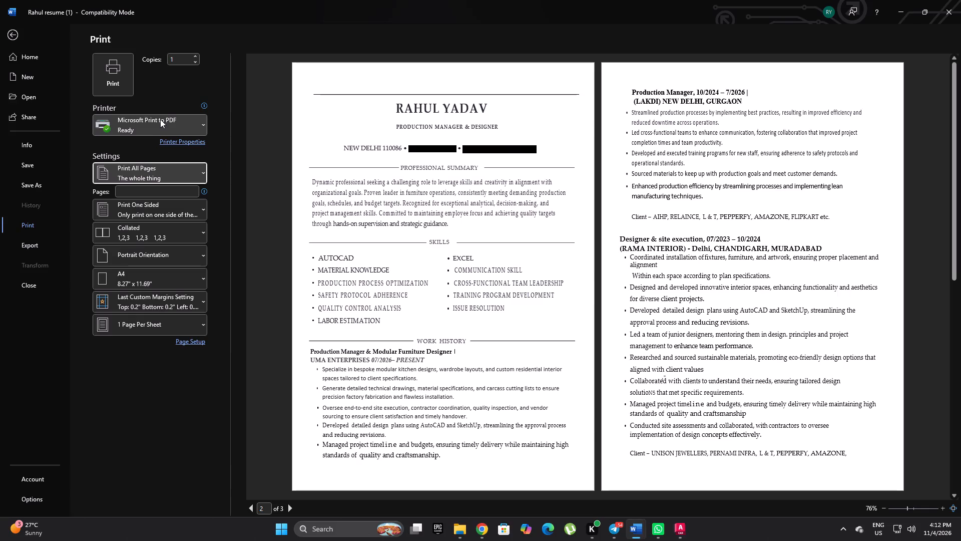
{"action": "left_click", "coordinate": [121, 83]}
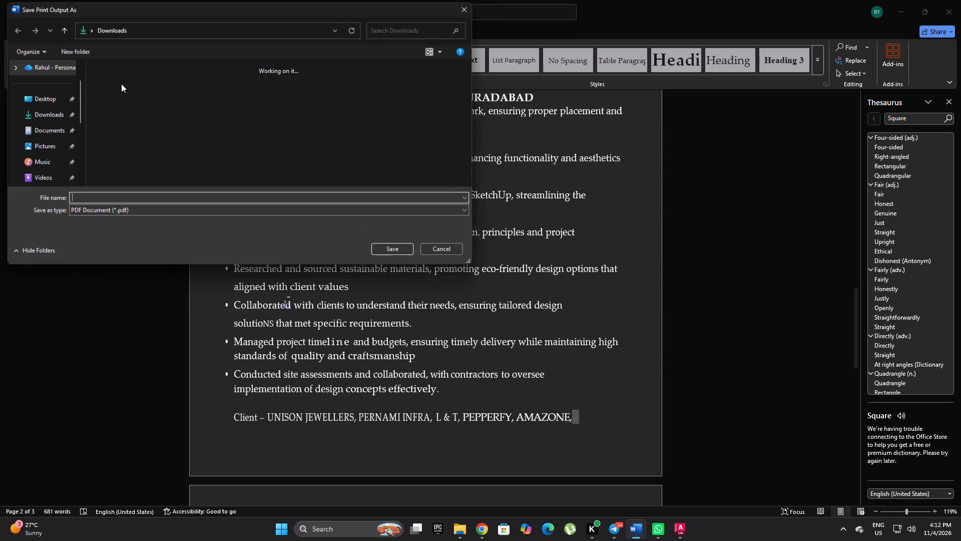
{"action": "left_click", "coordinate": [52, 116]}
{"action": "left_click", "coordinate": [118, 198]}
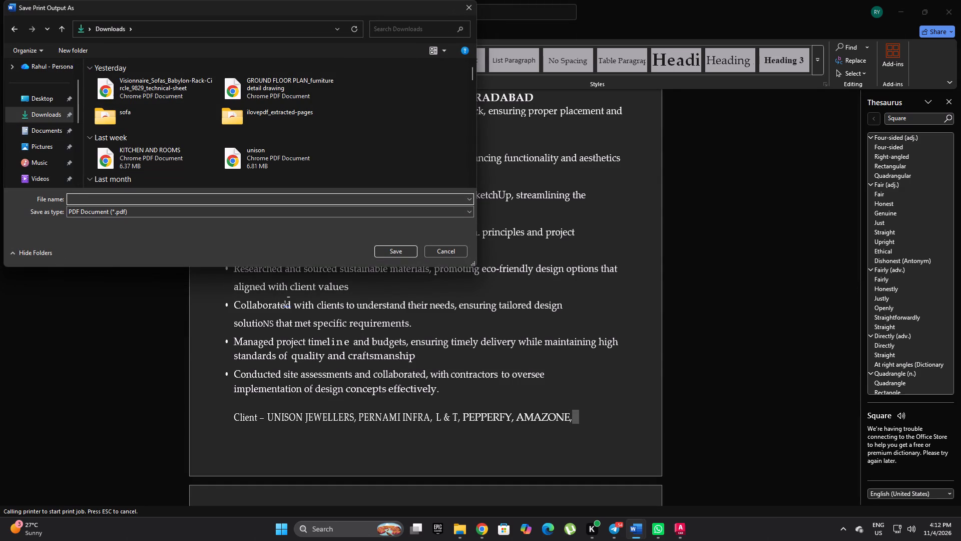
{"action": "type", "text": "rahul resume"}
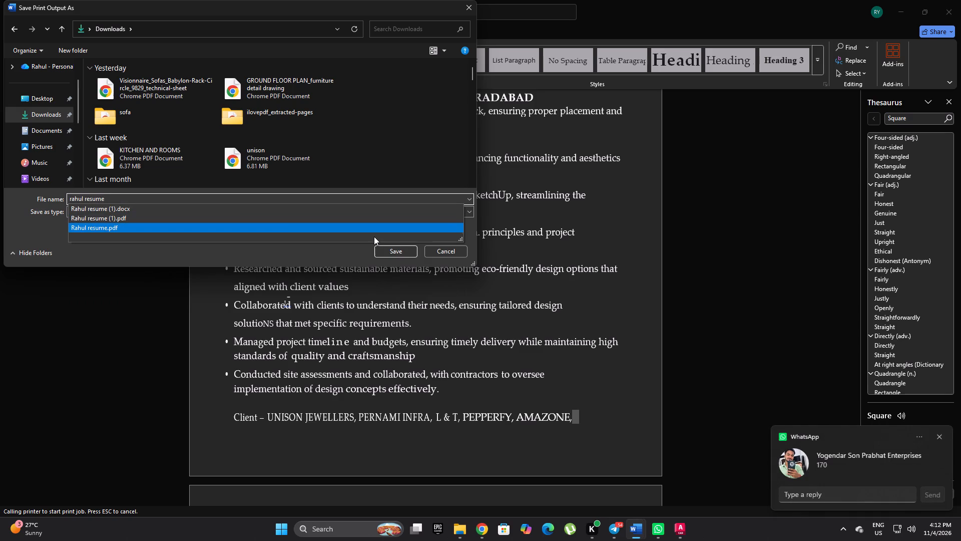
{"action": "left_click", "coordinate": [398, 250]}
{"action": "left_click", "coordinate": [514, 261]}
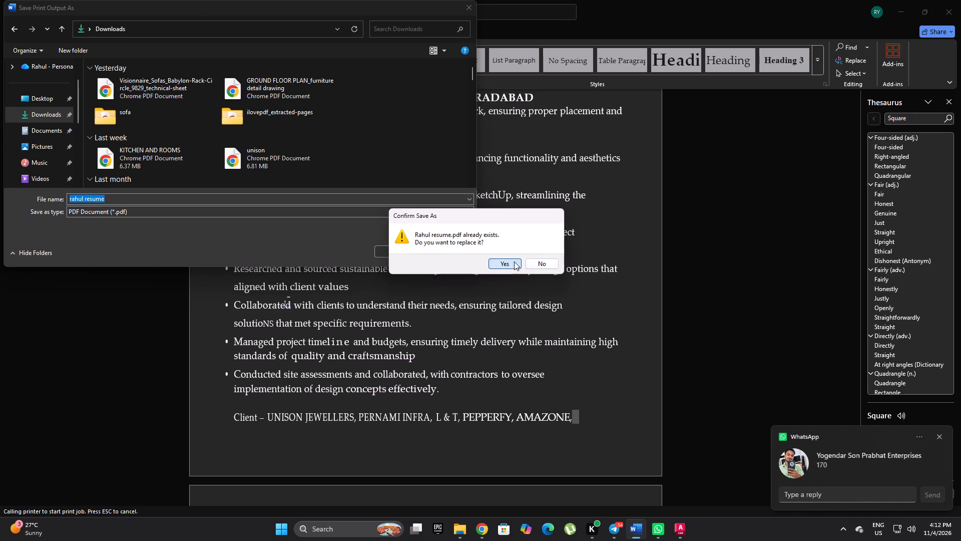
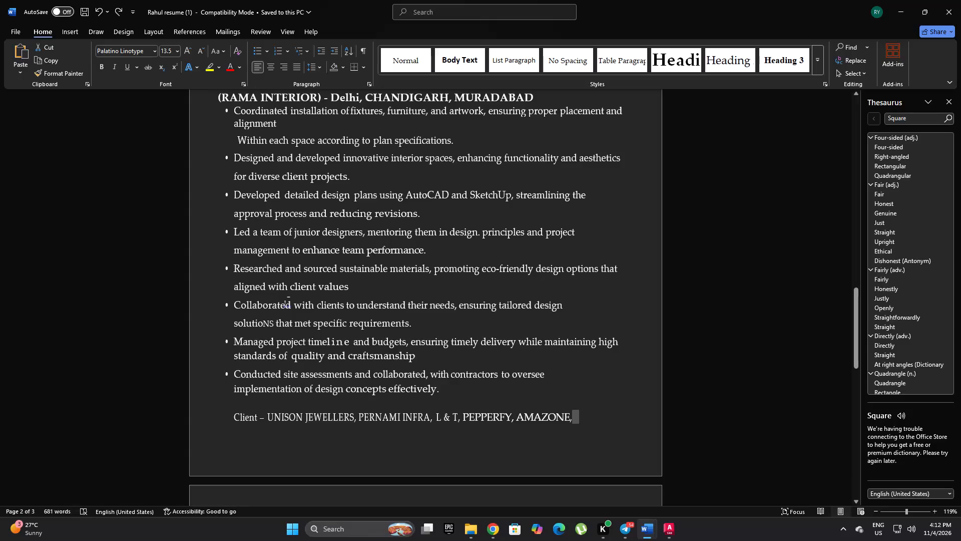
Save the "Rahul resume (1)" document and close it.
{"action": "key", "text": "ctrl+s"}
{"action": "scroll", "coordinate": [553, 326], "scroll_direction": "up", "scroll_amount": 2}
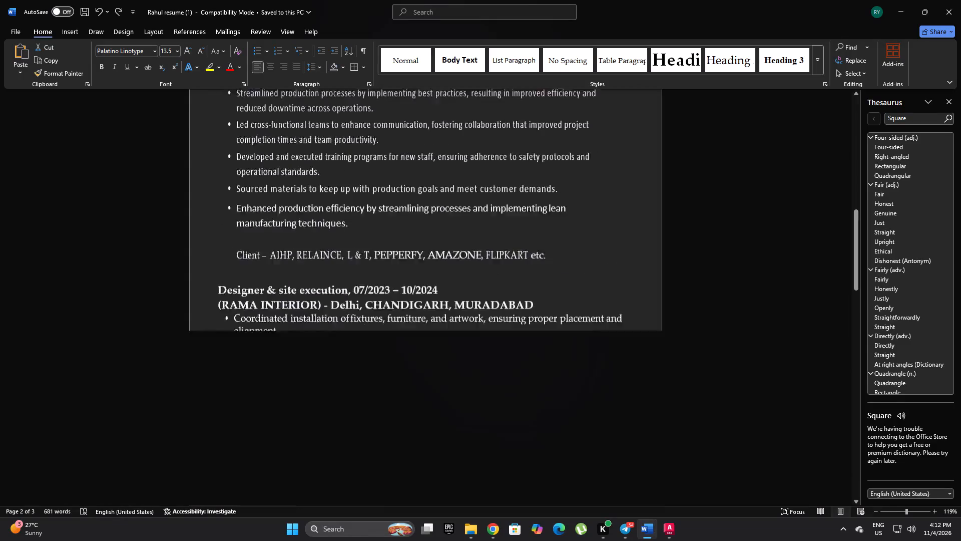
{"action": "scroll", "coordinate": [553, 325], "scroll_direction": "up", "scroll_amount": 1}
{"action": "key", "text": "ctrl+s"}
{"action": "left_click", "coordinate": [953, 7]}
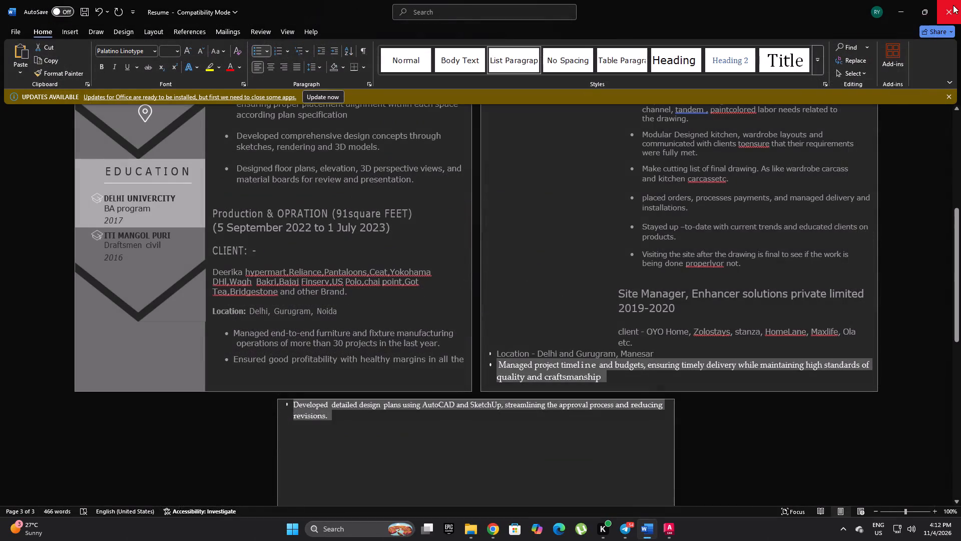
Close the other open "Resume" document without saving its changes.
{"action": "left_click", "coordinate": [953, 5]}
{"action": "left_click", "coordinate": [521, 338]}
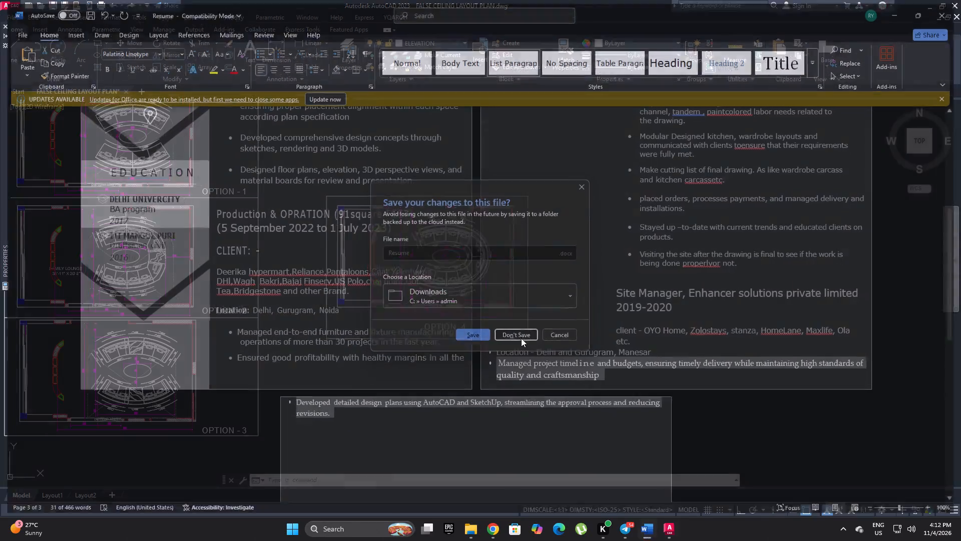
Exit AutoCAD, discarding the changes to the "FALSE CEILING LAYOUT PLAN" drawing.
{"action": "left_click", "coordinate": [956, 2]}
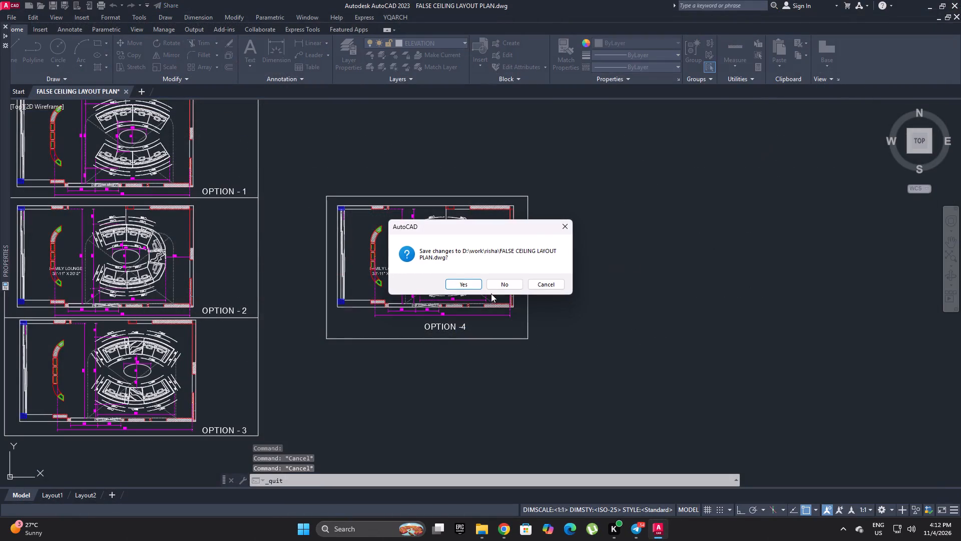
{"action": "left_click", "coordinate": [485, 289]}
{"action": "left_click", "coordinate": [494, 284]}
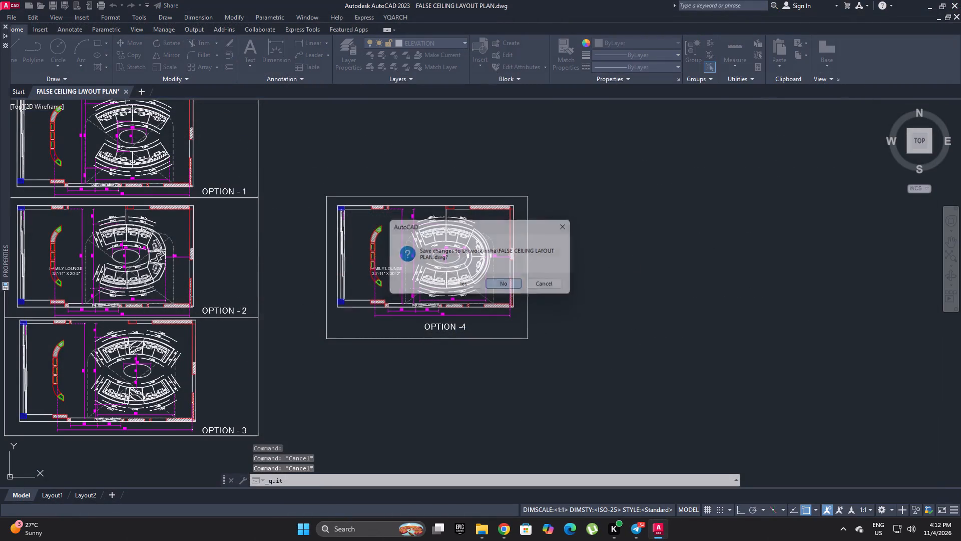